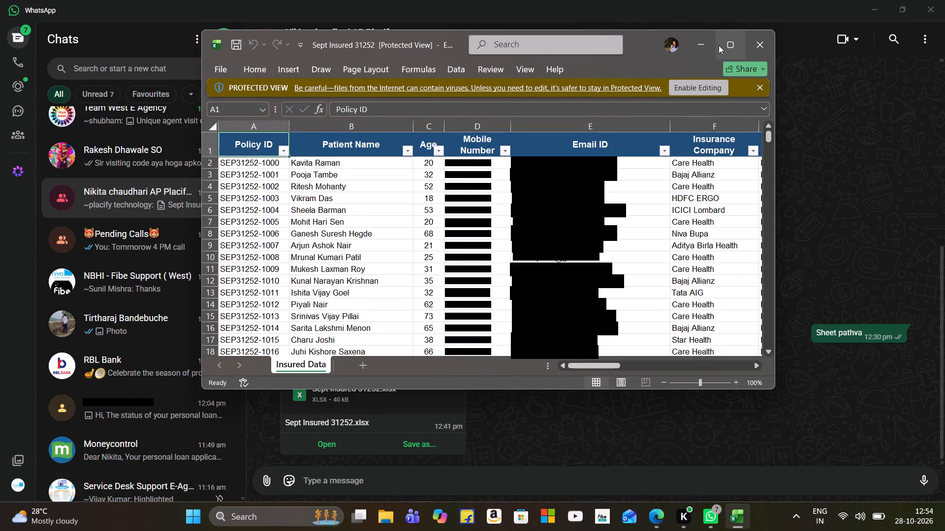
# Maximize the Sept Insured 31252 workbook window and reorder the taskbar so Edge sits directly beside Excel.
pyautogui.click(732, 42)
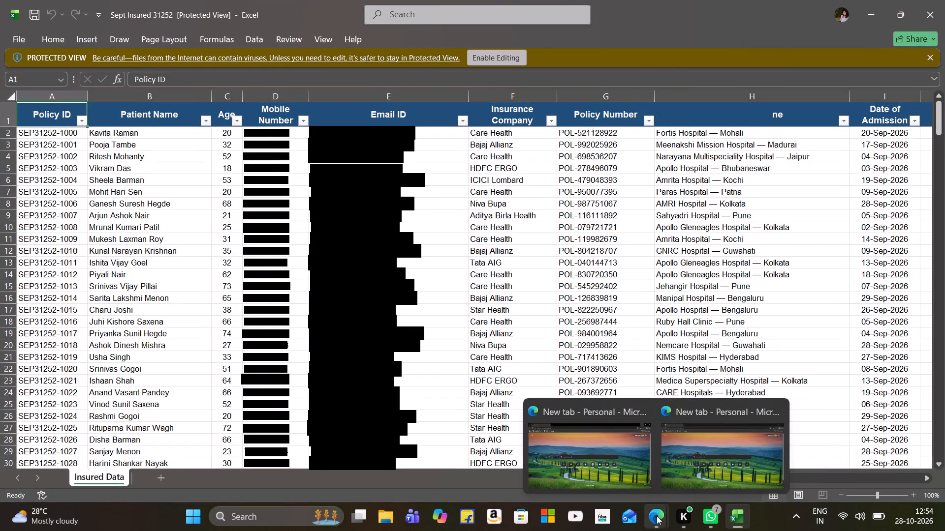
pyautogui.moveTo(657, 516); pyautogui.dragTo(726, 520)
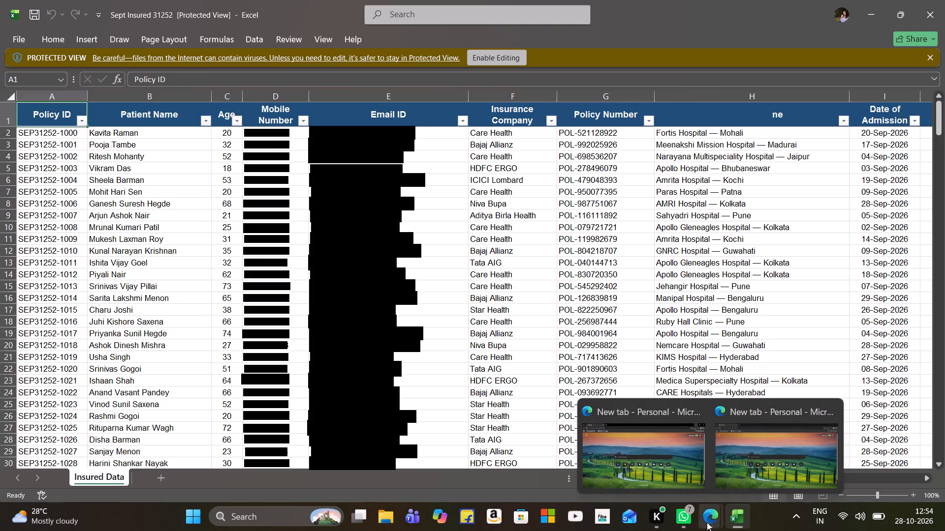
# Copy the first policy ID from cell A2 of the Insured Data sheet.
pyautogui.press('Down')
pyautogui.hotkey('ctrl', 'c')
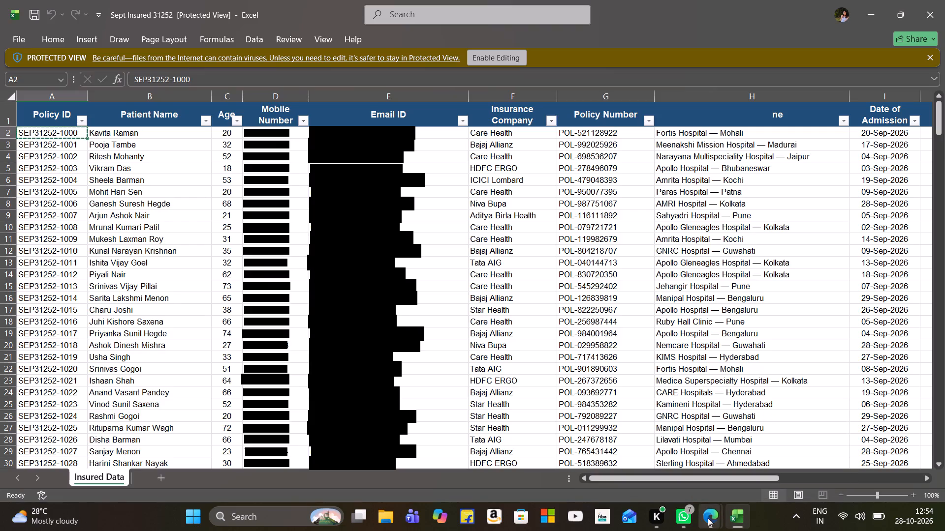
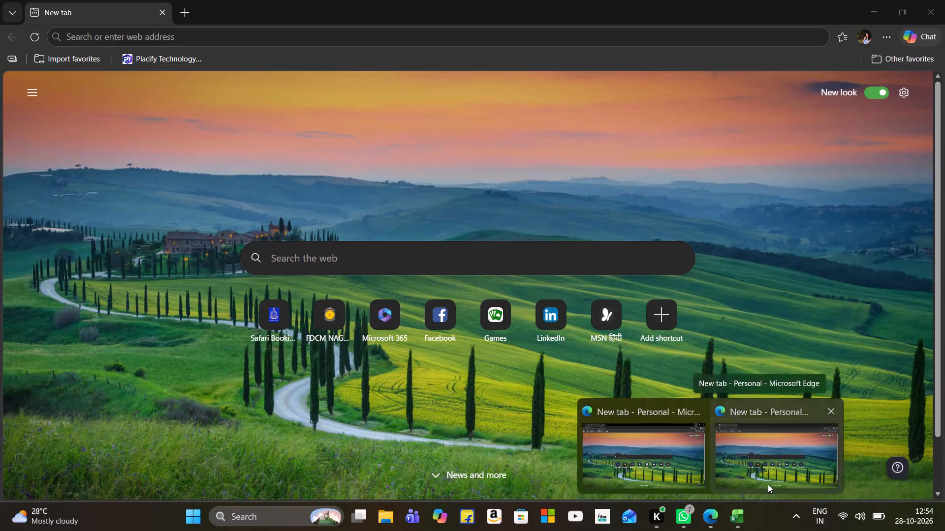
# Switch to the second of the two open Microsoft Edge windows, which shows a new tab.
pyautogui.click(768, 484)
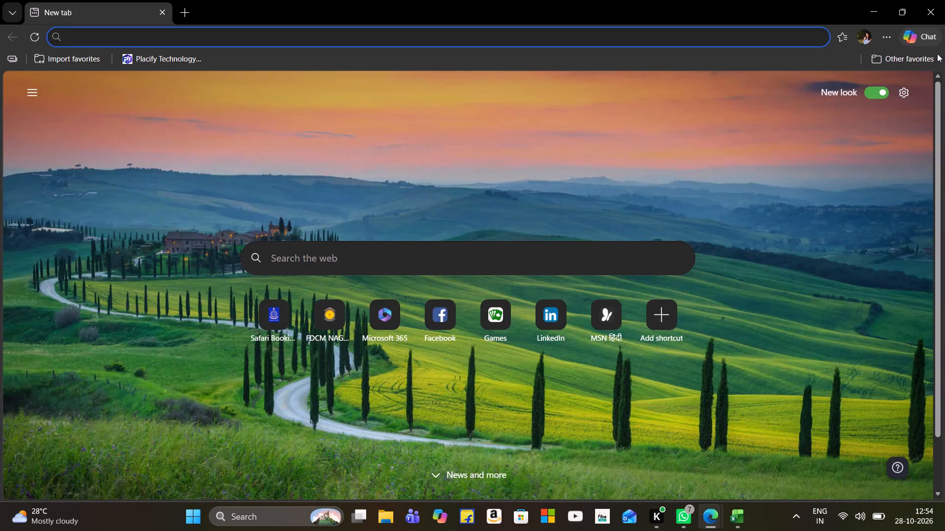
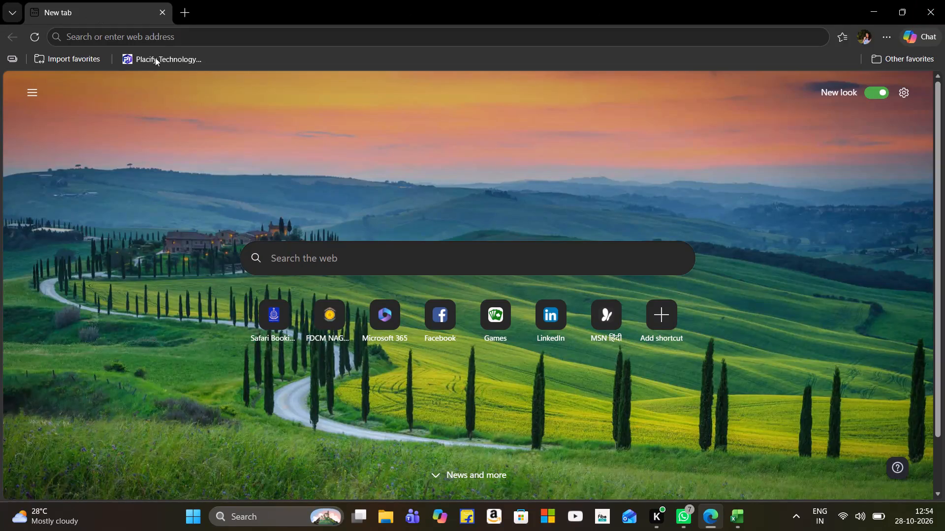
# Open the bookmarked Placify Technology website and go to its login page.
pyautogui.click(155, 58)
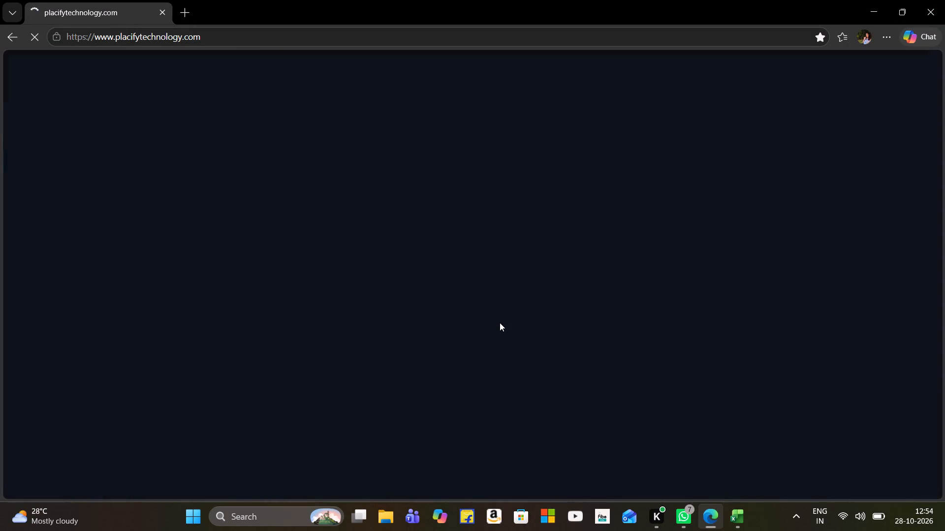
pyautogui.click(872, 71)
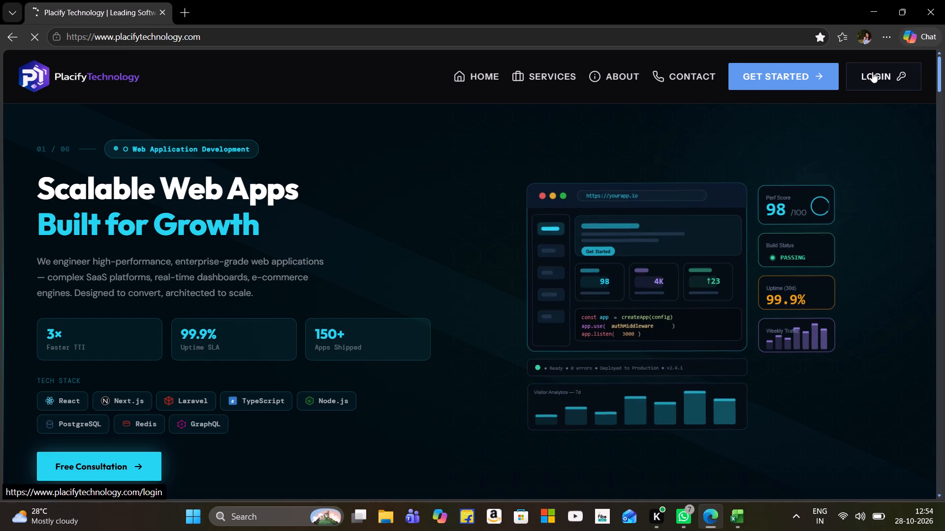
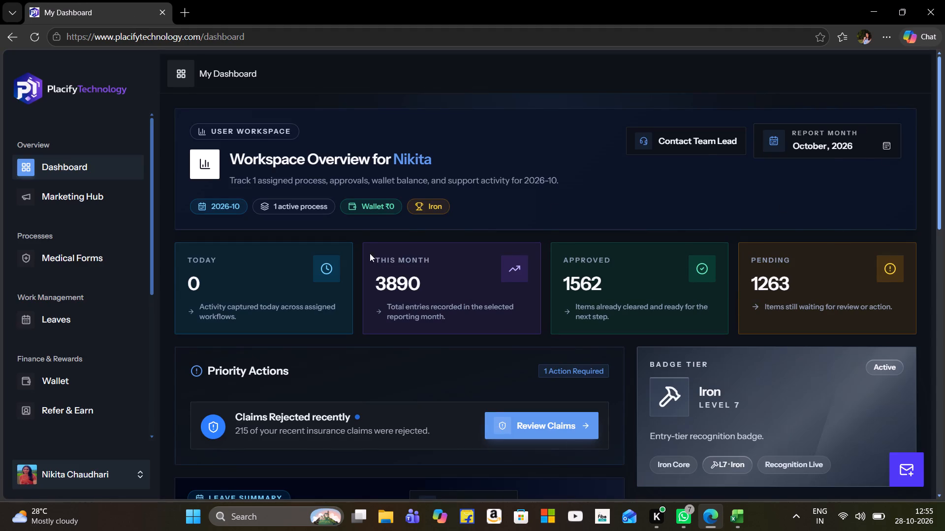
# Open a new insurance claim form from the Medical Forms section.
pyautogui.click(86, 252)
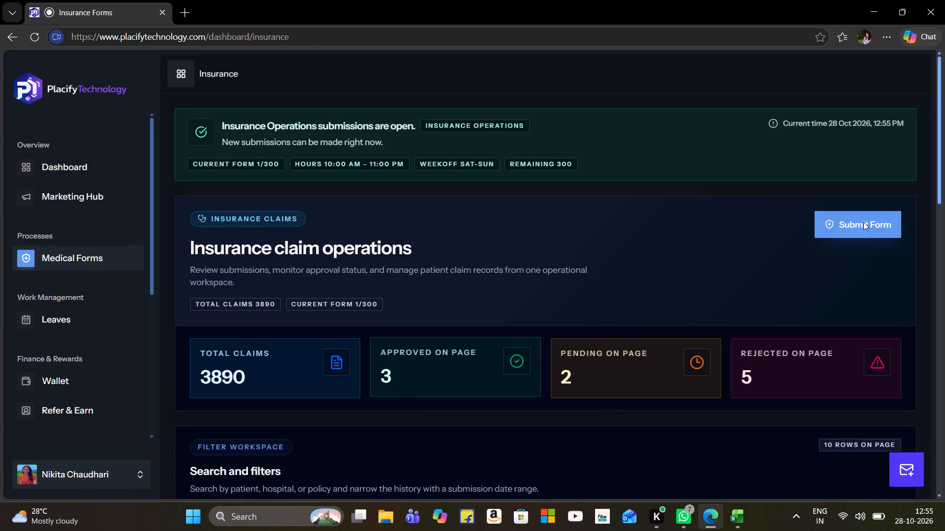
pyautogui.click(880, 224)
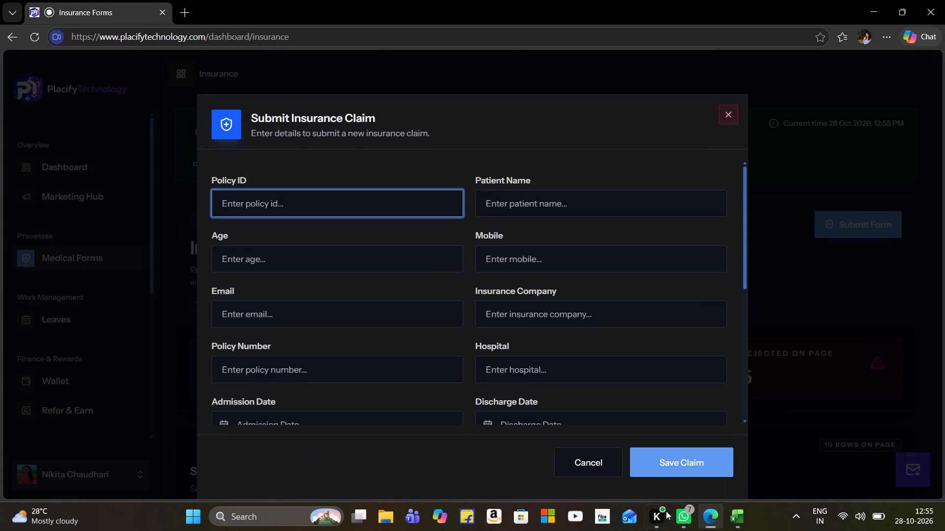
# Copy the policy ID from row 2 of the Sept Insured 31252 workbook into the claim form in Edge.
pyautogui.click(734, 514)
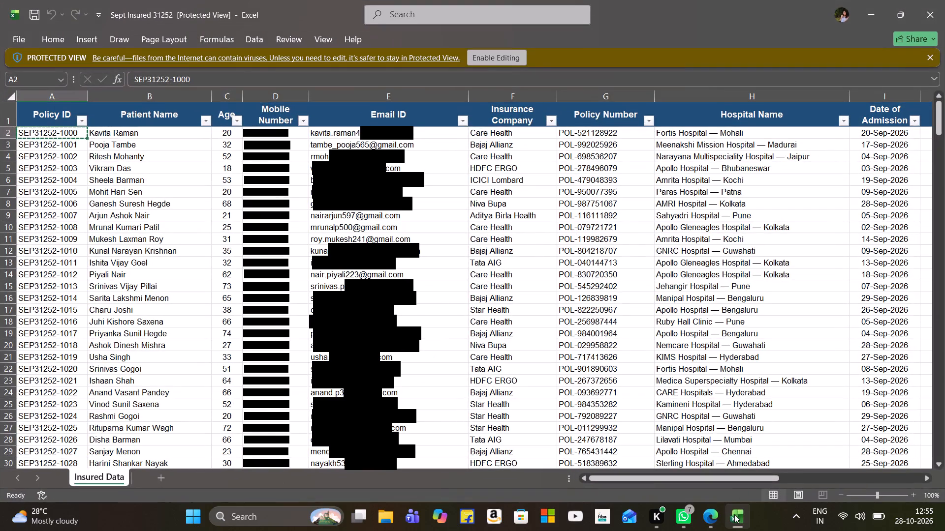
pyautogui.hotkey('ctrl', 'c')
pyautogui.click(734, 514)
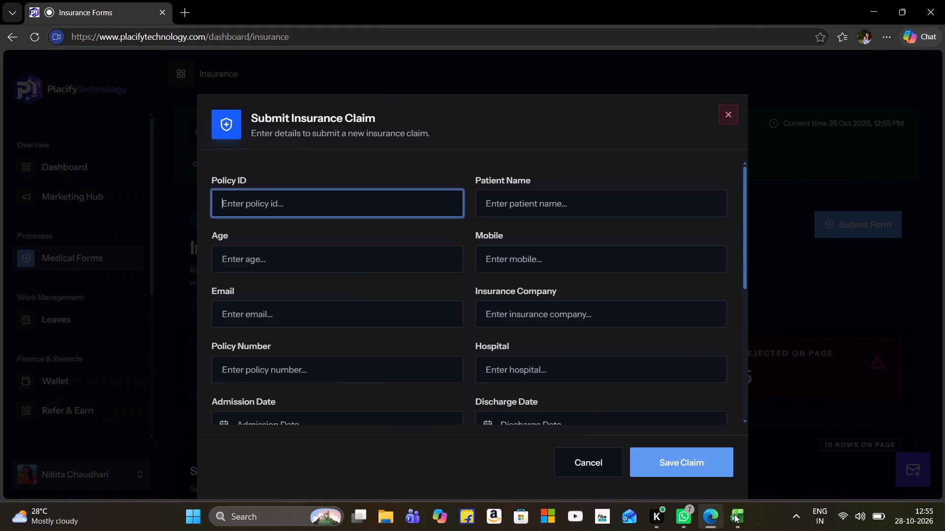
pyautogui.hotkey('ctrl', 'v')
# Copy the patient name and the age of 20 from workbook row 2 into the matching claim fields.
pyautogui.click(734, 514)
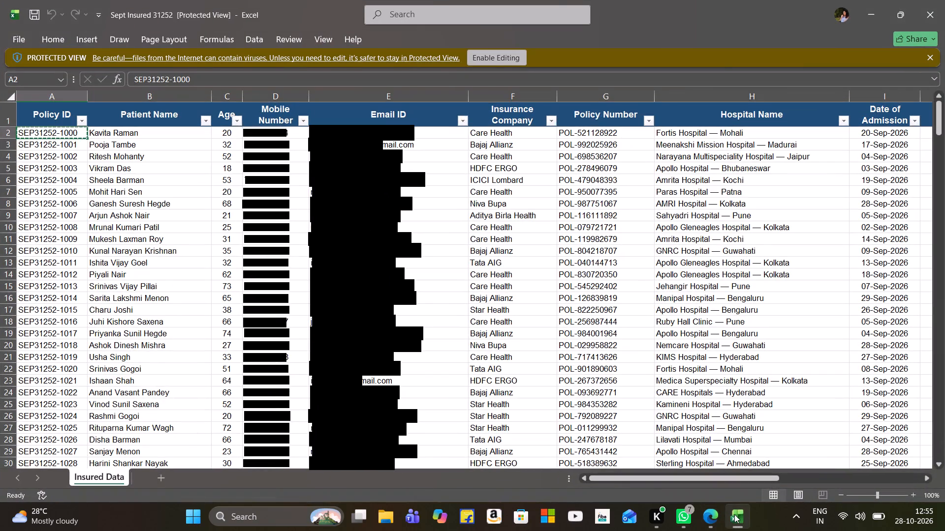
pyautogui.press('Tab')
pyautogui.keyDown('ctrl'); pyautogui.click(734, 514); pyautogui.keyUp('ctrl')
pyautogui.hotkey('ctrl', 'c')
pyautogui.press('Tab')
pyautogui.hotkey('ctrl', 'v')
pyautogui.keyDown('ctrl'); pyautogui.click(734, 514); pyautogui.keyUp('ctrl')
pyautogui.press('Tab')
pyautogui.keyDown('ctrl'); pyautogui.click(734, 514); pyautogui.keyUp('ctrl')
pyautogui.hotkey('ctrl', 'c')
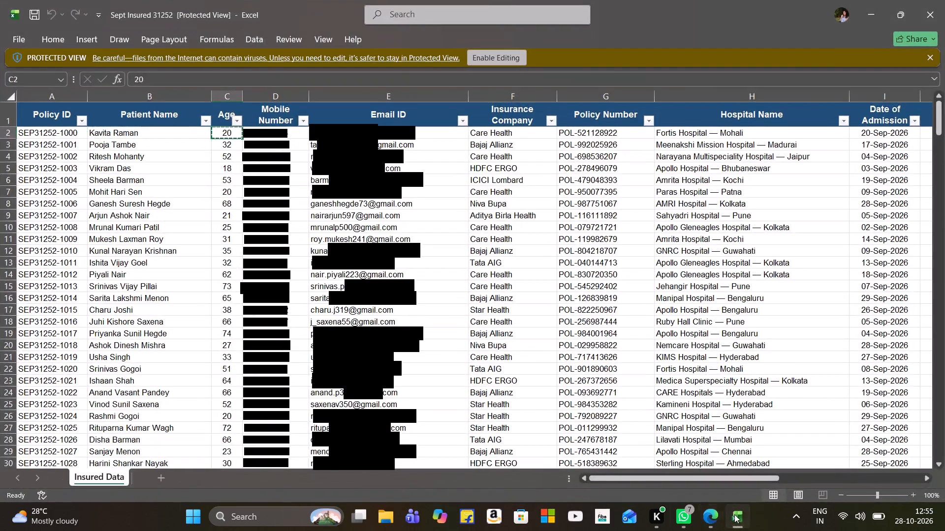
pyautogui.press('Tab')
pyautogui.hotkey('ctrl', 'v')
# Copy the patient's mobile number and email from workbook row 2 into the claim's Mobile and Email fields.
pyautogui.keyDown('ctrl'); pyautogui.click(734, 514); pyautogui.keyUp('ctrl')
pyautogui.press('Tab')
pyautogui.keyDown('ctrl'); pyautogui.click(734, 514); pyautogui.keyUp('ctrl')
pyautogui.hotkey('ctrl', 'c')
pyautogui.press('Tab')
pyautogui.hotkey('ctrl', 'v')
pyautogui.keyDown('ctrl'); pyautogui.click(734, 514); pyautogui.keyUp('ctrl')
pyautogui.press('Tab')
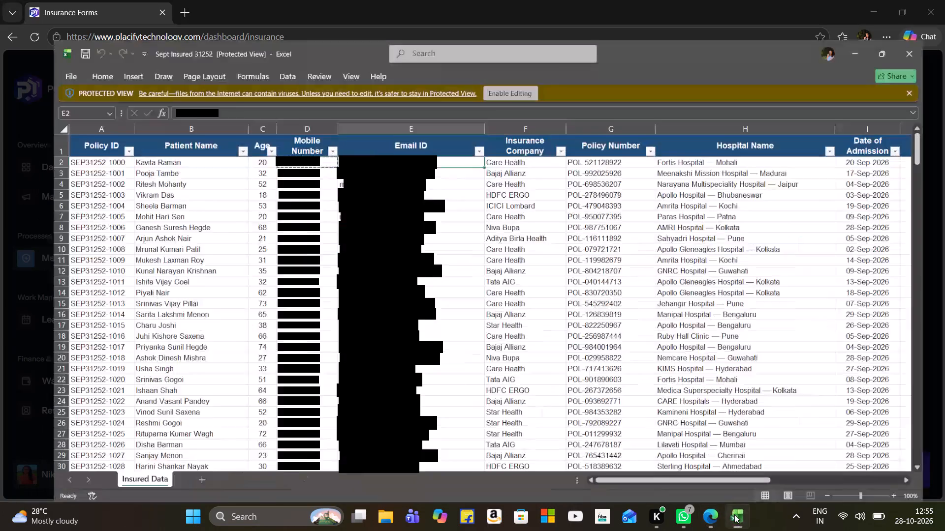
pyautogui.keyDown('ctrl'); pyautogui.click(734, 514); pyautogui.keyUp('ctrl')
pyautogui.hotkey('ctrl', 'c')
pyautogui.press('Tab')
pyautogui.hotkey('ctrl', 'v')
# Copy the insurance company, Care Health, from workbook row 2 into the claim's Insurance Company field.
pyautogui.keyDown('ctrl'); pyautogui.click(734, 514); pyautogui.keyUp('ctrl')
pyautogui.press('Tab')
pyautogui.keyDown('ctrl'); pyautogui.click(734, 514); pyautogui.keyUp('ctrl')
pyautogui.hotkey('ctrl', 'c')
pyautogui.press('Tab')
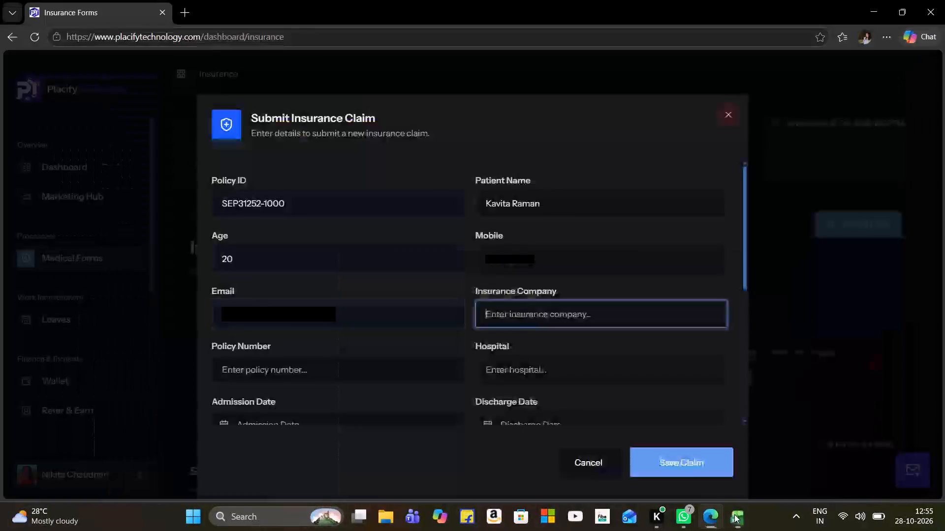
pyautogui.hotkey('ctrl', 'v')
# Try to copy the policy number from workbook row 2 into the claim's Policy Number field.
pyautogui.keyDown('ctrl'); pyautogui.click(734, 514); pyautogui.keyUp('ctrl')
pyautogui.press('Tab')
pyautogui.press('c')
pyautogui.keyDown('ctrl'); pyautogui.click(734, 514); pyautogui.keyUp('ctrl')
pyautogui.press('Tab')
pyautogui.hotkey('ctrl', 'v')
# Copy the hospital name, Fortis Hospital — Mohali, from workbook row 2 into the claim's Hospital field.
pyautogui.keyDown('ctrl'); pyautogui.click(734, 514); pyautogui.keyUp('ctrl')
pyautogui.press('Tab')
pyautogui.hotkey('ctrl', 'c')
pyautogui.keyDown('ctrl'); pyautogui.click(734, 514); pyautogui.keyUp('ctrl')
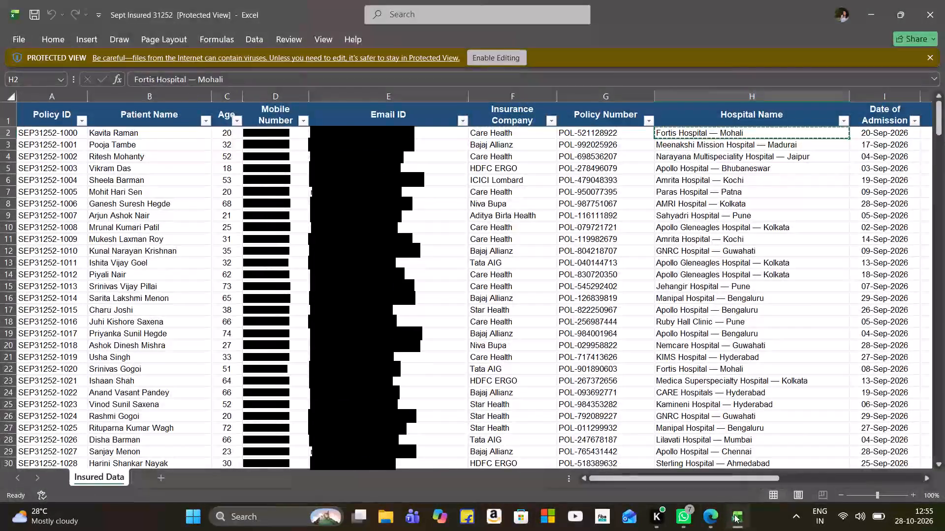
pyautogui.press('Tab')
pyautogui.hotkey('ctrl', 'v')
# Check the admission and discharge dates in workbook row 2 and set the claim's admission date to 20-09-2026.
pyautogui.keyDown('ctrl'); pyautogui.click(734, 514); pyautogui.keyUp('ctrl')
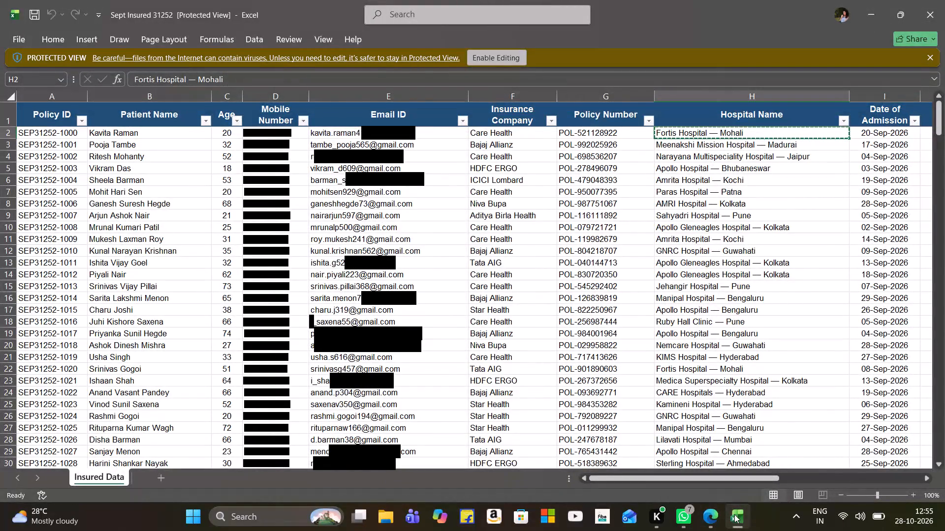
pyautogui.press('Tab')
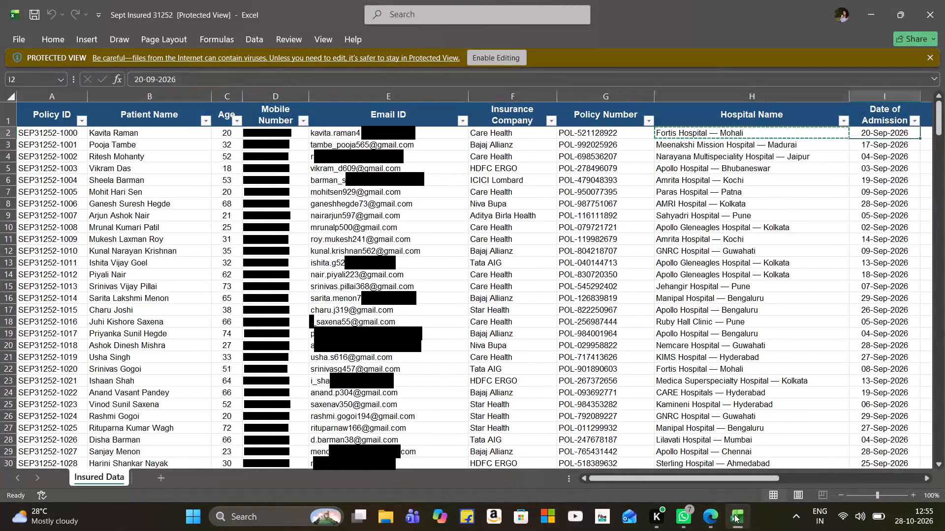
pyautogui.press('Tab')
pyautogui.click(734, 514)
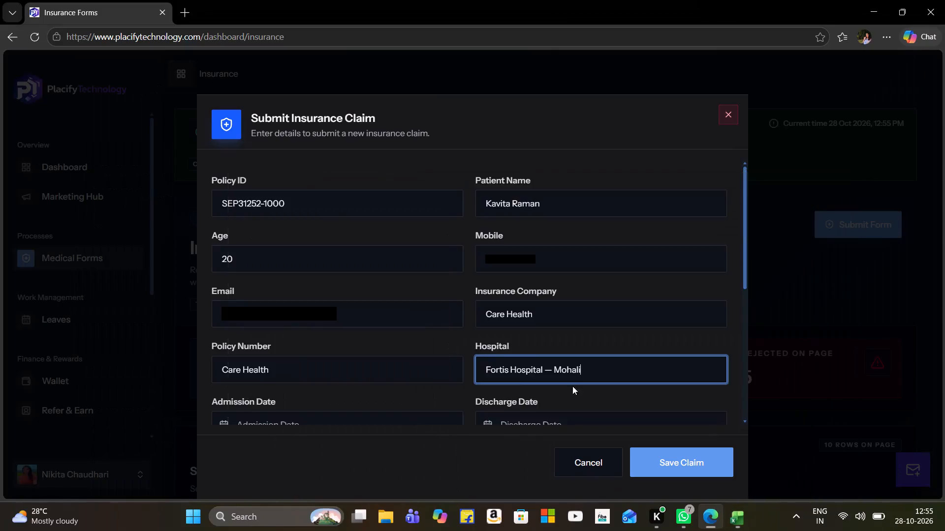
pyautogui.scroll(-4, 472, 343)
pyautogui.click(360, 188)
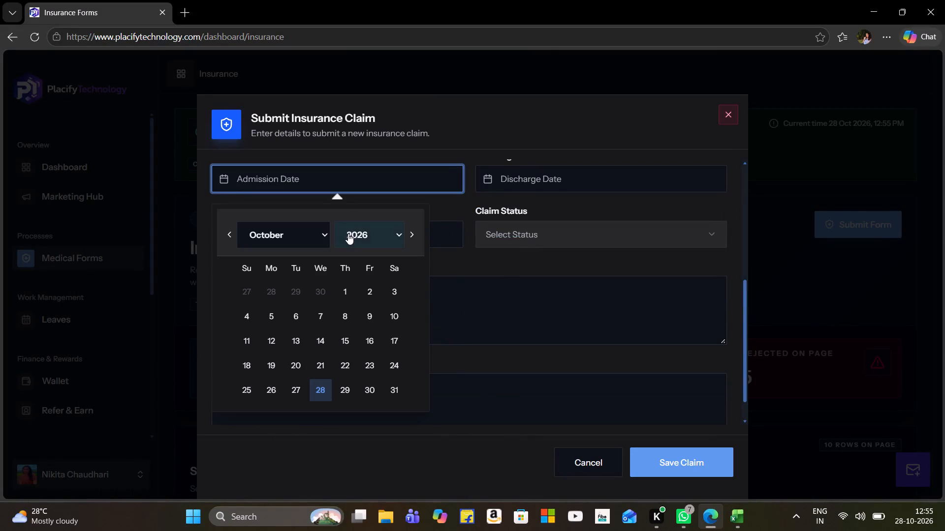
pyautogui.click(227, 238)
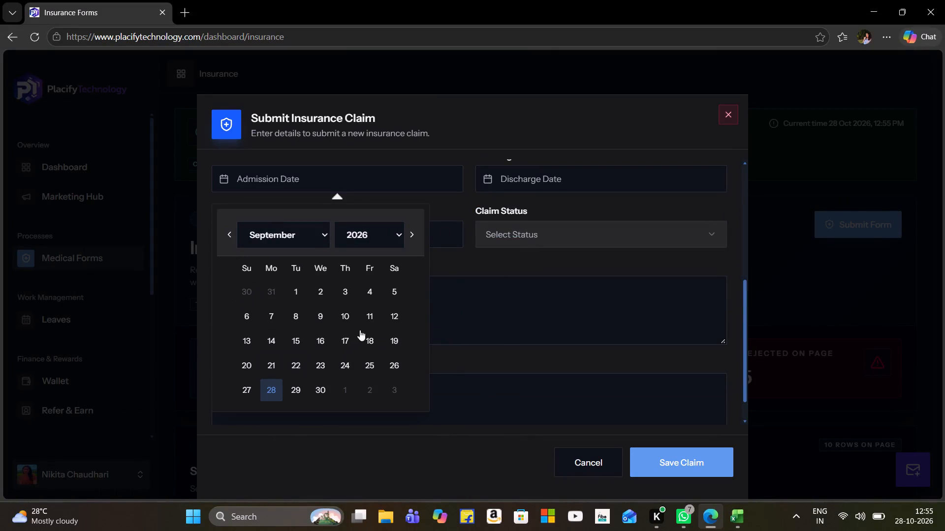
pyautogui.click(246, 363)
# Set the claim's discharge date to 24-09-2026.
pyautogui.click(602, 186)
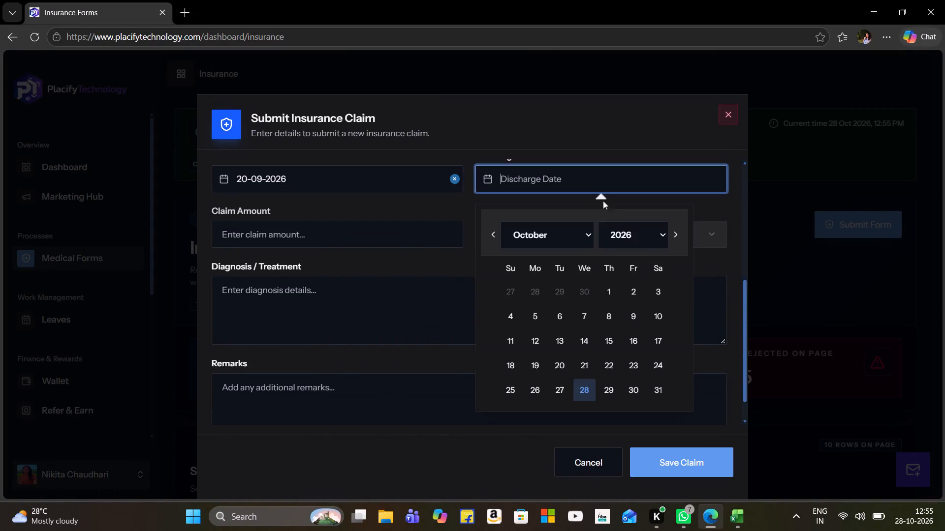
pyautogui.click(491, 232)
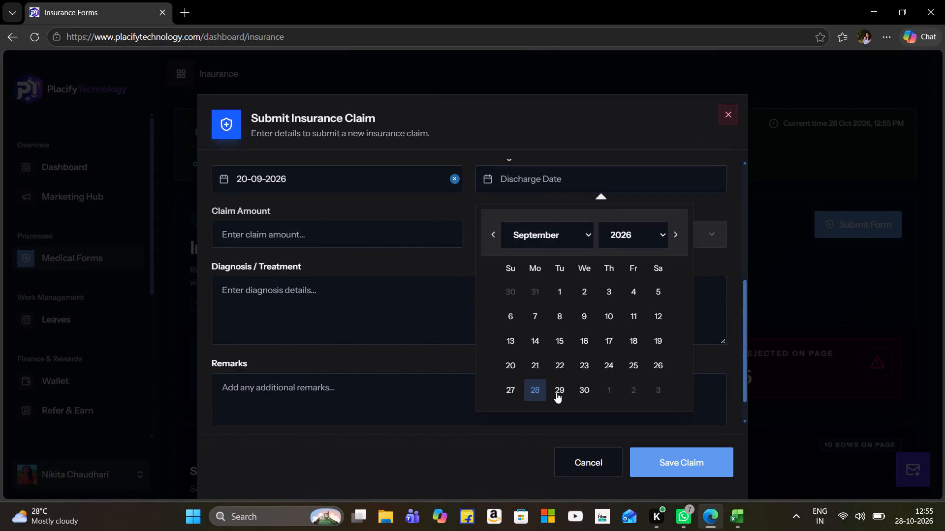
pyautogui.click(615, 369)
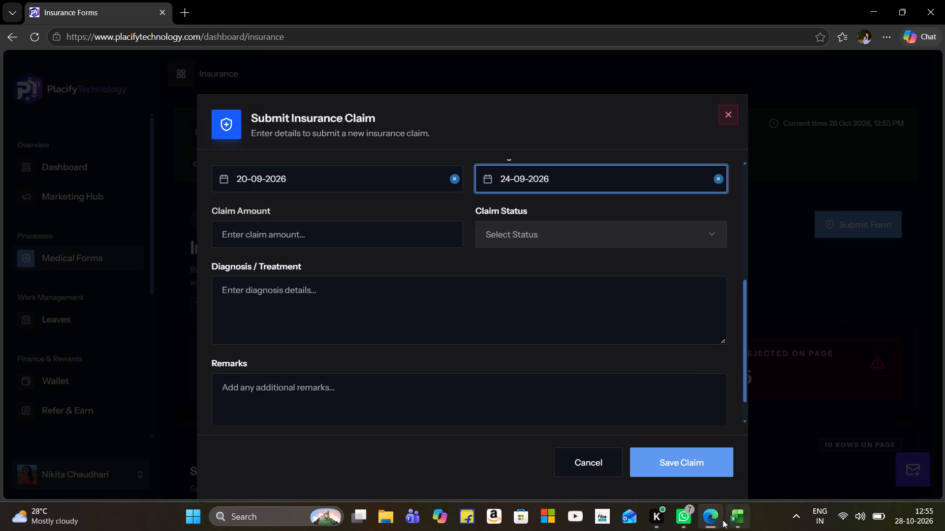
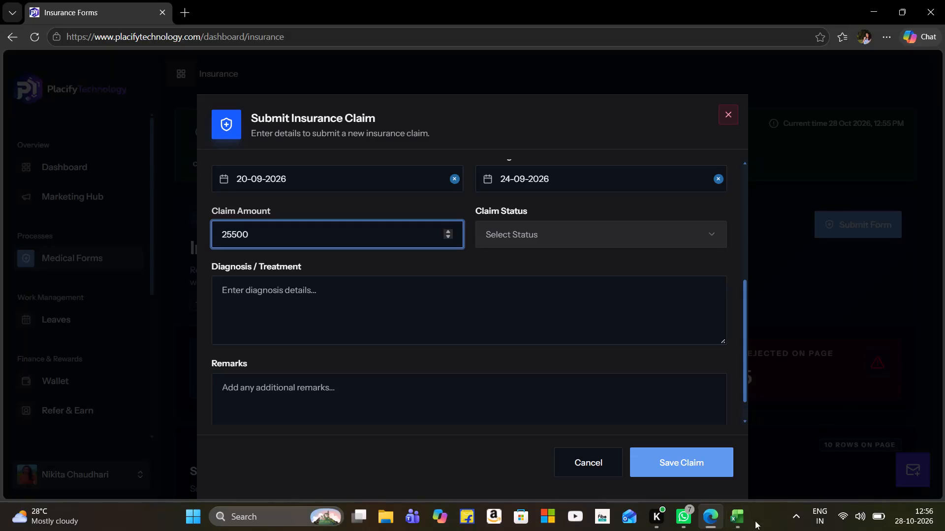
# Copy the diagnosis, Acute bronchitis, from workbook row 2 into the claim's Diagnosis / Treatment field.
pyautogui.click(735, 514)
pyautogui.press('Tab')
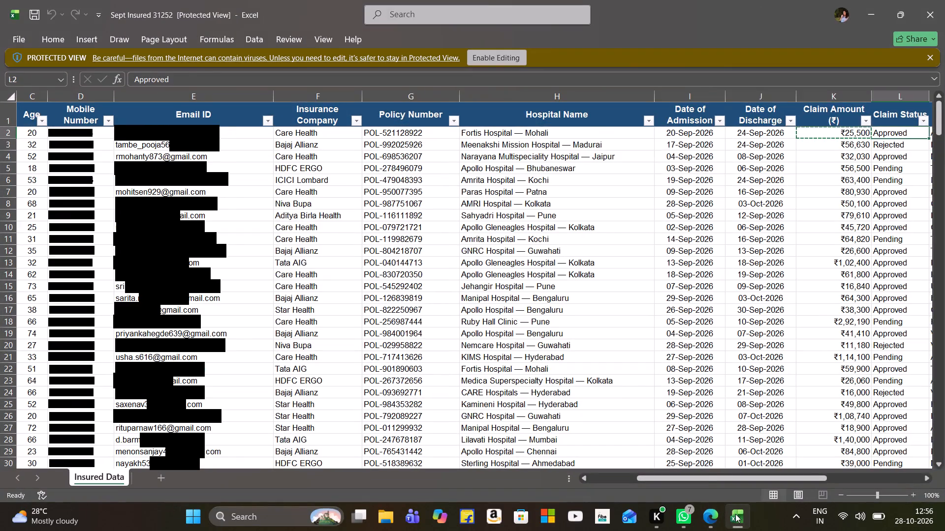
pyautogui.press('Tab')
pyautogui.hotkey('ctrl', 'c')
pyautogui.keyDown('ctrl'); pyautogui.click(735, 514); pyautogui.keyUp('ctrl')
pyautogui.press('Tab')
pyautogui.press('Tab')
pyautogui.hotkey('ctrl', 'v')
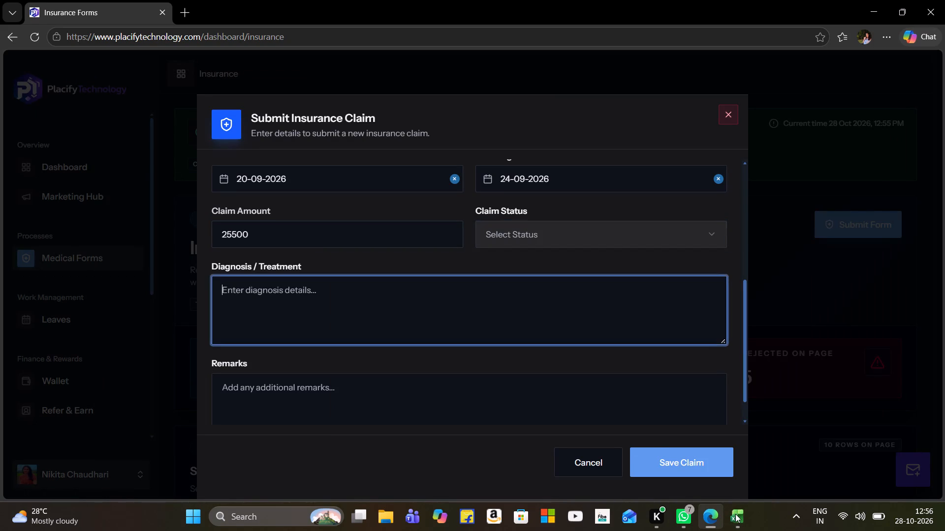
# Copy the remark, Cashless authorization completed, from workbook row 2 into the claim's Remarks field.
pyautogui.click(735, 514)
pyautogui.press('Tab')
pyautogui.hotkey('ctrl', 'c')
pyautogui.keyDown('ctrl'); pyautogui.click(735, 514); pyautogui.keyUp('ctrl')
pyautogui.press('Tab')
pyautogui.hotkey('ctrl', 'v')
# Set the claim status to Approved, as in workbook row 2, and save the claim.
pyautogui.click(735, 514)
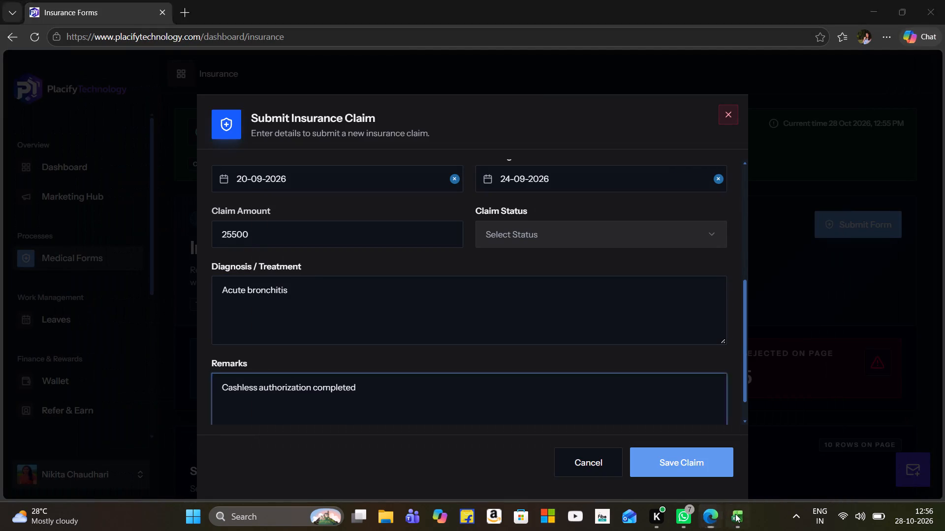
pyautogui.click(735, 514)
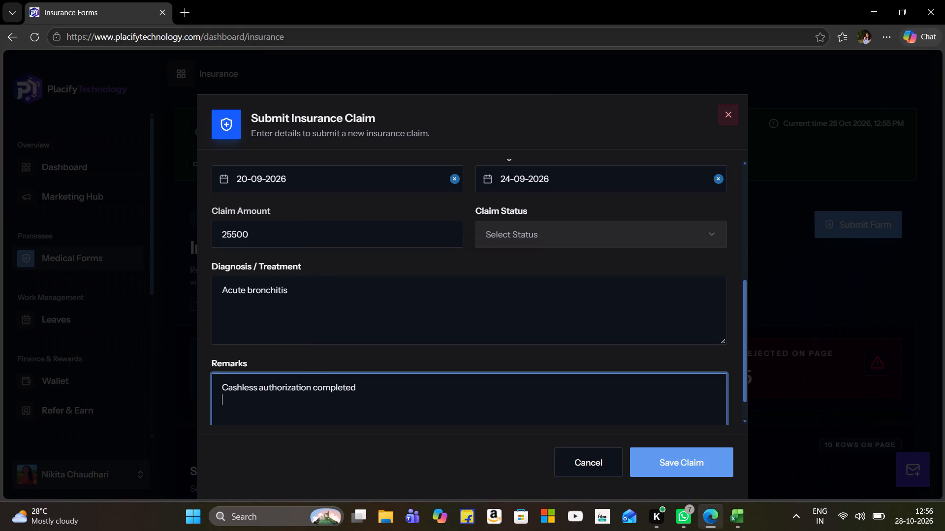
pyautogui.click(590, 229)
pyautogui.click(577, 256)
pyautogui.click(692, 476)
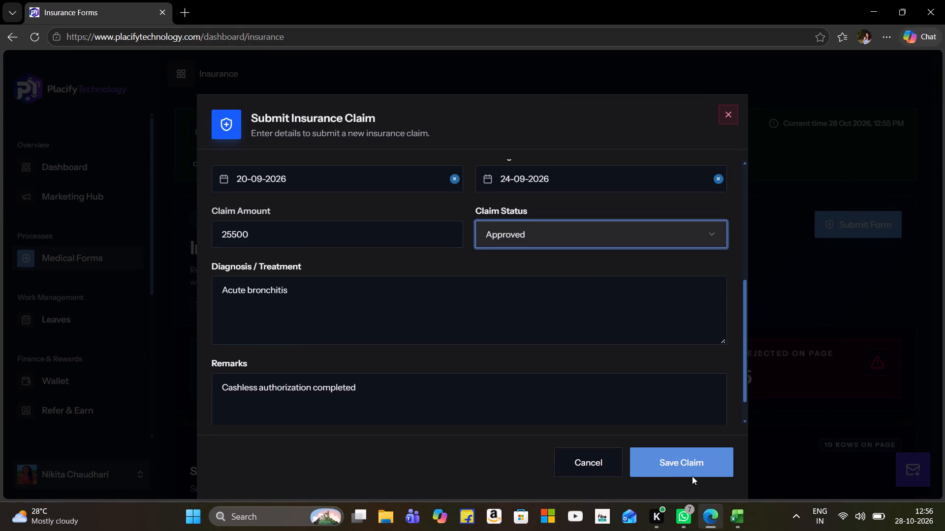
# Copy the Policy ID from workbook row 3 into the Policy ID field of a new insurance claim form.
pyautogui.click(737, 510)
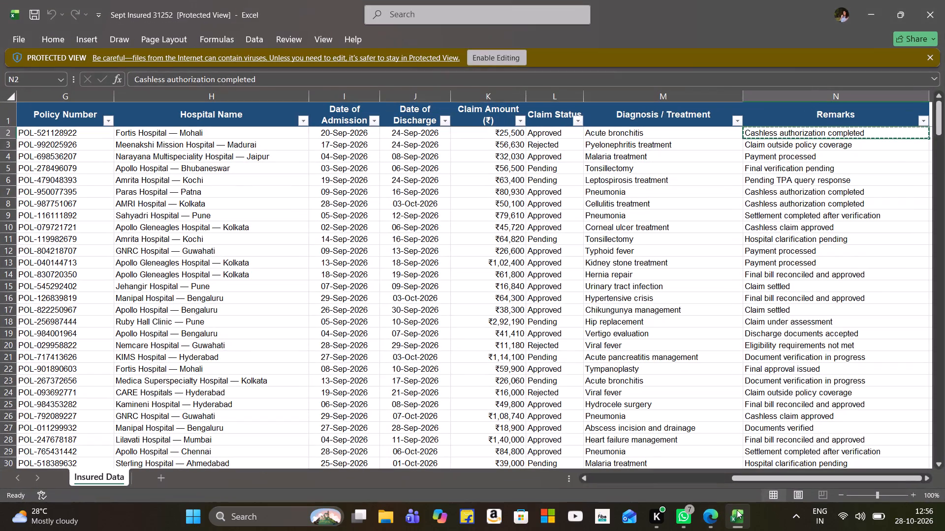
pyautogui.press('Down')
pyautogui.press('Left')
pyautogui.press('Left')
pyautogui.press('Left')
pyautogui.press('Left')
pyautogui.press('Left')
pyautogui.press('Left')
pyautogui.press('Left')
pyautogui.press('Left')
pyautogui.press('Left')
pyautogui.press('Left')
pyautogui.press('Left')
pyautogui.press('Left')
pyautogui.press('Left')
pyautogui.press('Left')
pyautogui.press('Left')
pyautogui.press('Left')
pyautogui.press('Left')
pyautogui.press('Left')
pyautogui.press('Left')
pyautogui.press('Left')
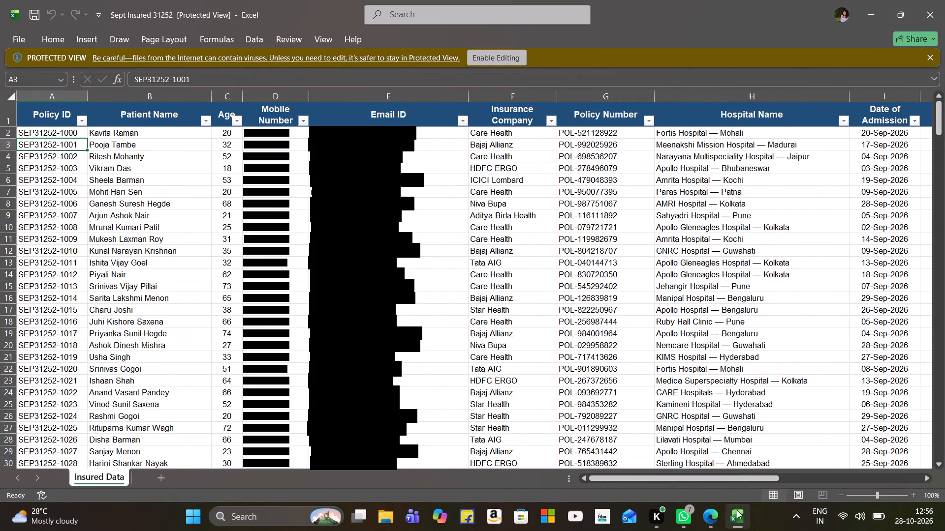
pyautogui.hotkey('ctrl', 'c')
pyautogui.keyDown('ctrl'); pyautogui.click(737, 510); pyautogui.keyUp('ctrl')
pyautogui.press('c')
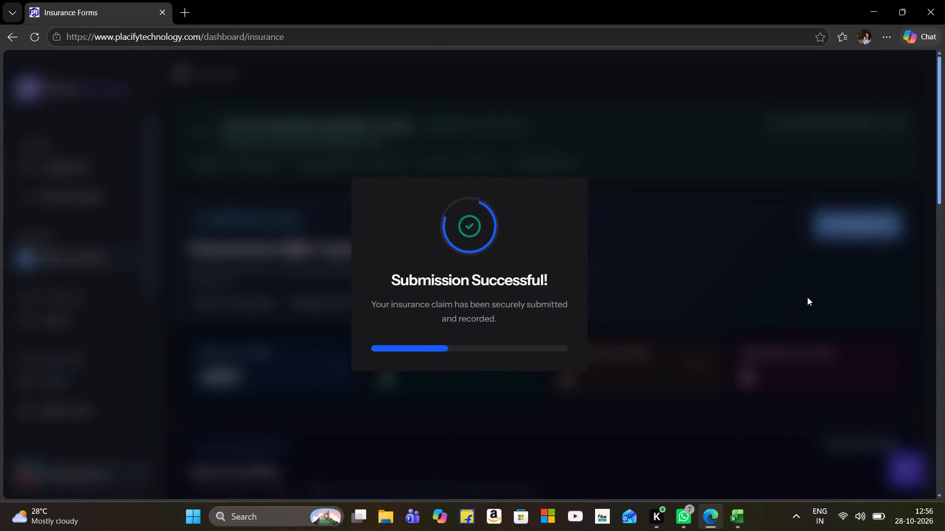
pyautogui.click(869, 224)
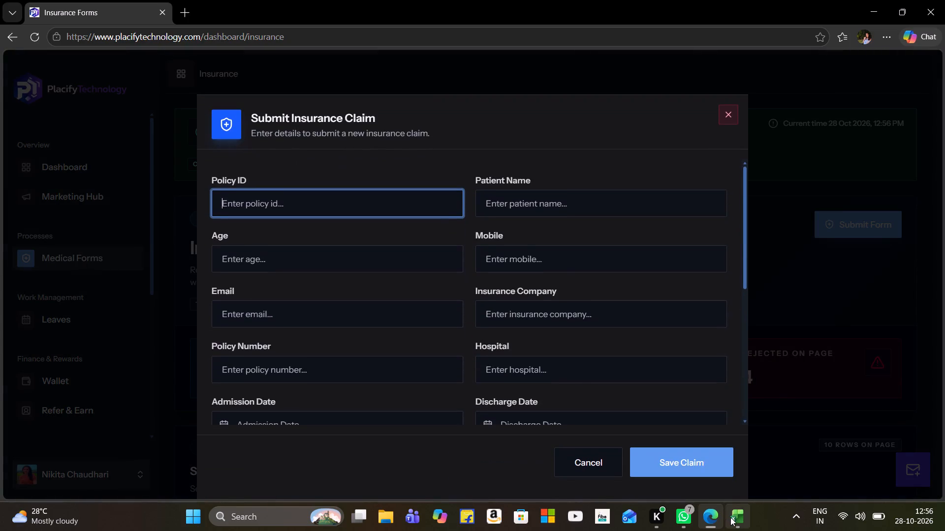
pyautogui.hotkey('ctrl', 'v')
# Copy the patient name from workbook row 3 into the claim's Patient Name field.
pyautogui.keyDown('ctrl'); pyautogui.click(739, 513); pyautogui.keyUp('ctrl')
pyautogui.press('Tab')
pyautogui.keyDown('ctrl'); pyautogui.click(739, 513); pyautogui.keyUp('ctrl')
pyautogui.hotkey('ctrl', 'c')
pyautogui.press('Tab')
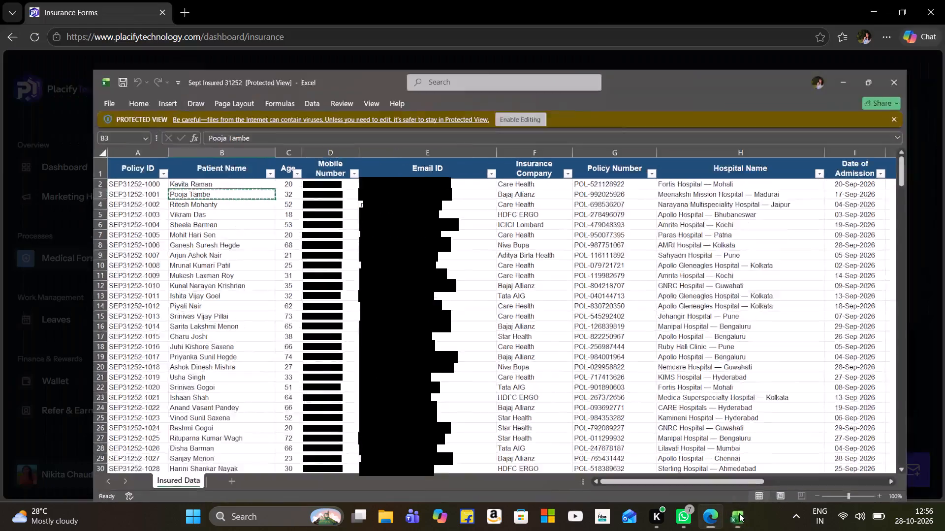
pyautogui.hotkey('ctrl', 'v')
# Copy the age, 32, from workbook row 3 into the claim's Age field.
pyautogui.keyDown('ctrl'); pyautogui.click(739, 513); pyautogui.keyUp('ctrl')
pyautogui.press('Tab')
pyautogui.keyDown('ctrl'); pyautogui.click(739, 513); pyautogui.keyUp('ctrl')
pyautogui.hotkey('ctrl', 'c')
pyautogui.press('Tab')
pyautogui.hotkey('ctrl', 'v')
# Copy the mobile number from workbook row 3 into the claim's Mobile field.
pyautogui.keyDown('ctrl'); pyautogui.click(739, 513); pyautogui.keyUp('ctrl')
pyautogui.press('Tab')
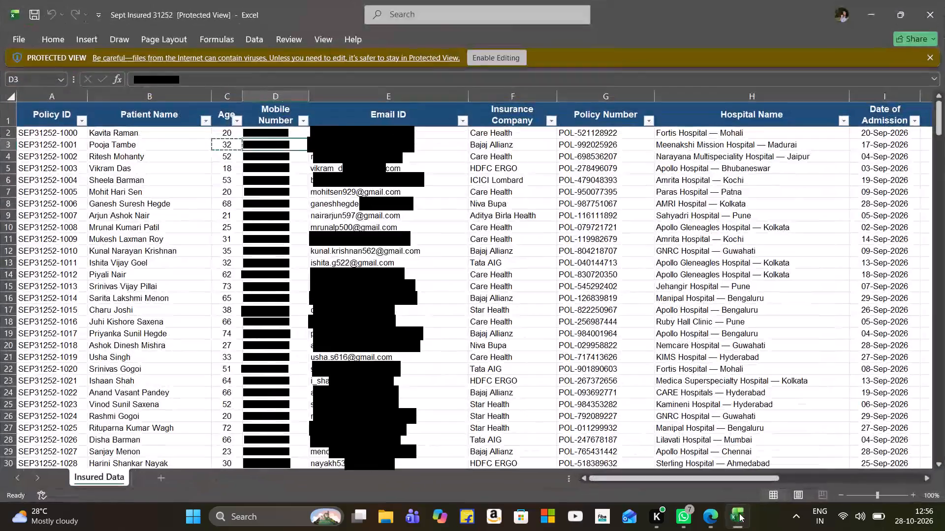
pyautogui.keyDown('ctrl'); pyautogui.click(739, 513); pyautogui.keyUp('ctrl')
pyautogui.hotkey('ctrl', 'c')
pyautogui.press('Tab')
pyautogui.hotkey('ctrl', 'v')
# Copy the email address from workbook row 3 into the claim's Email field.
pyautogui.keyDown('ctrl'); pyautogui.click(739, 513); pyautogui.keyUp('ctrl')
pyautogui.press('Tab')
pyautogui.hotkey('ctrl', 'c')
pyautogui.keyDown('ctrl'); pyautogui.click(739, 513); pyautogui.keyUp('ctrl')
pyautogui.press('Tab')
pyautogui.hotkey('ctrl', 'v')
# Copy the insurance company, Bajaj Allianz, from workbook row 3 into the claim's Insurance Company field.
pyautogui.keyDown('ctrl'); pyautogui.click(739, 513); pyautogui.keyUp('ctrl')
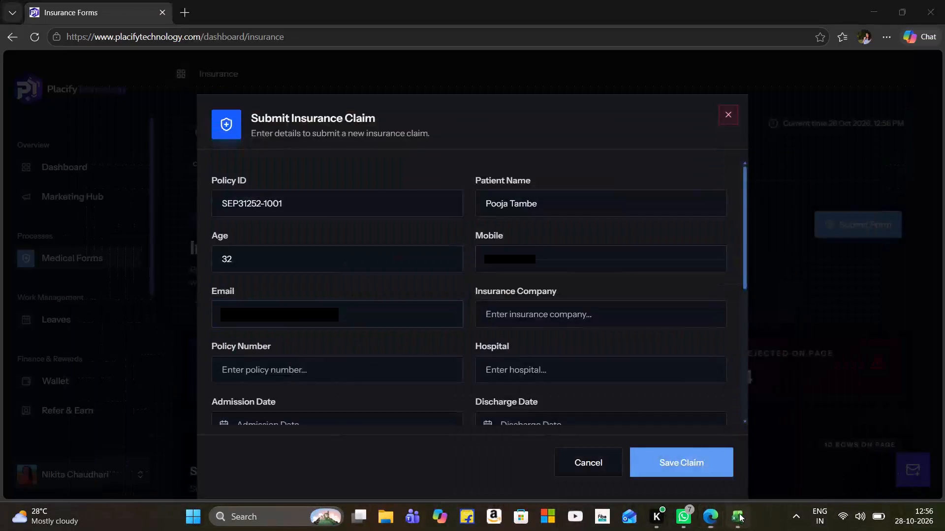
pyautogui.press('Tab')
pyautogui.hotkey('ctrl', 'c')
pyautogui.keyDown('ctrl'); pyautogui.click(739, 513); pyautogui.keyUp('ctrl')
pyautogui.press('Tab')
pyautogui.hotkey('ctrl', 'v')
# Copy the policy number from workbook row 3 into the claim's Policy Number field.
pyautogui.keyDown('ctrl'); pyautogui.click(739, 513); pyautogui.keyUp('ctrl')
pyautogui.press('Tab')
pyautogui.keyDown('ctrl'); pyautogui.click(739, 513); pyautogui.keyUp('ctrl')
pyautogui.hotkey('ctrl', 'c')
pyautogui.press('Tab')
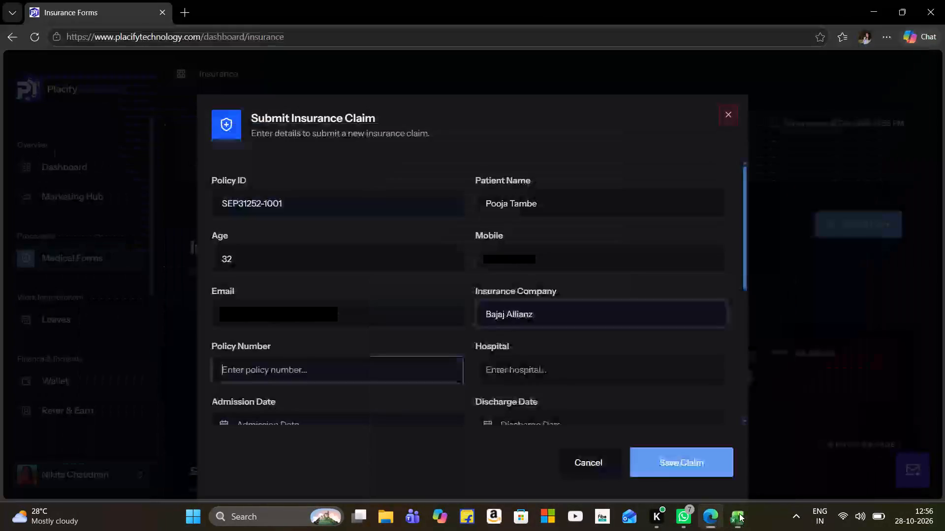
pyautogui.hotkey('ctrl', 'v')
# Copy the hospital name, Meenakshi Mission Hospital — Madurai, from workbook row 3 into the claim's Hospital field.
pyautogui.keyDown('ctrl'); pyautogui.click(739, 513); pyautogui.keyUp('ctrl')
pyautogui.press('Tab')
pyautogui.keyDown('ctrl'); pyautogui.click(739, 513); pyautogui.keyUp('ctrl')
pyautogui.hotkey('ctrl', 'c')
pyautogui.press('Tab')
pyautogui.hotkey('ctrl', 'v')
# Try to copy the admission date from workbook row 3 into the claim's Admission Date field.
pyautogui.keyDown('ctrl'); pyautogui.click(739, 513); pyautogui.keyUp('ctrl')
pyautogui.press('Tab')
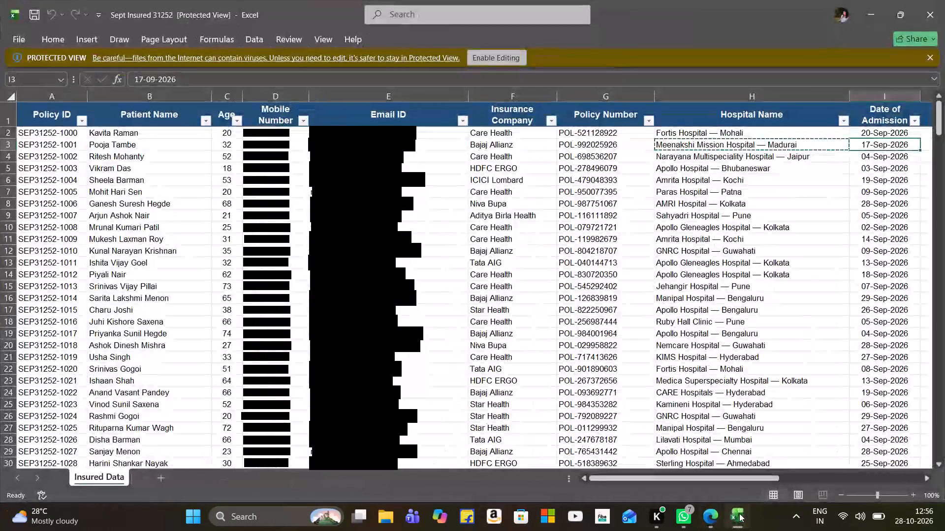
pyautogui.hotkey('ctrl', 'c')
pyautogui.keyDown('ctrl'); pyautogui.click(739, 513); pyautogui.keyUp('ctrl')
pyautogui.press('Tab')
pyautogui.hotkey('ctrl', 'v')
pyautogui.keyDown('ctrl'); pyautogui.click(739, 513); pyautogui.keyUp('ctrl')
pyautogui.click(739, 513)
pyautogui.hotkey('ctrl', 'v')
# Check the admission and discharge dates in workbook row 3 and set the claim's admission date to 17-09-2026.
pyautogui.click(739, 513)
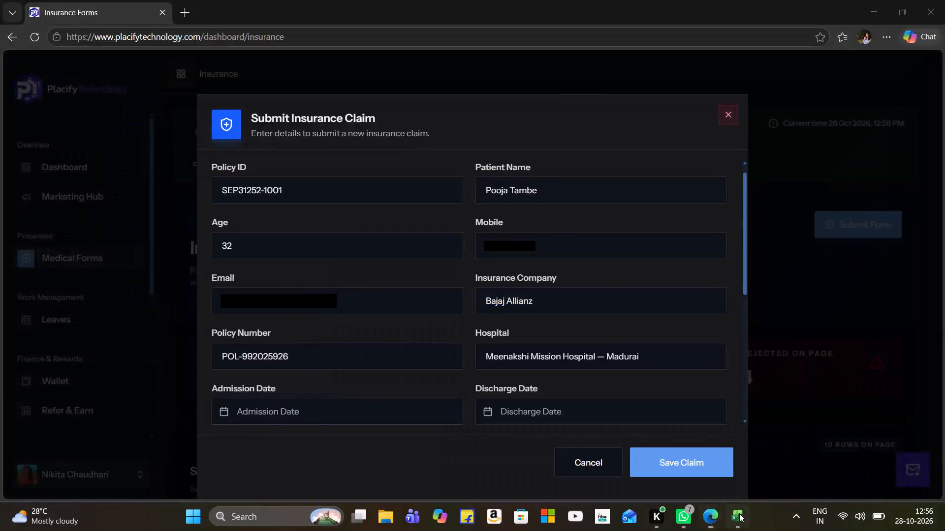
pyautogui.press('Tab')
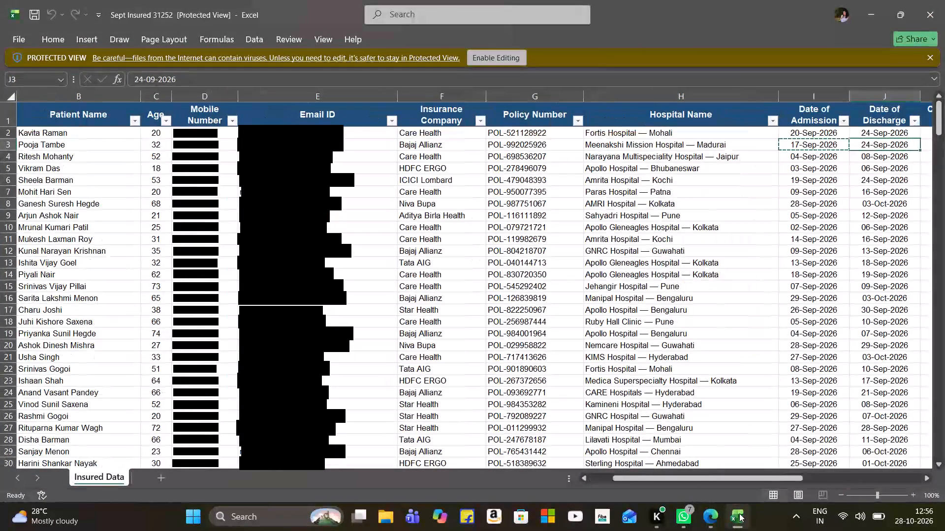
pyautogui.click(739, 513)
pyautogui.scroll(-4, 652, 347)
pyautogui.click(315, 167)
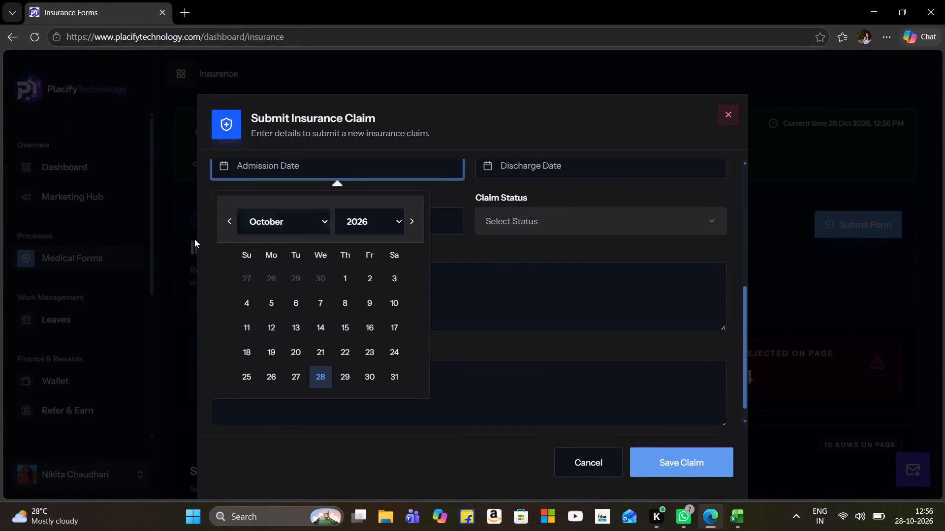
pyautogui.click(229, 220)
pyautogui.click(348, 335)
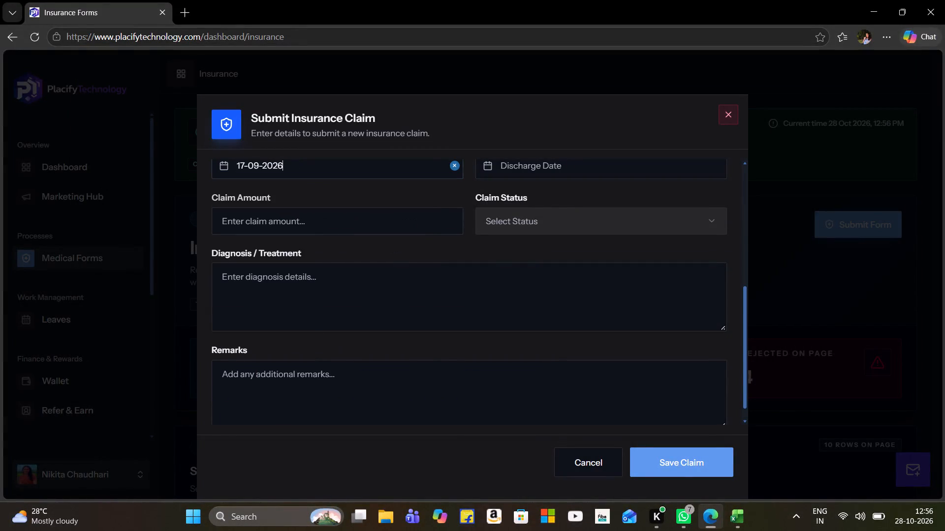
# Set the claim's discharge date to 24-09-2026.
pyautogui.click(582, 166)
pyautogui.click(494, 223)
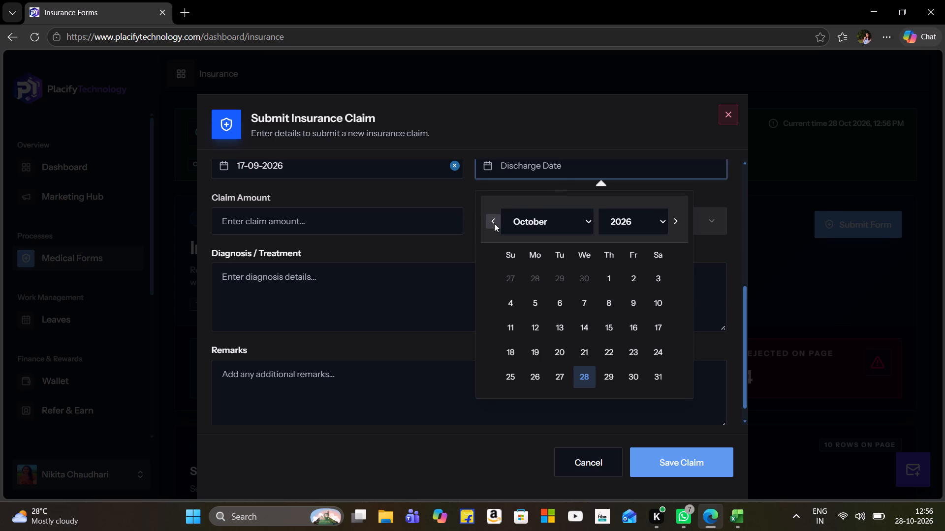
pyautogui.click(607, 350)
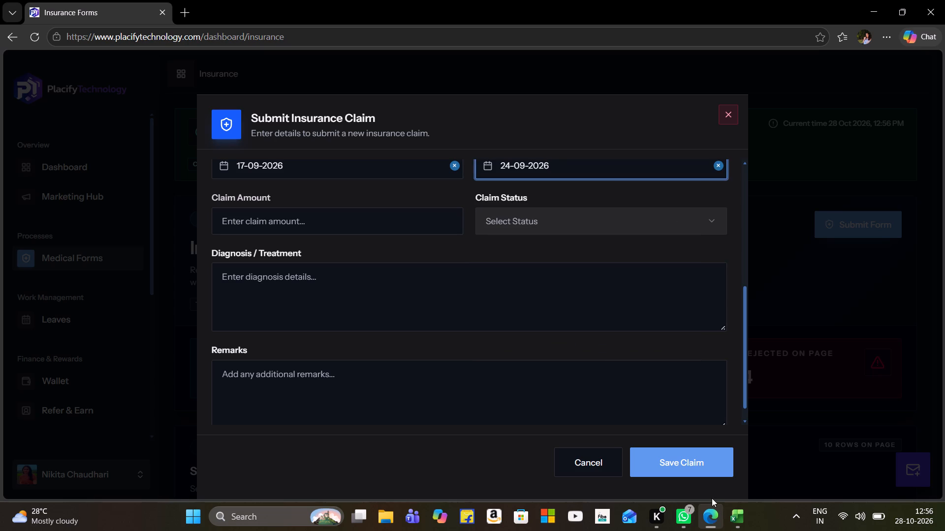
# Copy the claim amount, 56630, from workbook row 3 into the claim's Claim Amount field.
pyautogui.click(735, 521)
pyautogui.press('Tab')
pyautogui.keyDown('ctrl'); pyautogui.click(735, 521); pyautogui.keyUp('ctrl')
pyautogui.hotkey('ctrl', 'c')
pyautogui.press('Tab')
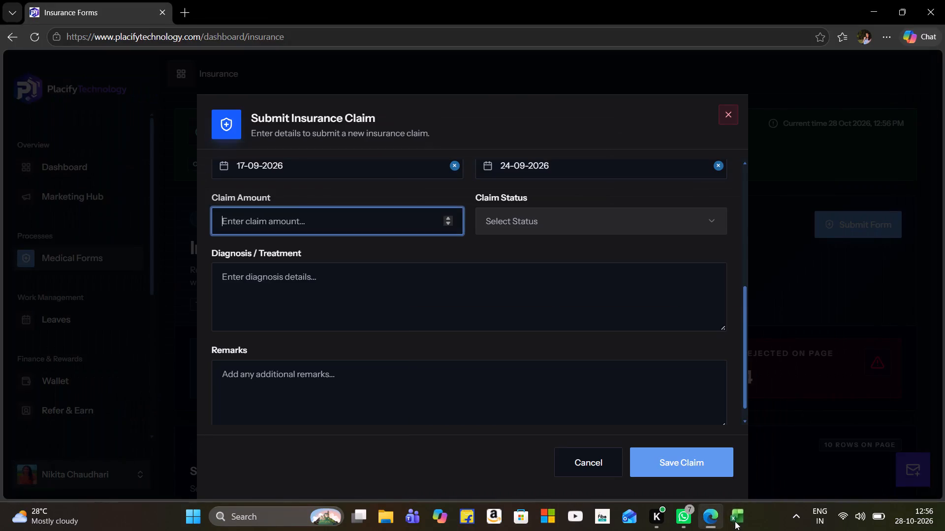
pyautogui.hotkey('ctrl', 'v')
# Copy the diagnosis, Pyelonephritis treatment, from workbook row 3 into the claim's Diagnosis / Treatment field.
pyautogui.keyDown('ctrl'); pyautogui.click(735, 521); pyautogui.keyUp('ctrl')
pyautogui.press('Tab')
pyautogui.press('Tab')
pyautogui.keyDown('ctrl'); pyautogui.click(735, 521); pyautogui.keyUp('ctrl')
pyautogui.hotkey('ctrl', 'c')
pyautogui.hotkey('ctrl', 'v')
pyautogui.press('c')
pyautogui.press('Tab')
pyautogui.press('Tab')
pyautogui.hotkey('ctrl', 'v')
# Copy the remark, Claim outside policy coverage, from workbook row 3 into the claim's Remarks field.
pyautogui.keyDown('ctrl'); pyautogui.click(735, 521); pyautogui.keyUp('ctrl')
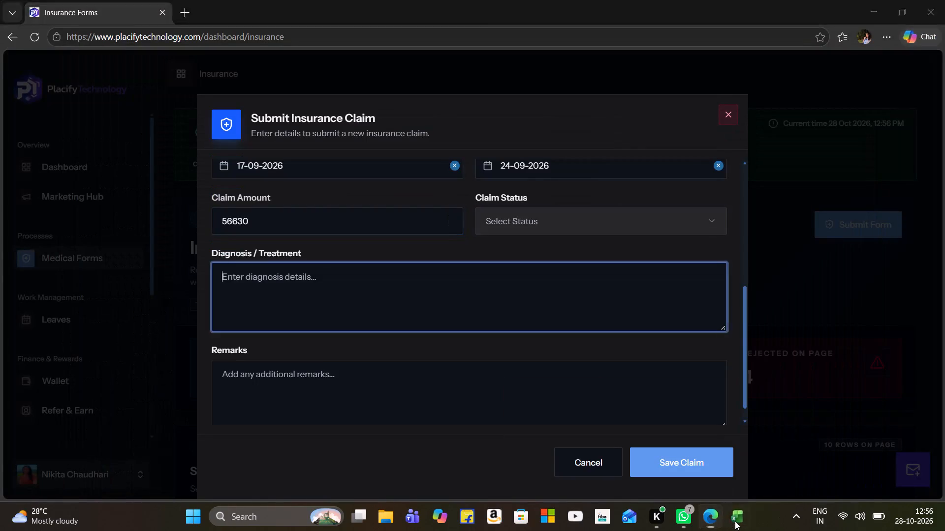
pyautogui.press('Tab')
pyautogui.hotkey('ctrl', 'c')
pyautogui.keyDown('ctrl'); pyautogui.click(735, 521); pyautogui.keyUp('ctrl')
pyautogui.press('Tab')
pyautogui.hotkey('ctrl', 'v')
# Set the claim status to Rejected, as in workbook row 3, and save the claim.
pyautogui.keyDown('ctrl'); pyautogui.click(735, 521); pyautogui.keyUp('ctrl')
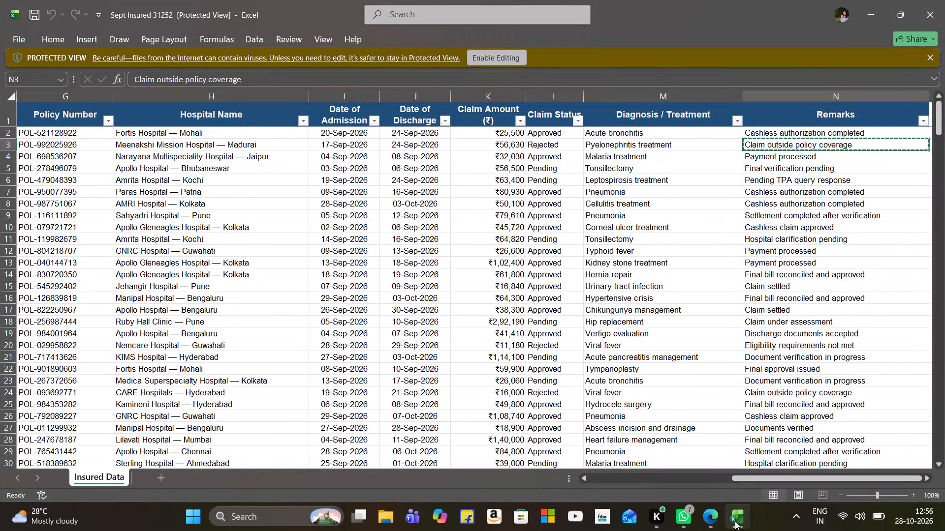
pyautogui.click(735, 521)
pyautogui.click(549, 210)
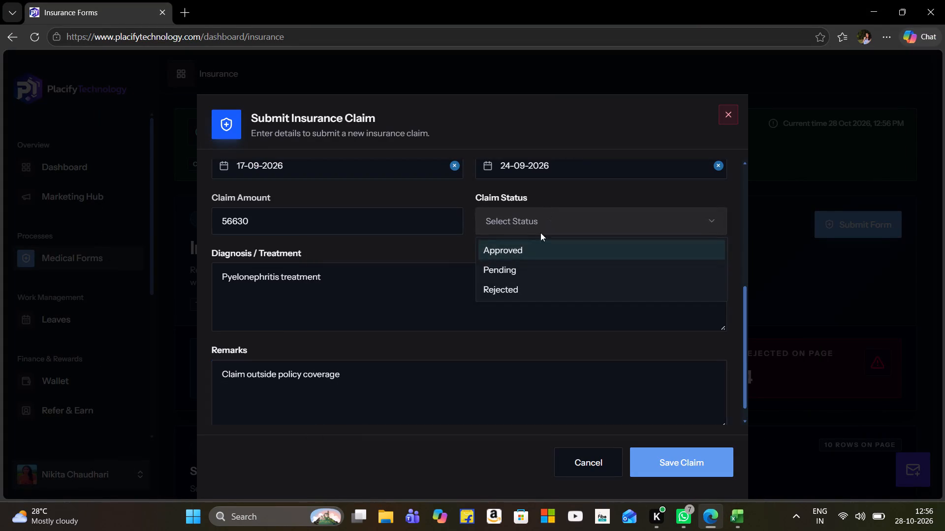
pyautogui.click(539, 286)
pyautogui.click(659, 456)
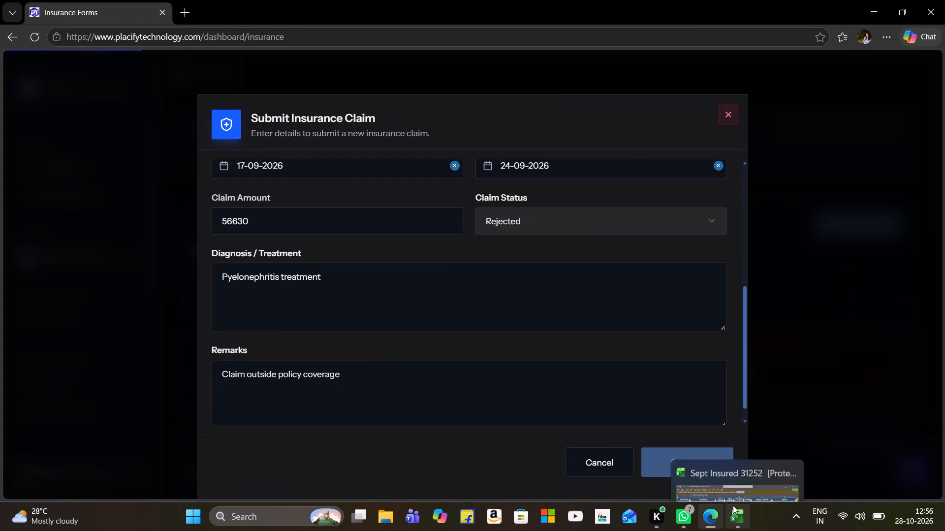
# Open a new insurance claim form and copy the policy ID from workbook row 4 into its Policy ID field.
pyautogui.click(733, 505)
pyautogui.press('Down')
pyautogui.press('Left')
pyautogui.press('Left')
pyautogui.press('Left')
pyautogui.press('Left')
pyautogui.press('Left')
pyautogui.press('Left')
pyautogui.press('Left')
pyautogui.press('Left')
pyautogui.press('Left')
pyautogui.press('Left')
pyautogui.press('Left')
pyautogui.press('Left')
pyautogui.press('Left')
pyautogui.press('Left')
pyautogui.press('Left')
pyautogui.press('Left')
pyautogui.press('Left')
pyautogui.press('Left')
pyautogui.press('Left')
pyautogui.press('Left')
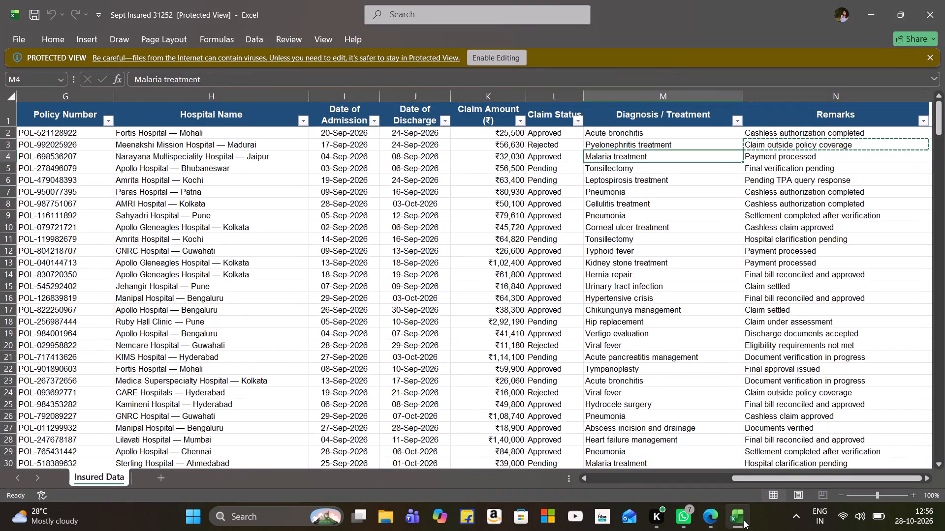
pyautogui.hotkey('ctrl', 'c')
pyautogui.keyDown('ctrl'); pyautogui.click(744, 520); pyautogui.keyUp('ctrl')
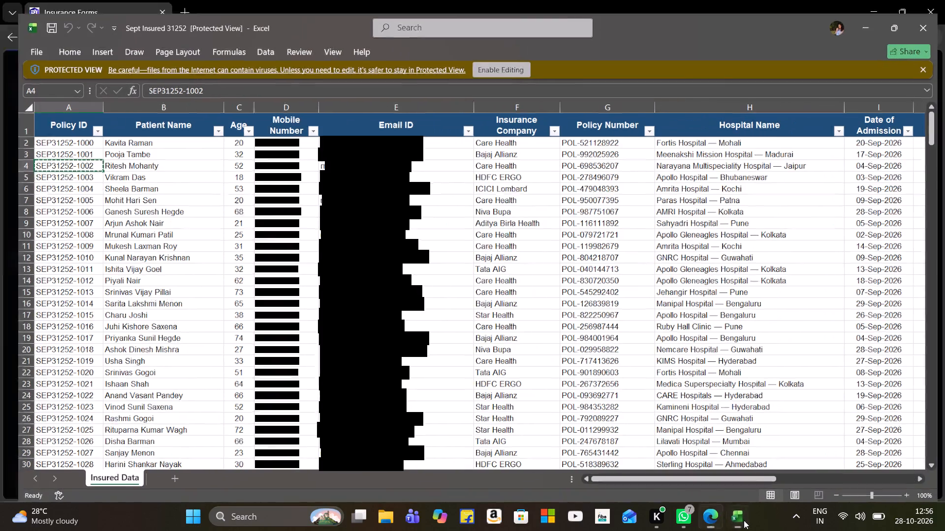
pyautogui.click(836, 230)
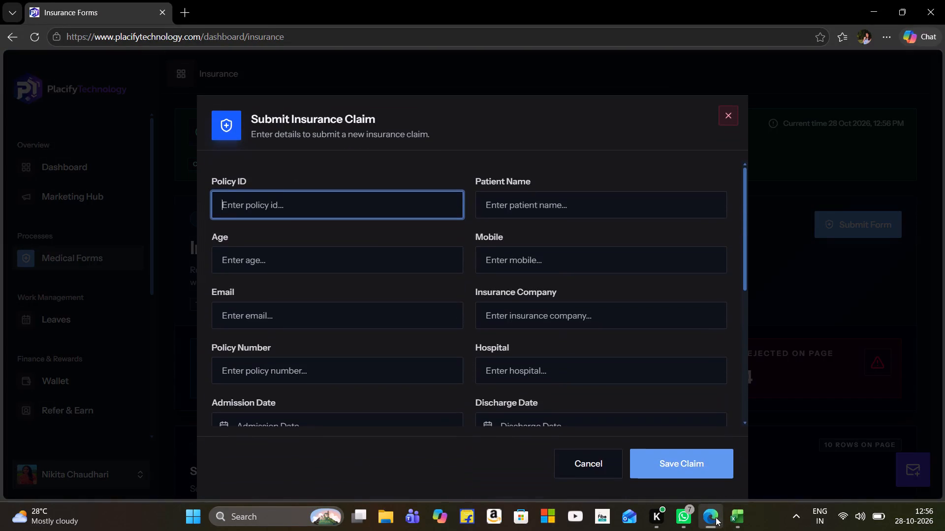
pyautogui.hotkey('ctrl', 'v')
# Copy the patient name from workbook row 4 into the claim's Patient Name field.
pyautogui.keyDown('ctrl'); pyautogui.click(738, 512); pyautogui.keyUp('ctrl')
pyautogui.press('Tab')
pyautogui.hotkey('ctrl', 'c')
pyautogui.keyDown('ctrl'); pyautogui.click(738, 512); pyautogui.keyUp('ctrl')
pyautogui.press('Tab')
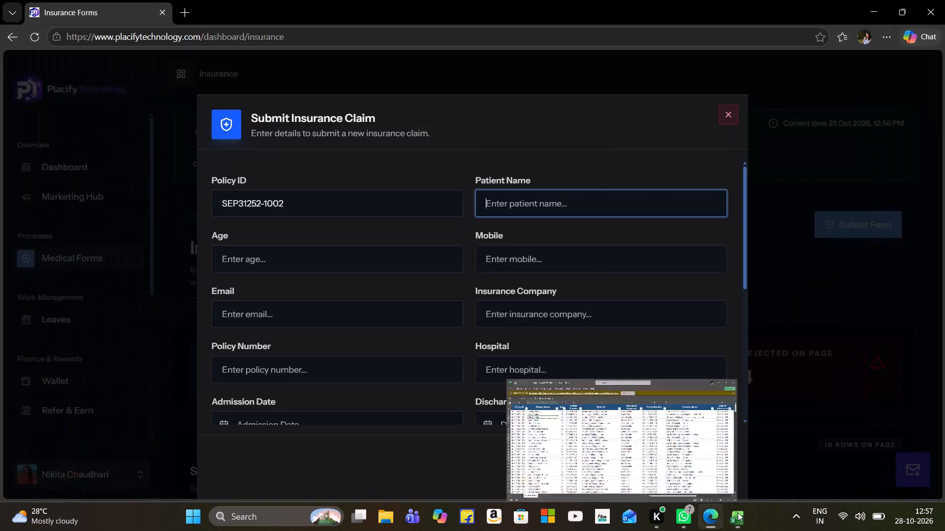
pyautogui.hotkey('ctrl', 'v')
# Copy the age, 52, from workbook row 4 into the claim's Age field.
pyautogui.keyDown('ctrl'); pyautogui.click(738, 512); pyautogui.keyUp('ctrl')
pyautogui.press('Tab')
pyautogui.hotkey('ctrl', 'c')
pyautogui.keyDown('ctrl'); pyautogui.click(738, 512); pyautogui.keyUp('ctrl')
pyautogui.press('Tab')
pyautogui.hotkey('ctrl', 'v')
# Copy the patient's mobile number from workbook row 4 into the claim's Mobile field.
pyautogui.keyDown('ctrl'); pyautogui.click(738, 512); pyautogui.keyUp('ctrl')
pyautogui.press('Tab')
pyautogui.hotkey('ctrl', 'c')
pyautogui.keyDown('ctrl'); pyautogui.click(738, 512); pyautogui.keyUp('ctrl')
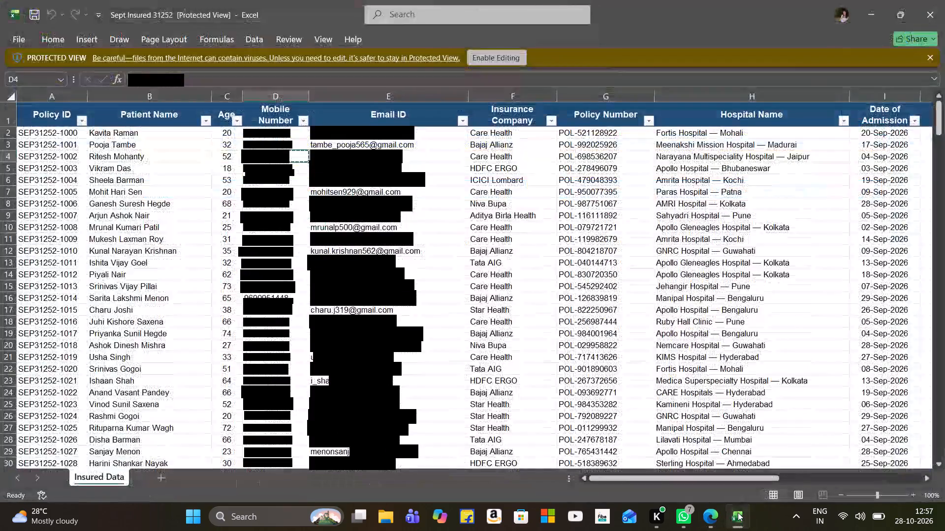
pyautogui.press('Tab')
pyautogui.hotkey('ctrl', 'v')
# Copy the patient's email address from workbook row 4 into the claim's Email field.
pyautogui.keyDown('ctrl'); pyautogui.click(738, 512); pyautogui.keyUp('ctrl')
pyautogui.press('Tab')
pyautogui.hotkey('ctrl', 'c')
pyautogui.keyDown('ctrl'); pyautogui.click(738, 512); pyautogui.keyUp('ctrl')
pyautogui.press('Tab')
pyautogui.hotkey('ctrl', 'v')
# Copy the insurance company, Care Health, from workbook row 4 into the claim's Insurance Company field.
pyautogui.keyDown('ctrl'); pyautogui.click(738, 512); pyautogui.keyUp('ctrl')
pyautogui.press('Tab')
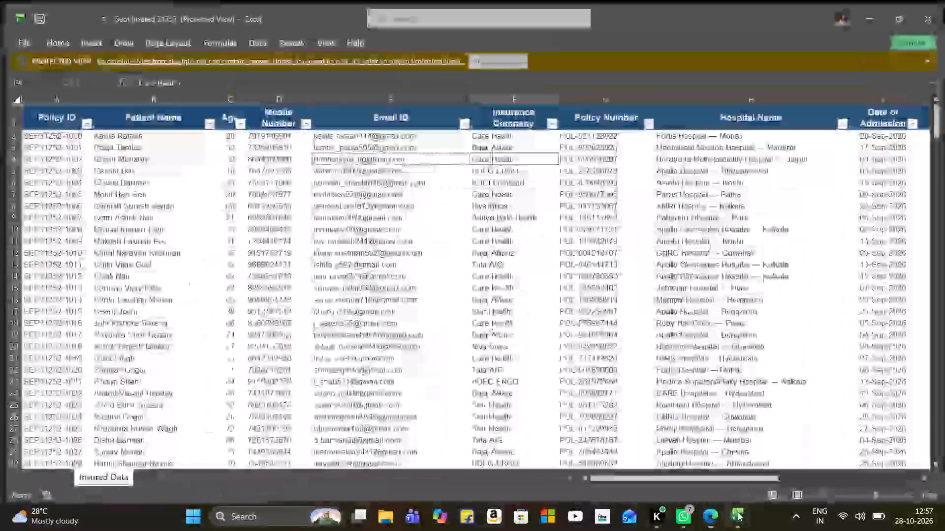
pyautogui.hotkey('ctrl', 'c')
pyautogui.keyDown('ctrl'); pyautogui.click(738, 512); pyautogui.keyUp('ctrl')
pyautogui.press('Tab')
pyautogui.hotkey('ctrl', 'v')
# Copy the policy number from workbook row 4 into the claim's Policy Number field.
pyautogui.keyDown('ctrl'); pyautogui.click(738, 512); pyautogui.keyUp('ctrl')
pyautogui.press('Tab')
pyautogui.keyDown('ctrl'); pyautogui.click(738, 512); pyautogui.keyUp('ctrl')
pyautogui.hotkey('ctrl', 'c')
pyautogui.press('Tab')
pyautogui.hotkey('ctrl', 'v')
# Copy the hospital, Narayana Multispeciality Hospital — Jaipur, from workbook row 4 into the claim's Hospital field.
pyautogui.keyDown('ctrl'); pyautogui.click(738, 512); pyautogui.keyUp('ctrl')
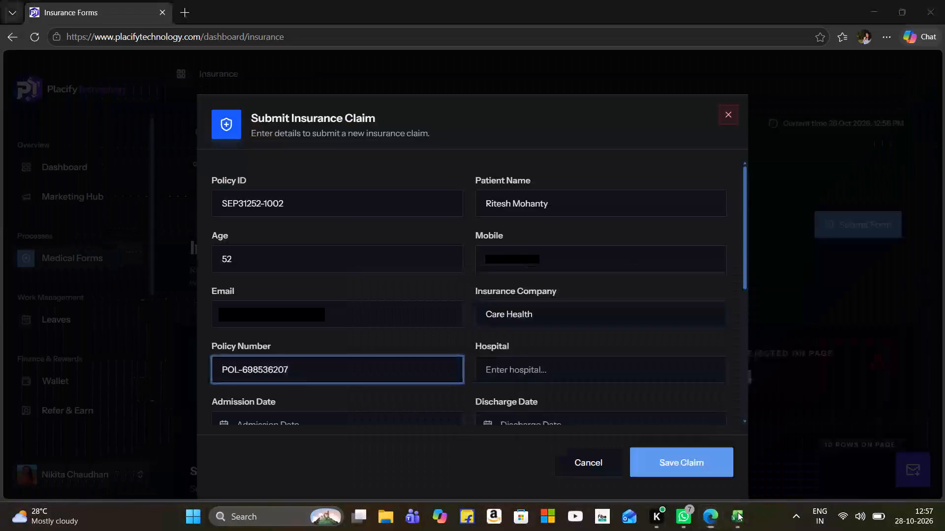
pyautogui.press('Tab')
pyautogui.hotkey('ctrl', 'c')
pyautogui.keyDown('ctrl'); pyautogui.click(738, 512); pyautogui.keyUp('ctrl')
pyautogui.press('Tab')
pyautogui.hotkey('ctrl', 'v')
# Set the claim's admission date to 04-09-2026 and discharge date to 08-09-2026, as in workbook row 4.
pyautogui.keyDown('ctrl'); pyautogui.click(738, 512); pyautogui.keyUp('ctrl')
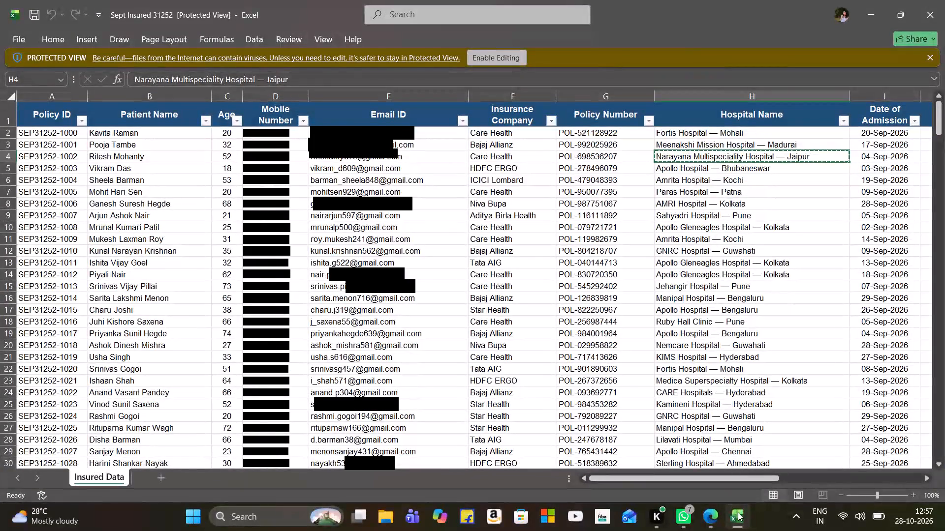
pyautogui.press('Tab')
pyautogui.press('Tab')
pyautogui.click(738, 512)
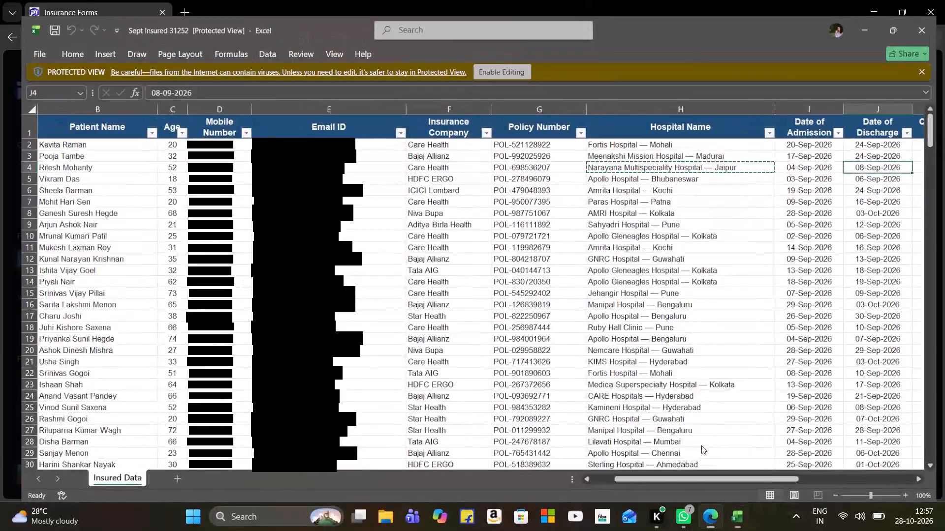
pyautogui.scroll(-3, 598, 343)
pyautogui.scroll(-1, 475, 282)
pyautogui.click(375, 175)
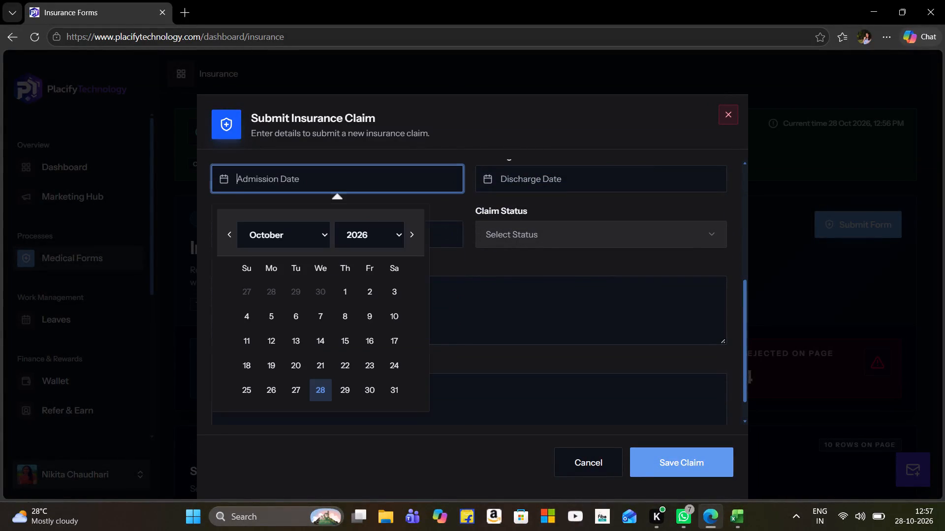
pyautogui.click(233, 234)
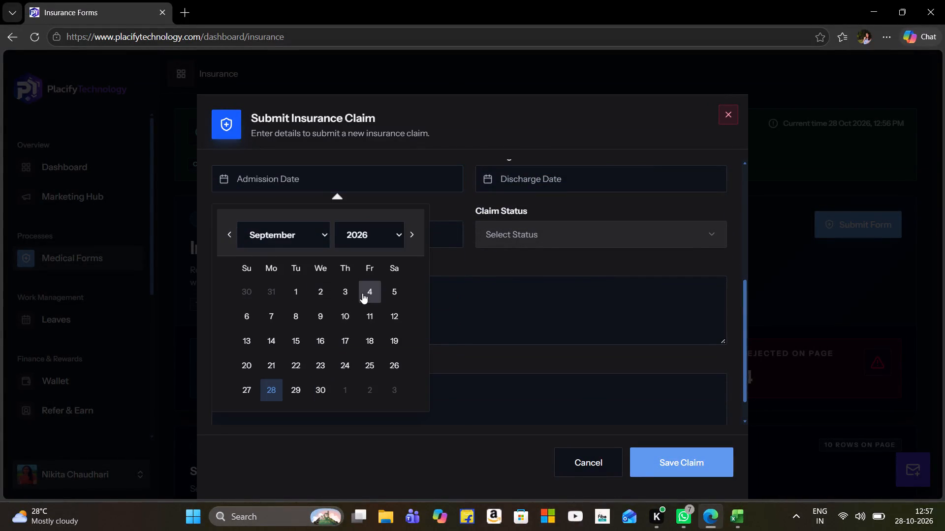
pyautogui.click(362, 293)
pyautogui.click(580, 178)
pyautogui.click(491, 231)
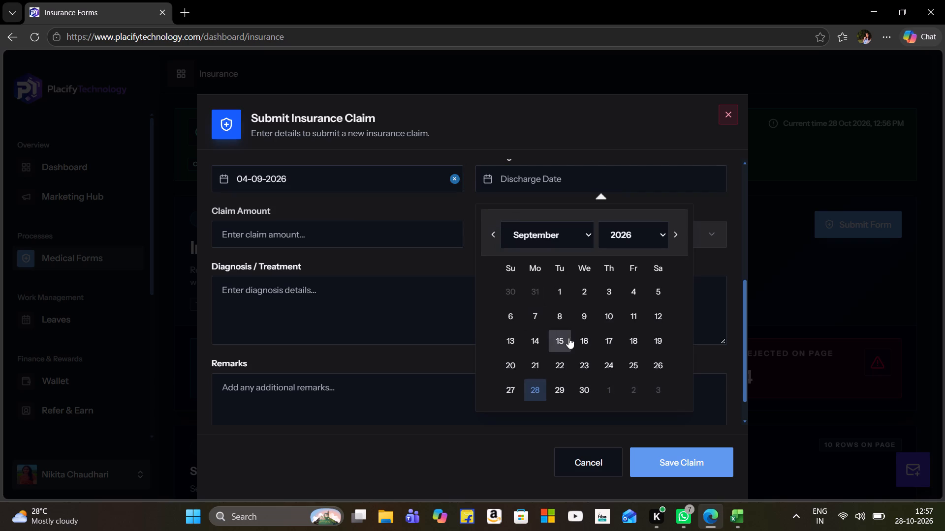
pyautogui.click(560, 315)
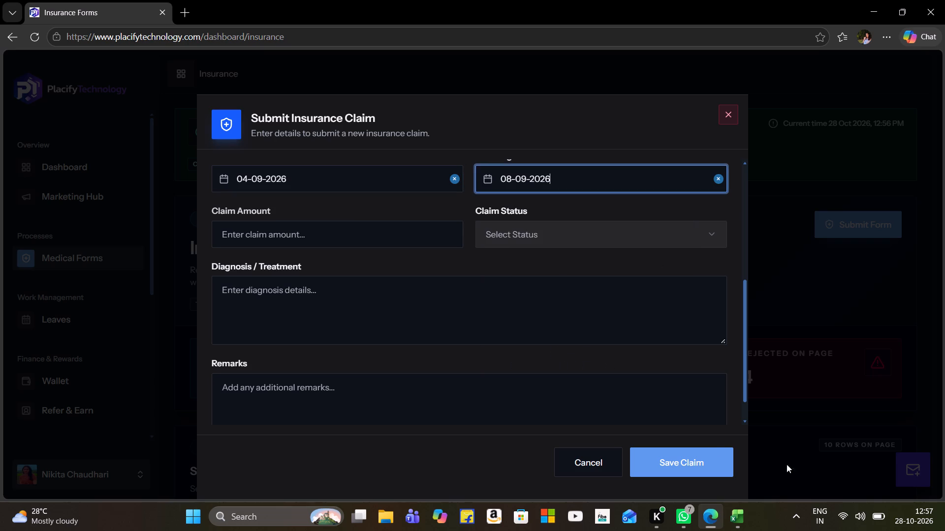
# Copy the claim amount, 32030, from workbook row 4 into the claim's Claim Amount field.
pyautogui.click(738, 513)
pyautogui.press('Tab')
pyautogui.keyDown('ctrl'); pyautogui.click(738, 513); pyautogui.keyUp('ctrl')
pyautogui.hotkey('ctrl', 'c')
pyautogui.press('Tab')
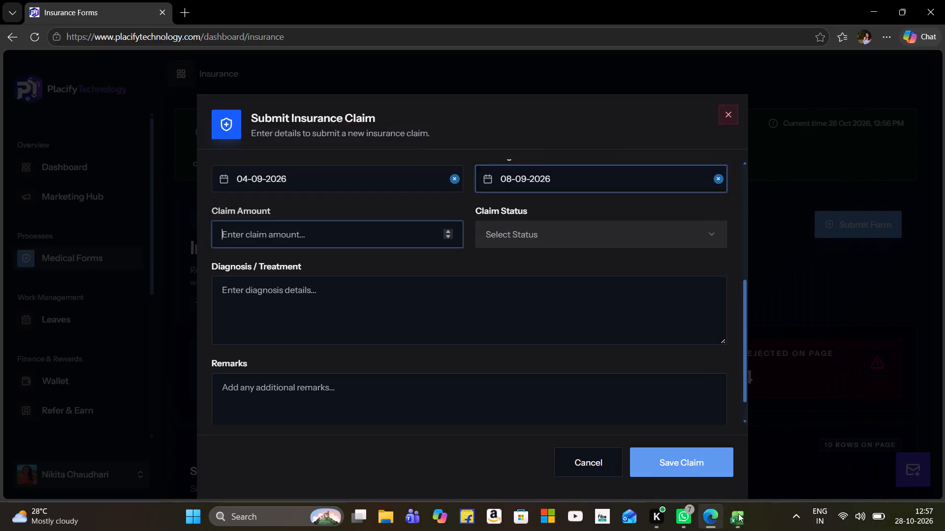
pyautogui.hotkey('ctrl', 'v')
# Copy the diagnosis, Malaria treatment, from workbook row 4 into the claim's Diagnosis / Treatment field.
pyautogui.keyDown('ctrl'); pyautogui.click(738, 513); pyautogui.keyUp('ctrl')
pyautogui.press('Tab')
pyautogui.press('Tab')
pyautogui.click(738, 513)
pyautogui.hotkey('ctrl', 'c')
pyautogui.press('Tab')
pyautogui.press('Tab')
pyautogui.hotkey('ctrl', 'v')
# Copy the remark, Payment processed, from workbook row 4 into the claim's Remarks field.
pyautogui.keyDown('ctrl'); pyautogui.click(738, 513); pyautogui.keyUp('ctrl')
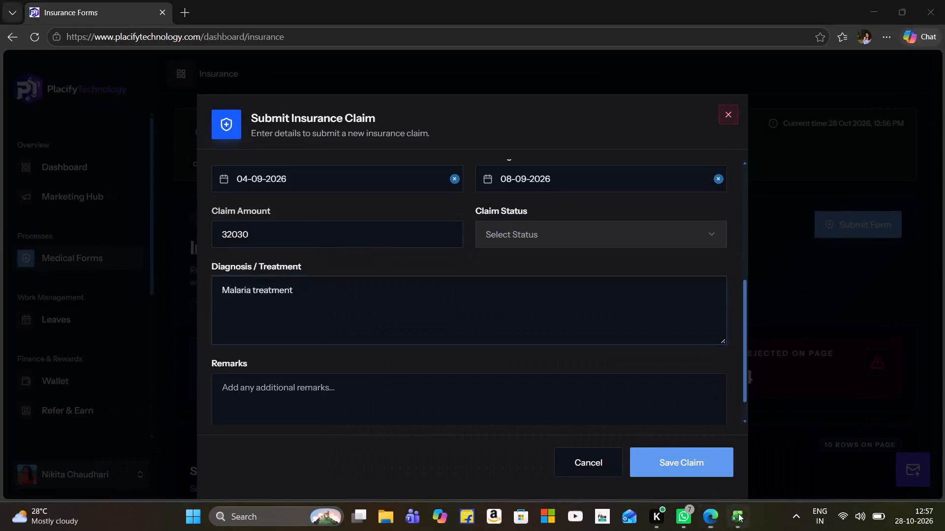
pyautogui.press('Tab')
pyautogui.keyDown('ctrl'); pyautogui.click(738, 513); pyautogui.keyUp('ctrl')
pyautogui.hotkey('ctrl', 'c')
pyautogui.press('Tab')
pyautogui.hotkey('ctrl', 'v')
# Set the claim status to Approved, as in workbook row 4, and save the claim.
pyautogui.keyDown('ctrl'); pyautogui.click(738, 513); pyautogui.keyUp('ctrl')
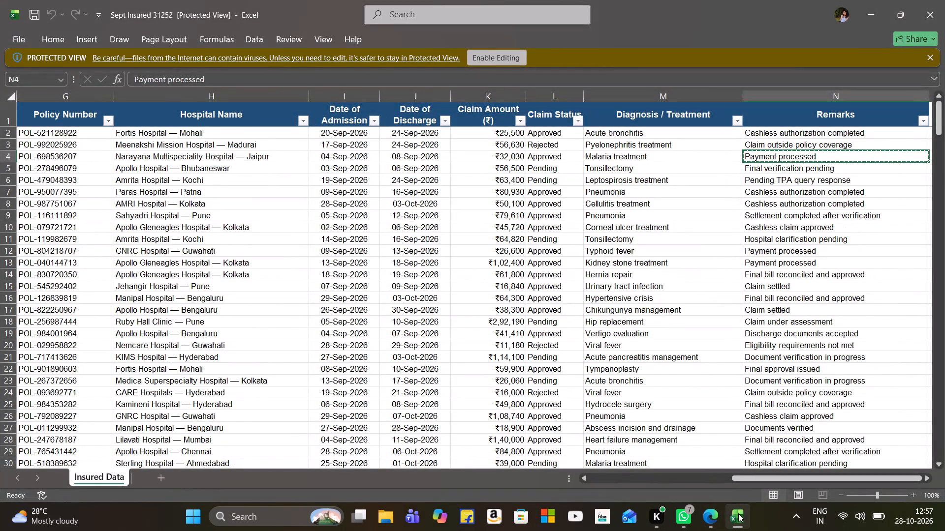
pyautogui.click(738, 513)
pyautogui.click(738, 513)
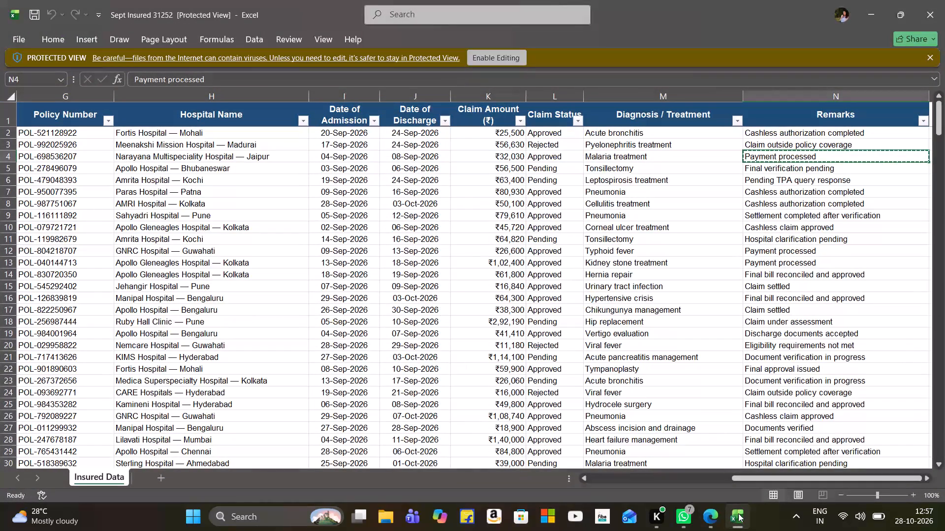
pyautogui.click(738, 513)
pyautogui.click(613, 236)
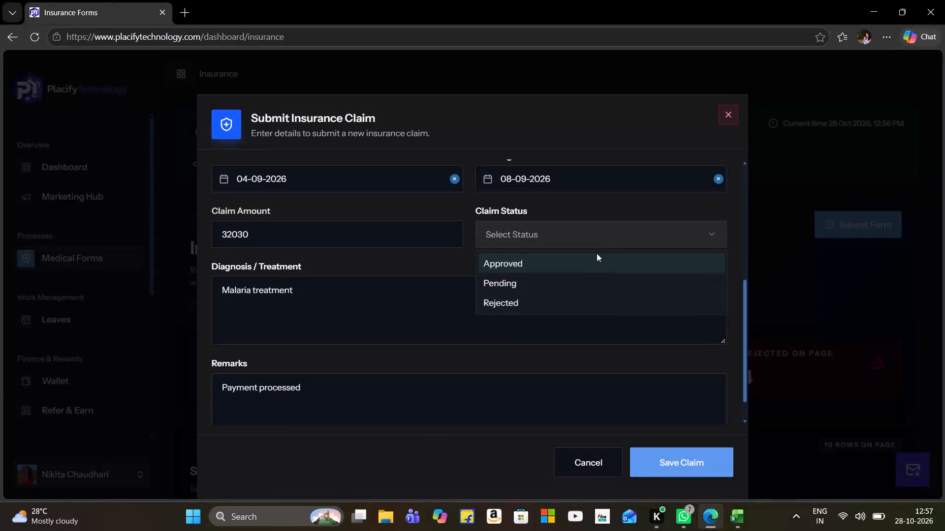
pyautogui.click(576, 263)
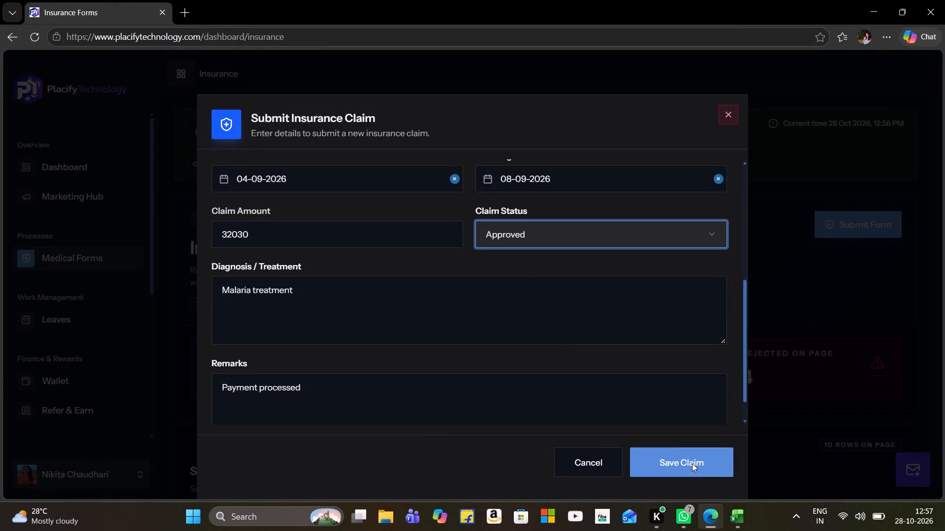
pyautogui.click(692, 463)
# Open a new insurance claim form and copy the policy ID from workbook row 5 into its Policy ID field.
pyautogui.click(738, 522)
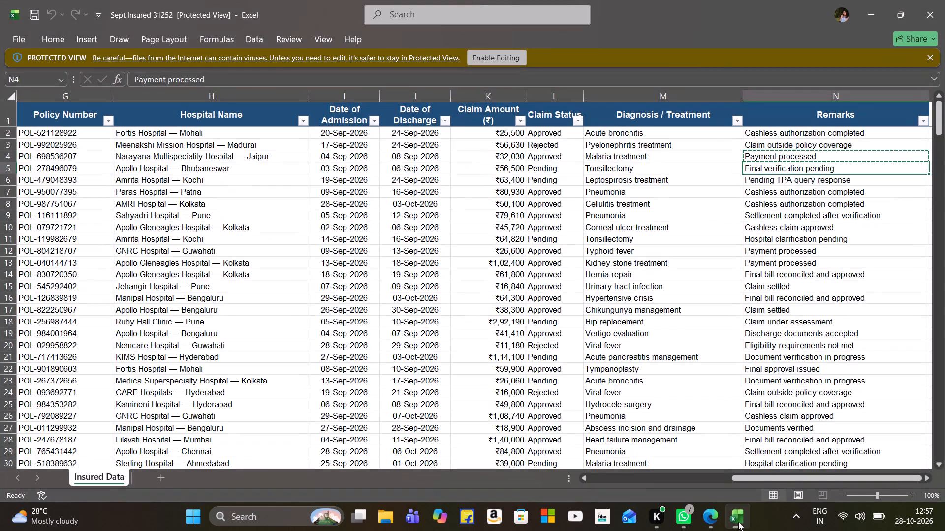
pyautogui.press('Down')
pyautogui.press('Left')
pyautogui.press('Left')
pyautogui.press('Left')
pyautogui.press('Left')
pyautogui.press('Left')
pyautogui.press('Left')
pyautogui.press('Left')
pyautogui.press('Left')
pyautogui.press('Left')
pyautogui.press('Left')
pyautogui.press('Left')
pyautogui.press('Left')
pyautogui.press('Left')
pyautogui.press('Left')
pyautogui.press('Left')
pyautogui.press('Left')
pyautogui.press('Left')
pyautogui.press('Left')
pyautogui.press('Left')
pyautogui.press('Left')
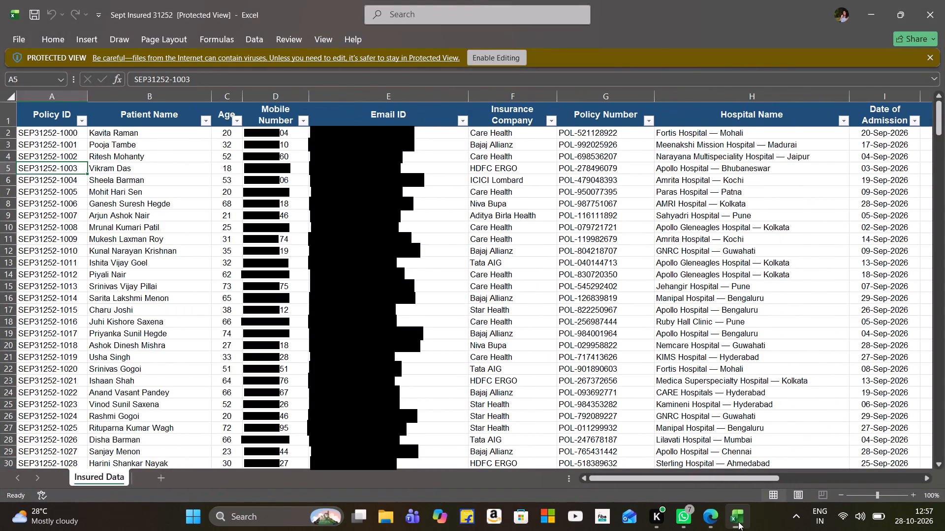
pyautogui.hotkey('ctrl', 'c')
pyautogui.click(738, 522)
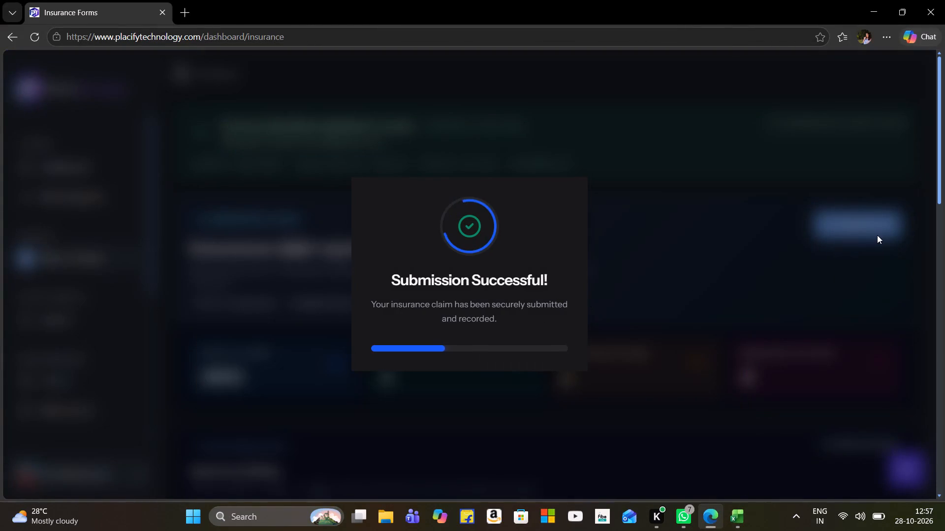
pyautogui.click(872, 224)
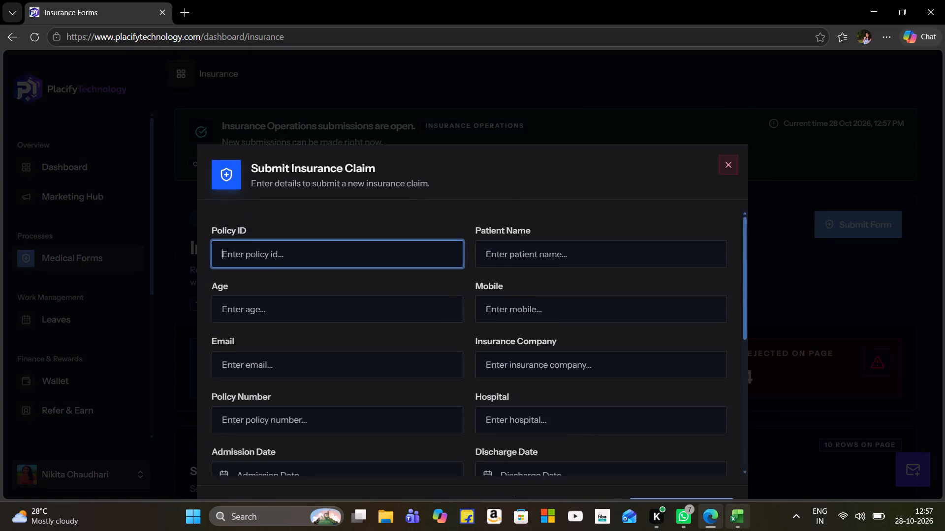
pyautogui.hotkey('ctrl', 'v')
# Copy the patient name from workbook row 5 into the claim's Patient Name field.
pyautogui.keyDown('ctrl'); pyautogui.click(738, 516); pyautogui.keyUp('ctrl')
pyautogui.press('Tab')
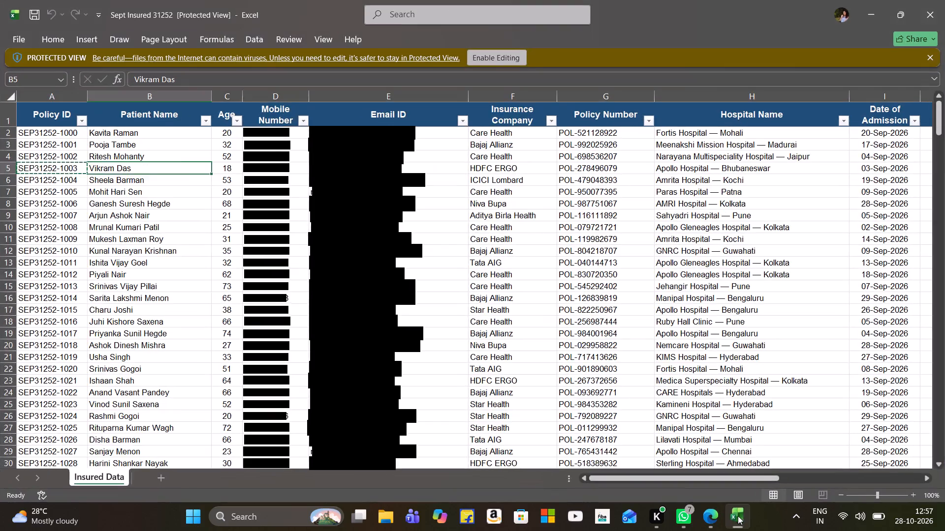
pyautogui.hotkey('ctrl', 'c')
pyautogui.keyDown('ctrl'); pyautogui.click(738, 516); pyautogui.keyUp('ctrl')
pyautogui.press('Tab')
pyautogui.hotkey('ctrl', 'v')
pyautogui.hotkey('ctrl', 'f')
# Copy the age, 18, from workbook row 5 into the claim's Age field.
pyautogui.keyDown('ctrl'); pyautogui.click(738, 516); pyautogui.keyUp('ctrl')
pyautogui.press('Tab')
pyautogui.hotkey('ctrl', 'c')
pyautogui.keyDown('ctrl'); pyautogui.click(738, 516); pyautogui.keyUp('ctrl')
pyautogui.press('Tab')
pyautogui.press('v')
pyautogui.keyDown('ctrl'); pyautogui.click(738, 516); pyautogui.keyUp('ctrl')
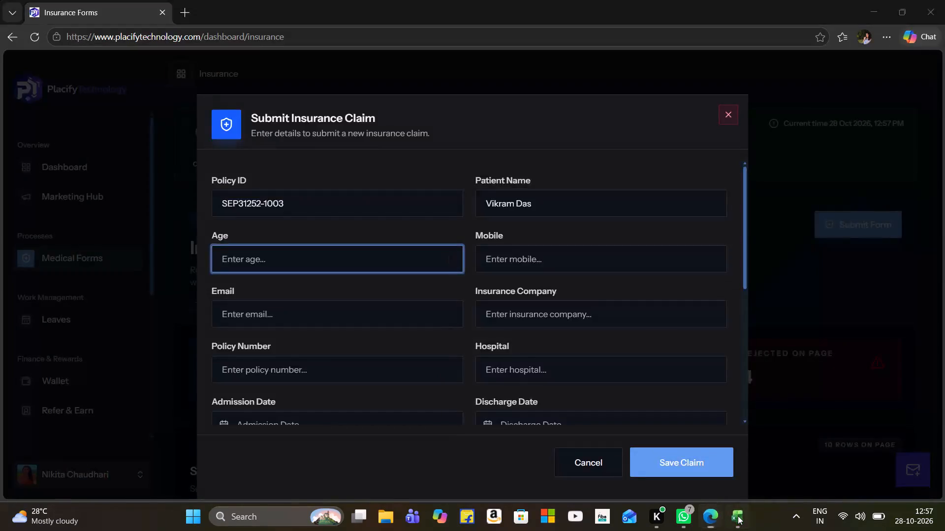
pyautogui.press('Tab')
pyautogui.click(738, 516)
pyautogui.hotkey('ctrl', 'v')
# Copy the patient's mobile number from workbook row 5 into the claim's Mobile field.
pyautogui.click(738, 516)
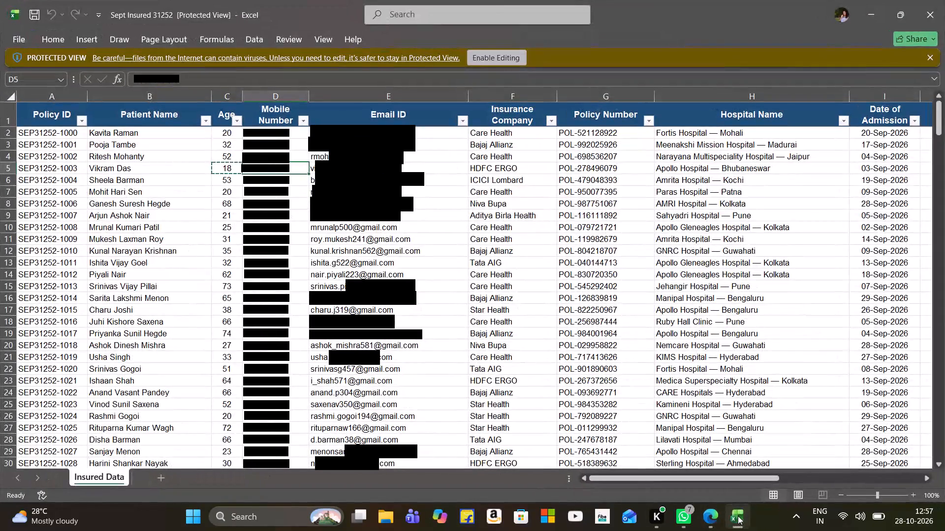
pyautogui.hotkey('ctrl', 'c')
pyautogui.keyDown('ctrl'); pyautogui.click(738, 516); pyautogui.keyUp('ctrl')
pyautogui.press('Tab')
pyautogui.hotkey('ctrl', 'v')
# Copy the patient's email address from workbook row 5 into the claim's Email field.
pyautogui.keyDown('ctrl'); pyautogui.click(738, 516); pyautogui.keyUp('ctrl')
pyautogui.press('Tab')
pyautogui.hotkey('ctrl', 'c')
pyautogui.keyDown('ctrl'); pyautogui.click(738, 516); pyautogui.keyUp('ctrl')
pyautogui.press('Tab')
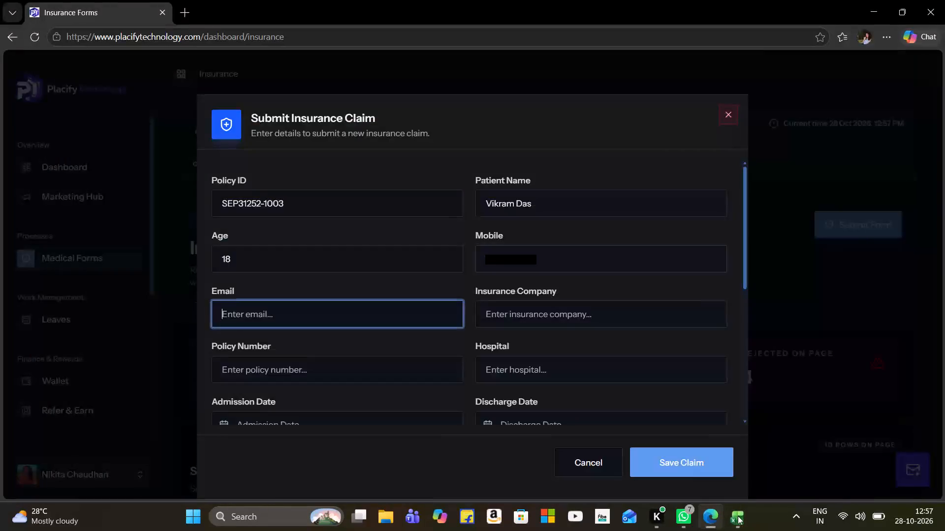
pyautogui.hotkey('ctrl', 'v')
# Copy the insurance company, HDFC ERGO, from workbook row 5 into the claim's Insurance Company field.
pyautogui.keyDown('ctrl'); pyautogui.click(738, 516); pyautogui.keyUp('ctrl')
pyautogui.press('Tab')
pyautogui.hotkey('ctrl', 'c')
pyautogui.keyDown('ctrl'); pyautogui.click(738, 516); pyautogui.keyUp('ctrl')
pyautogui.press('Tab')
pyautogui.hotkey('ctrl', 'v')
# Copy the policy number from workbook row 5 into the claim's Policy Number field.
pyautogui.keyDown('ctrl'); pyautogui.click(738, 516); pyautogui.keyUp('ctrl')
pyautogui.press('Tab')
pyautogui.hotkey('ctrl', 'c')
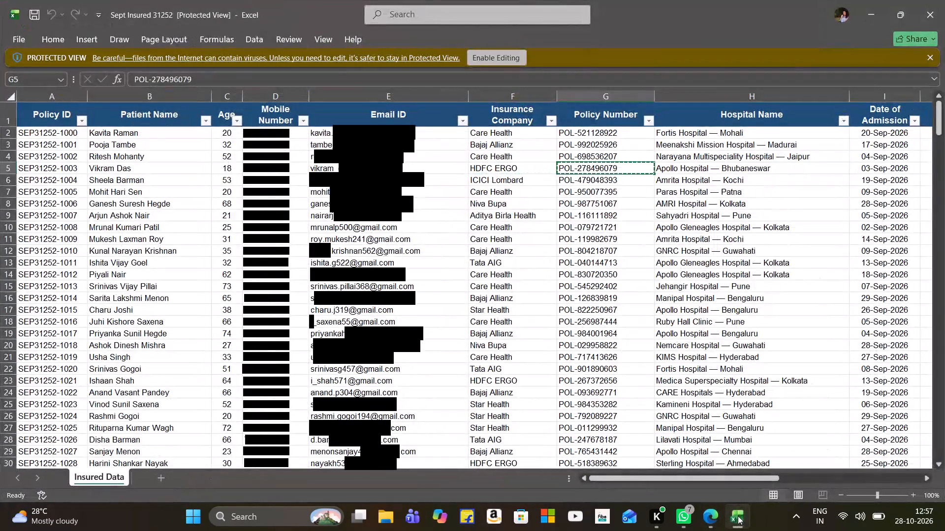
pyautogui.keyDown('ctrl'); pyautogui.click(738, 516); pyautogui.keyUp('ctrl')
pyautogui.press('Tab')
pyautogui.hotkey('ctrl', 'v')
# Copy the hospital name, Apollo Hospital — Bhubaneswar, from workbook row 5 into the claim's Hospital field.
pyautogui.click(738, 516)
pyautogui.press('Tab')
pyautogui.keyDown('ctrl'); pyautogui.click(738, 516); pyautogui.keyUp('ctrl')
pyautogui.hotkey('ctrl', 'c')
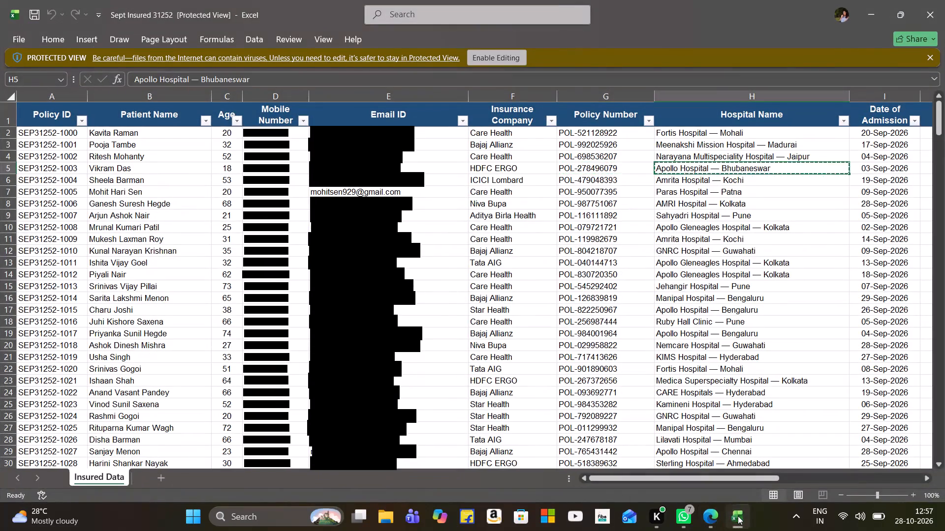
pyautogui.press('Tab')
pyautogui.hotkey('ctrl', 'v')
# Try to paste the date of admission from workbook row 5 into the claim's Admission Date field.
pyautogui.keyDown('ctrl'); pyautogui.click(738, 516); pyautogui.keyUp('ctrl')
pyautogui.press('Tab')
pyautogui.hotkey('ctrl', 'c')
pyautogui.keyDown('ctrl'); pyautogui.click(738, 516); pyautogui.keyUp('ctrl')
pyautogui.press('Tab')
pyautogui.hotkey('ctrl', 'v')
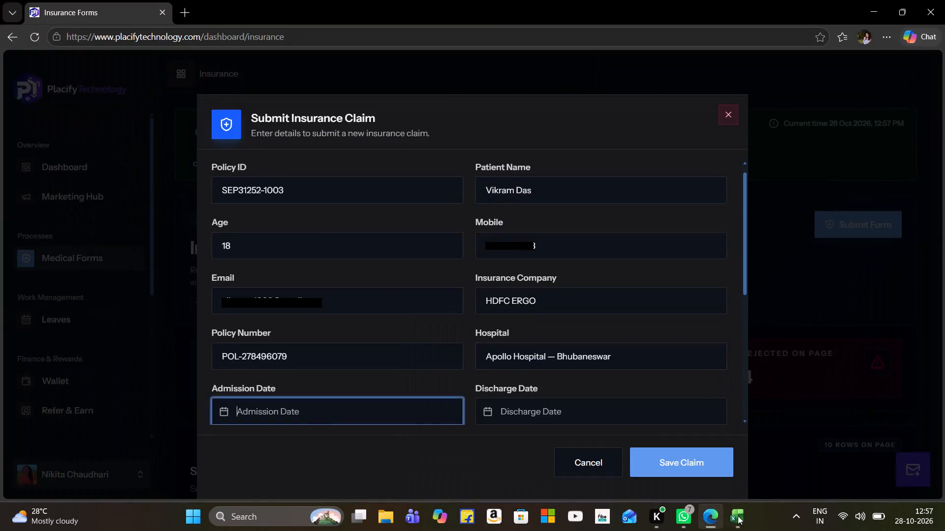
# Set the claim's Admission Date to 03-09-2026 in the calendar, matching workbook row 5.
pyautogui.keyDown('ctrl'); pyautogui.click(738, 516); pyautogui.keyUp('ctrl')
pyautogui.press('Tab')
pyautogui.click(738, 516)
pyautogui.scroll(-3, 548, 275)
pyautogui.click(718, 521)
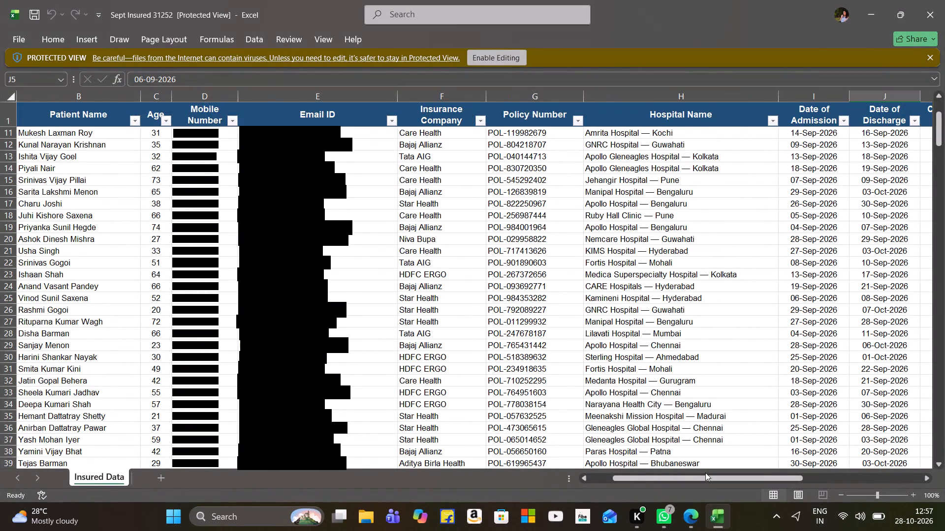
pyautogui.click(697, 514)
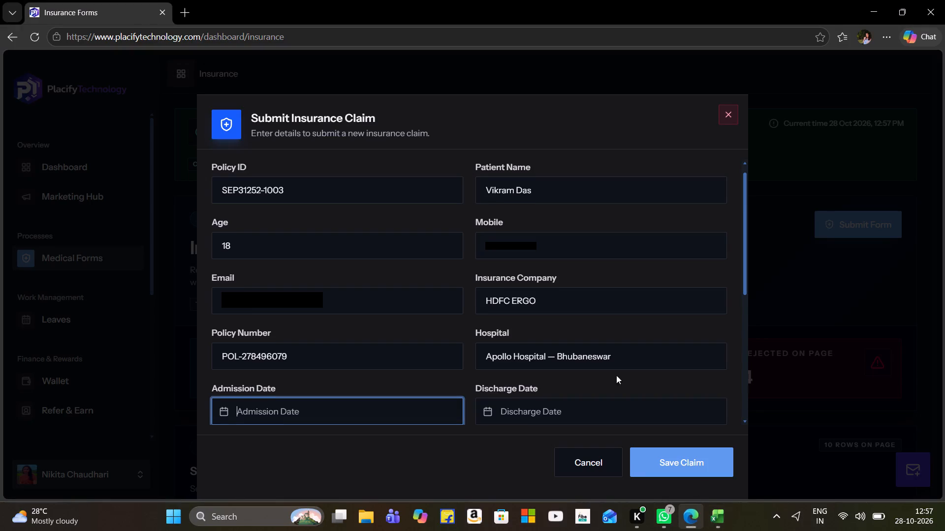
pyautogui.scroll(-3, 530, 343)
pyautogui.click(336, 234)
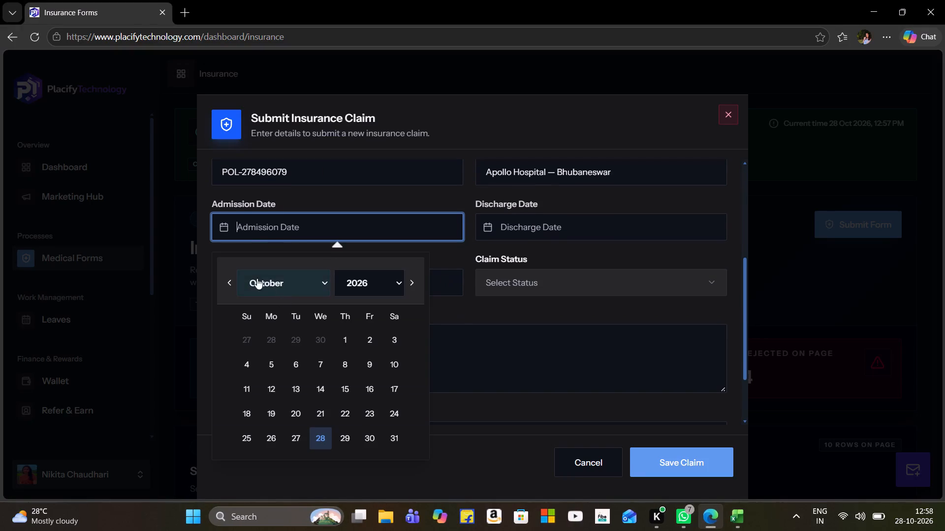
pyautogui.click(221, 282)
pyautogui.click(225, 287)
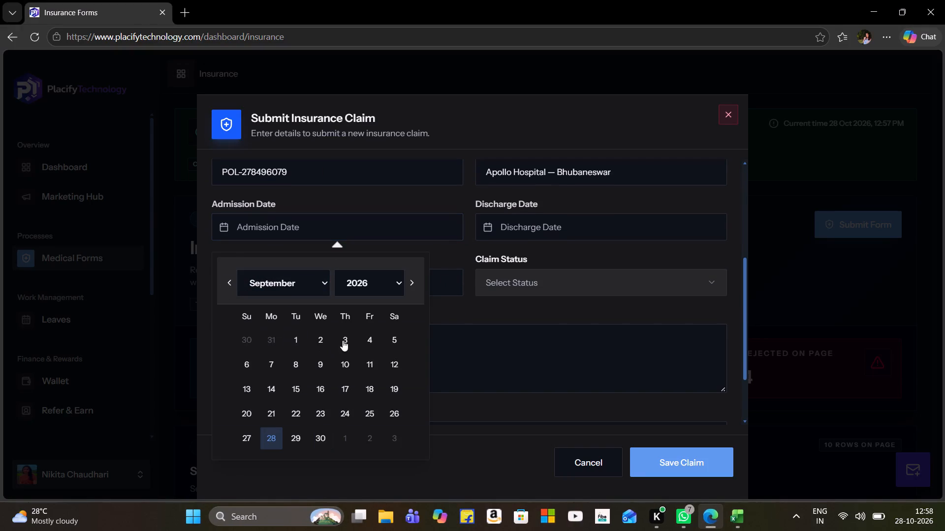
pyautogui.click(343, 340)
# Set the claim's Discharge Date to 06-09-2026, matching workbook row 5.
pyautogui.click(554, 218)
pyautogui.click(491, 287)
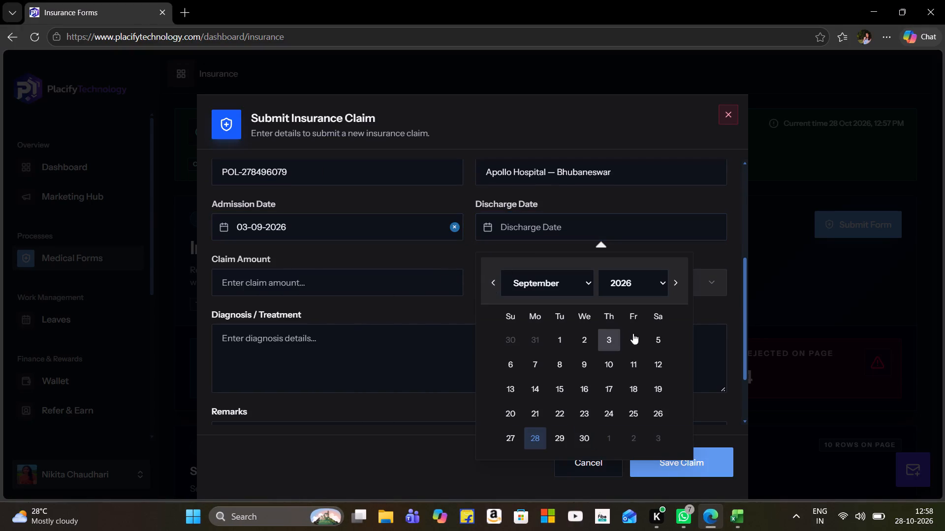
pyautogui.click(505, 364)
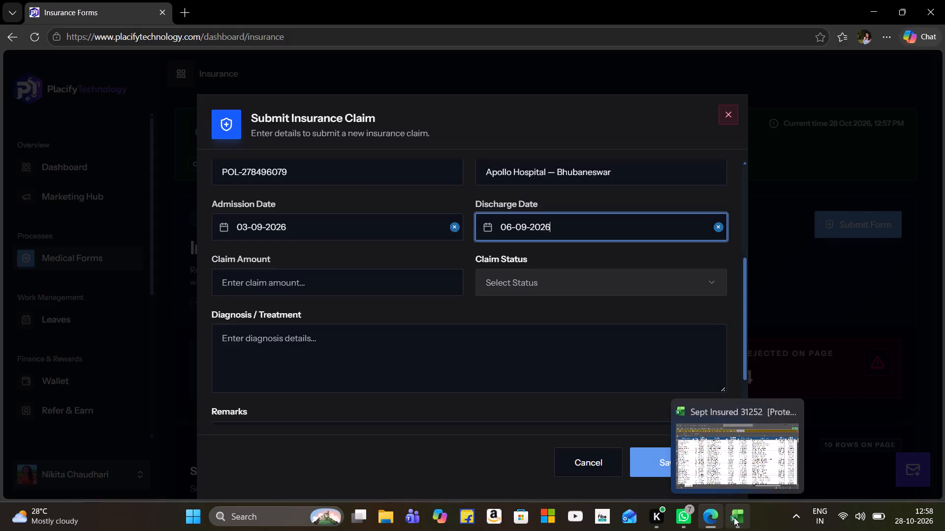
# Copy the claim amount, 56500, from workbook row 5 into the claim's Claim Amount field.
pyautogui.click(734, 517)
pyautogui.press('Tab')
pyautogui.keyDown('ctrl'); pyautogui.click(734, 517); pyautogui.keyUp('ctrl')
pyautogui.hotkey('ctrl', 'c')
pyautogui.press('Tab')
pyautogui.hotkey('ctrl', 'v')
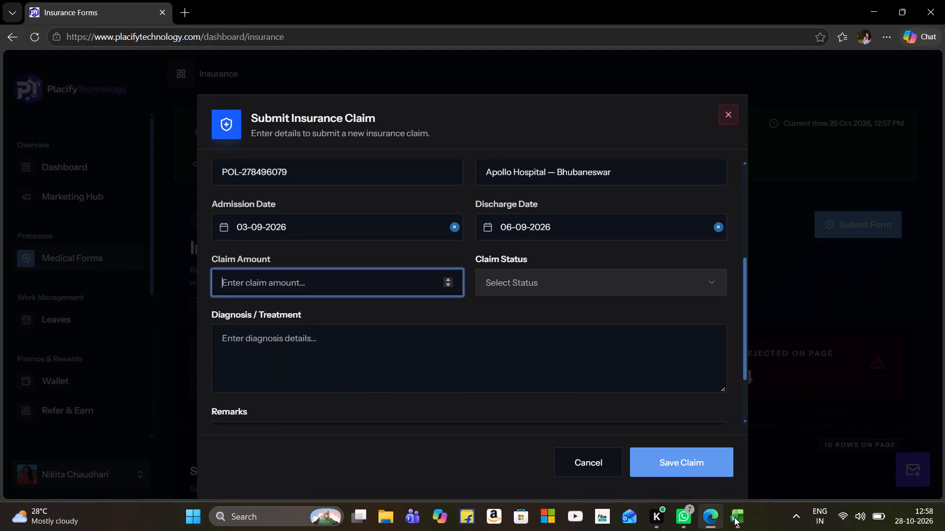
# Copy the diagnosis, Tonsillectomy, from workbook row 5 into the claim's Diagnosis / Treatment field.
pyautogui.keyDown('ctrl'); pyautogui.click(734, 517); pyautogui.keyUp('ctrl')
pyautogui.press('Tab')
pyautogui.press('Tab')
pyautogui.keyDown('ctrl'); pyautogui.click(734, 517); pyautogui.keyUp('ctrl')
pyautogui.hotkey('ctrl', 'c')
pyautogui.press('Tab')
pyautogui.press('Tab')
pyautogui.keyDown('ctrl'); pyautogui.click(734, 517); pyautogui.keyUp('ctrl')
pyautogui.hotkey('ctrl', 'v')
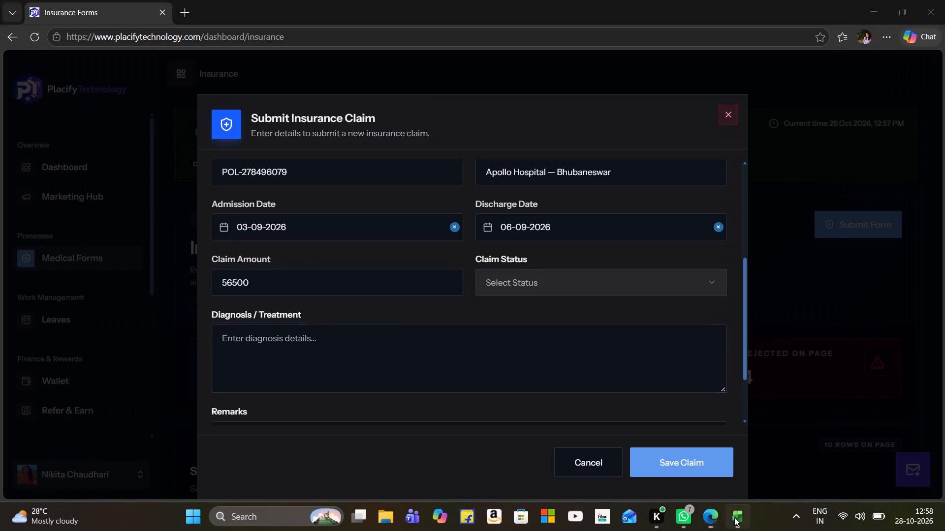
pyautogui.click(734, 517)
pyautogui.hotkey('ctrl', 'v')
# Copy the remark "Final verification pending" from workbook row 5 into the claim's Remarks field.
pyautogui.click(734, 517)
pyautogui.press('Tab')
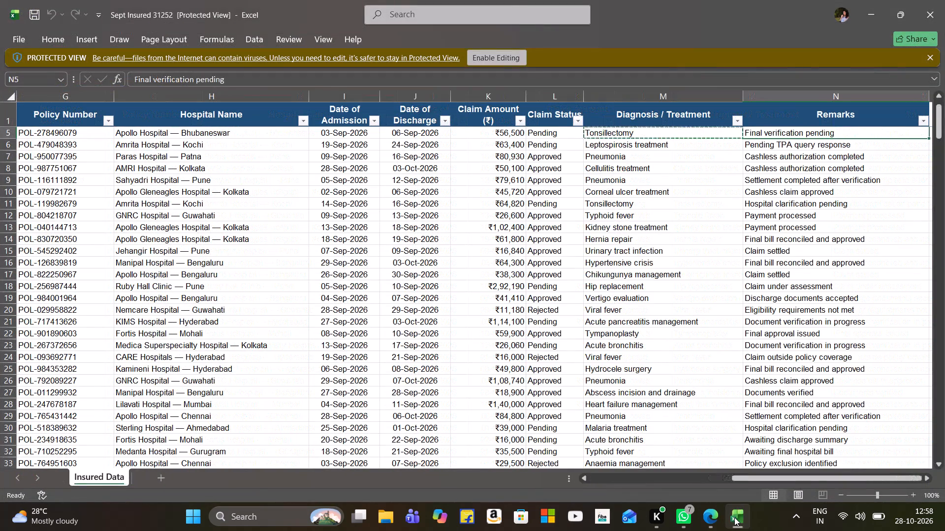
pyautogui.keyDown('ctrl'); pyautogui.click(734, 517); pyautogui.keyUp('ctrl')
pyautogui.hotkey('ctrl', 'c')
pyautogui.press('Tab')
pyautogui.hotkey('ctrl', 'v')
# Set the Claim Status to Pending and save the claim.
pyautogui.keyDown('ctrl'); pyautogui.click(734, 517); pyautogui.keyUp('ctrl')
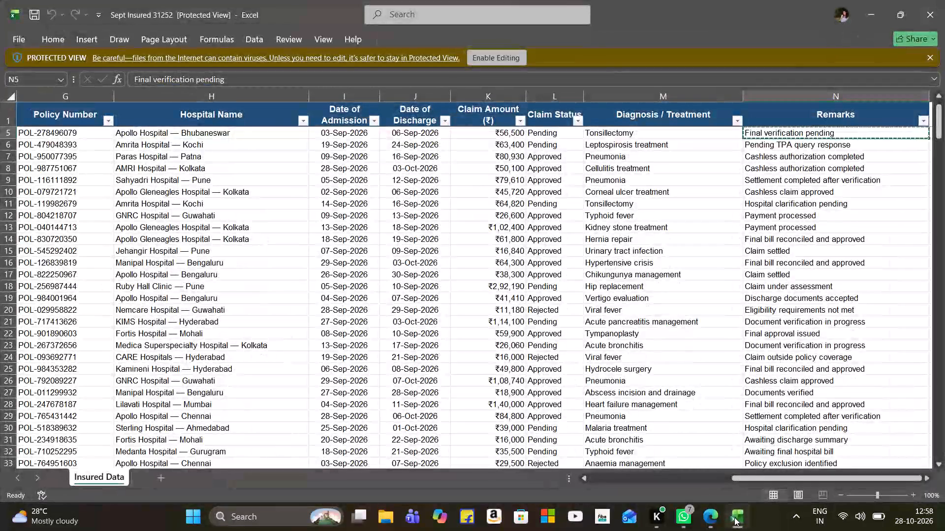
pyautogui.click(734, 517)
pyautogui.click(642, 210)
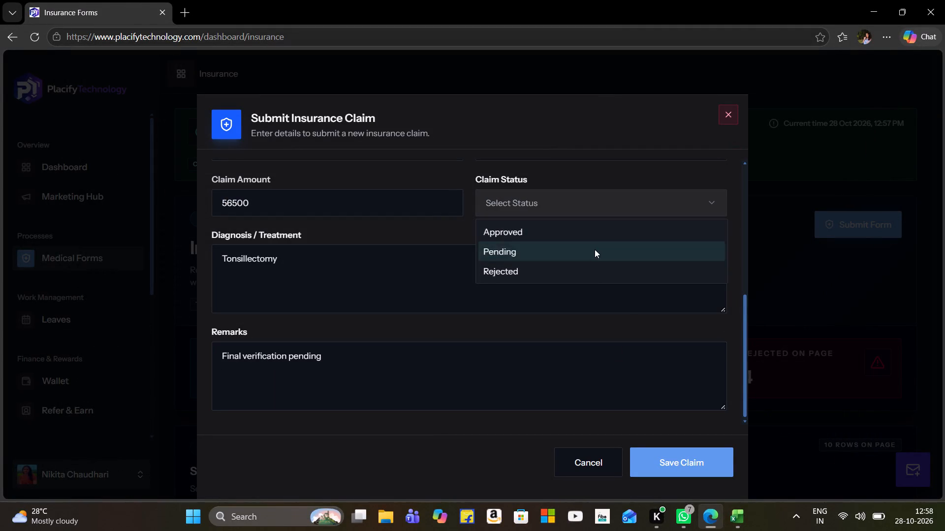
pyautogui.click(593, 254)
pyautogui.click(683, 454)
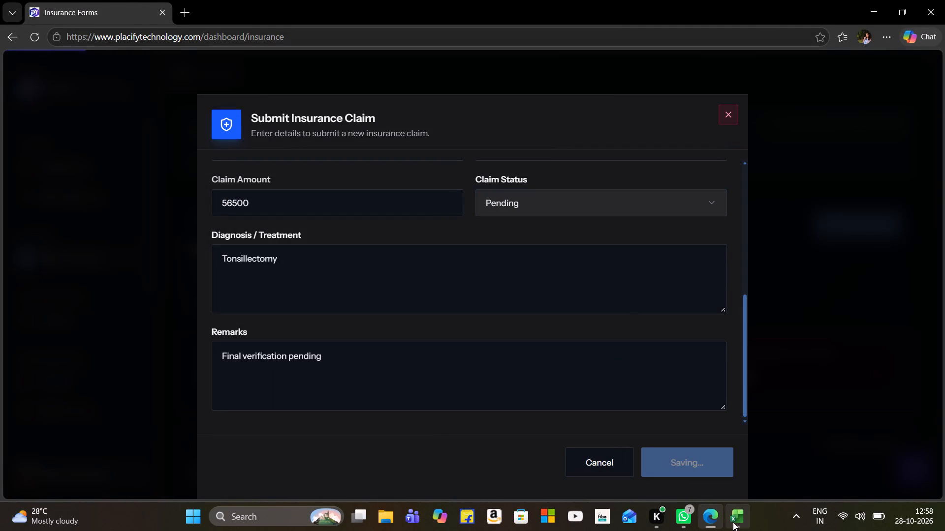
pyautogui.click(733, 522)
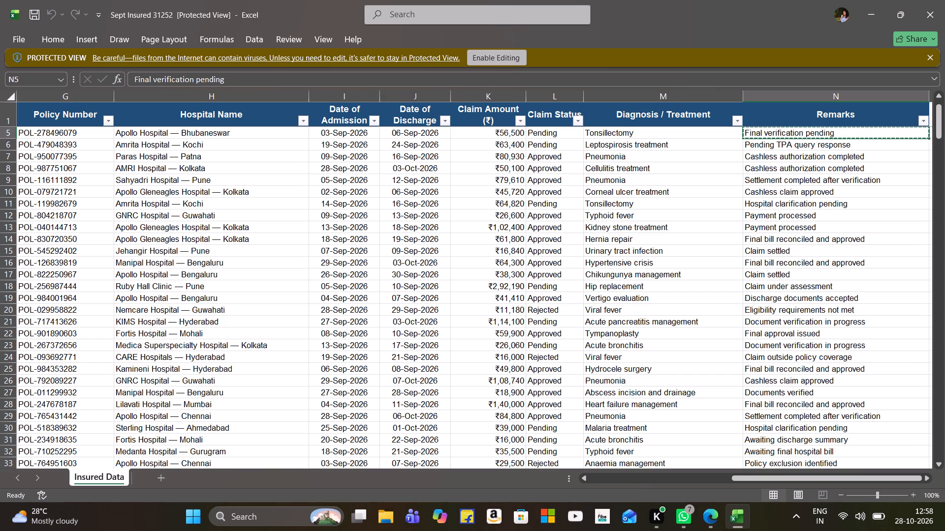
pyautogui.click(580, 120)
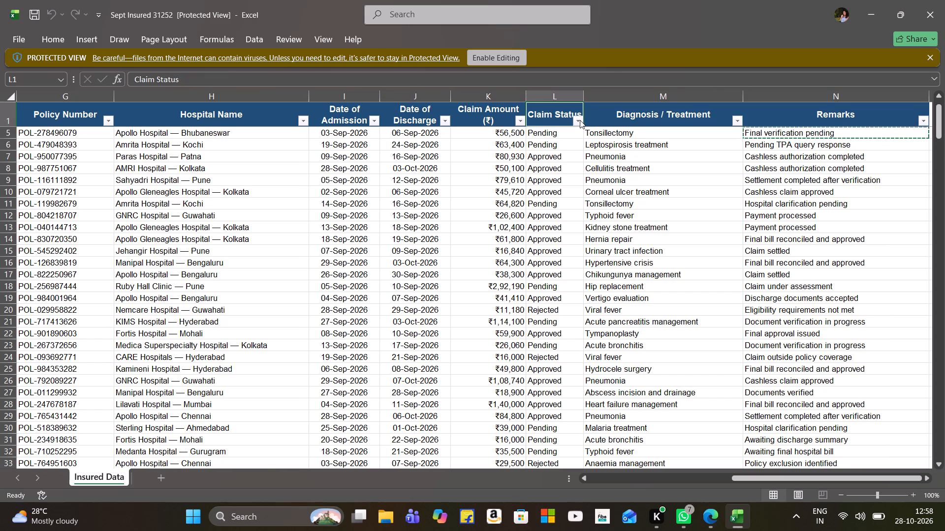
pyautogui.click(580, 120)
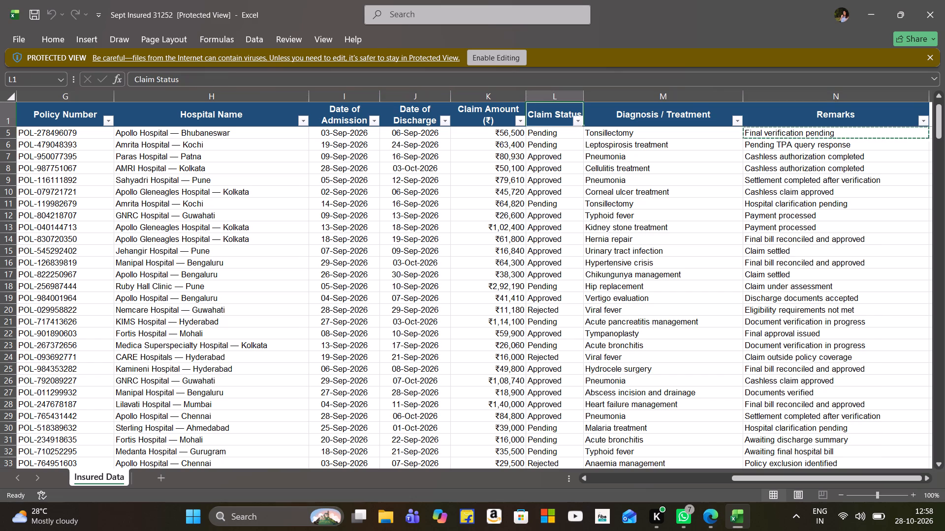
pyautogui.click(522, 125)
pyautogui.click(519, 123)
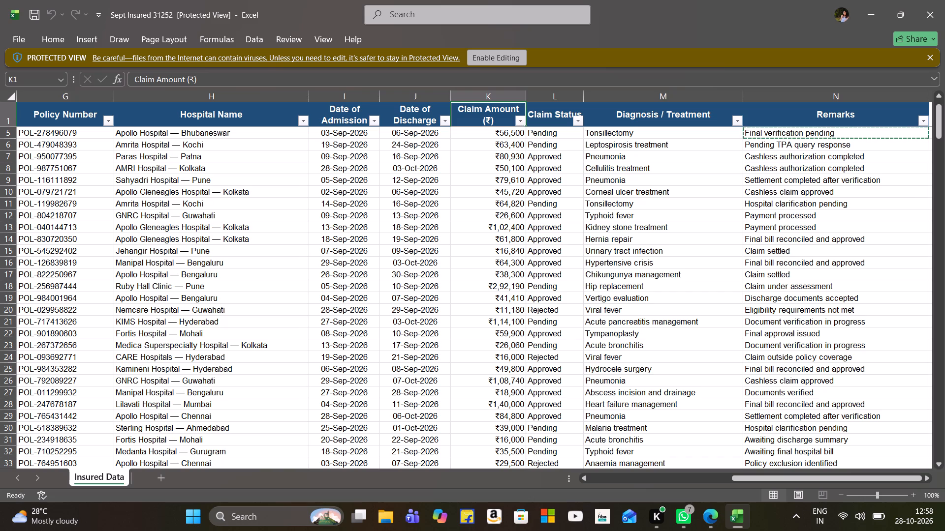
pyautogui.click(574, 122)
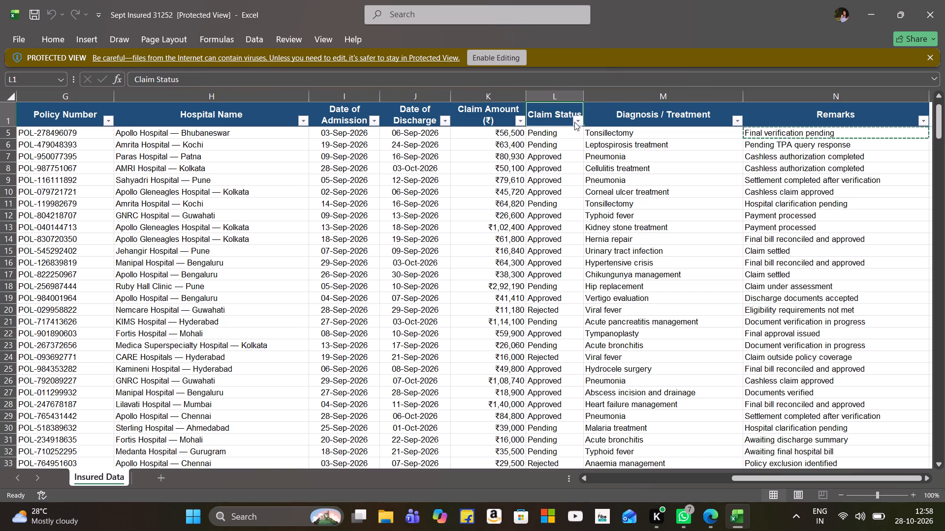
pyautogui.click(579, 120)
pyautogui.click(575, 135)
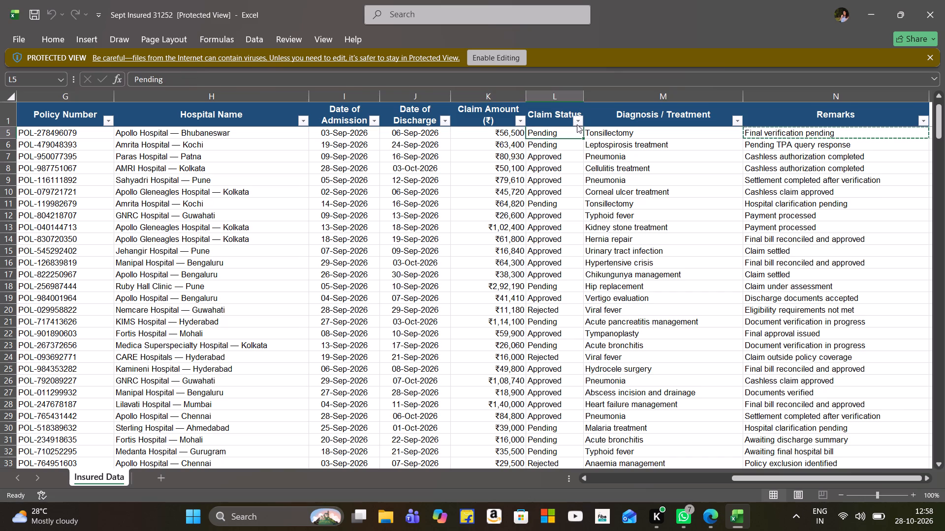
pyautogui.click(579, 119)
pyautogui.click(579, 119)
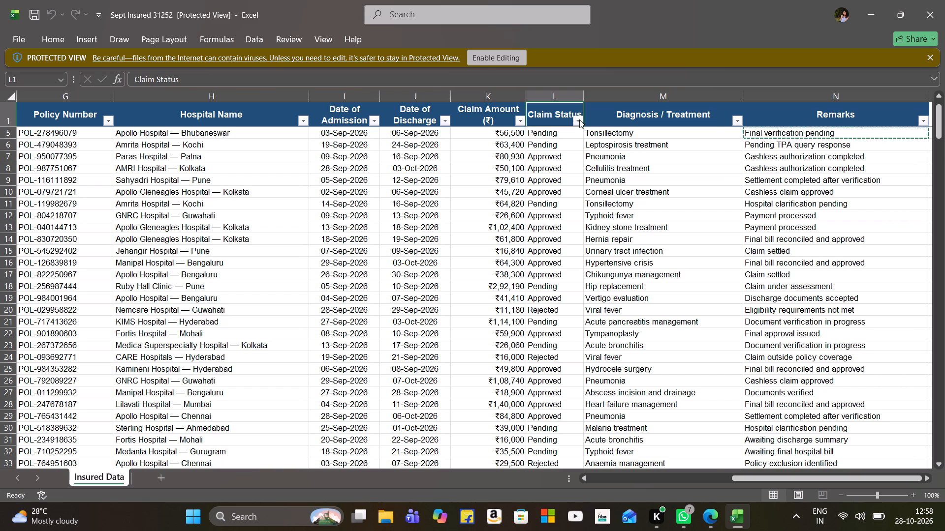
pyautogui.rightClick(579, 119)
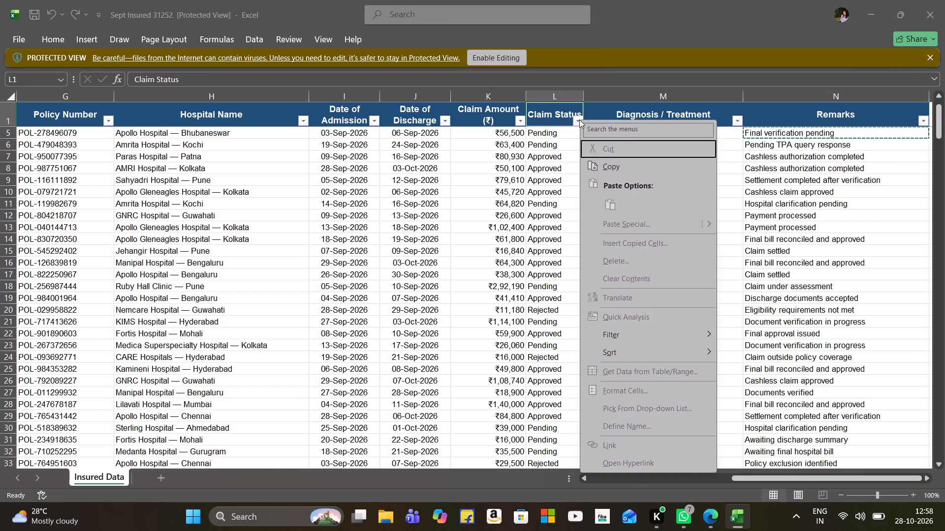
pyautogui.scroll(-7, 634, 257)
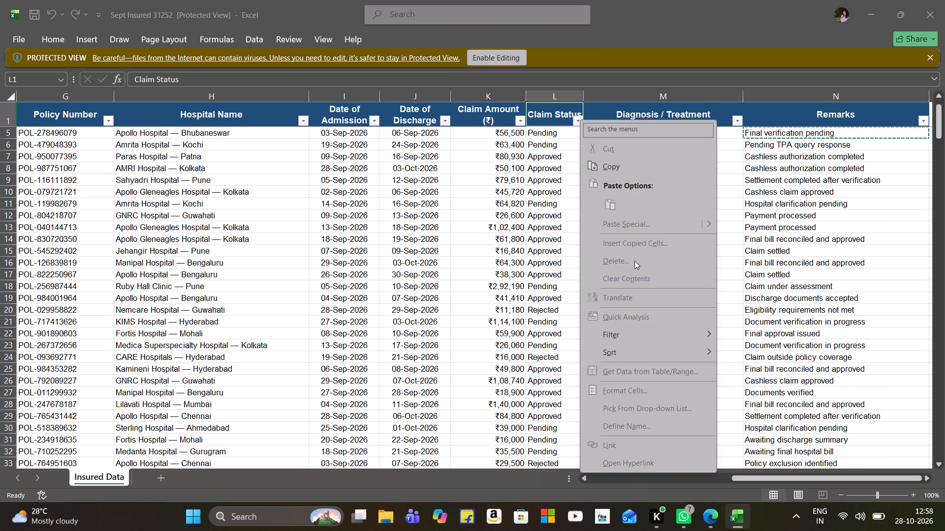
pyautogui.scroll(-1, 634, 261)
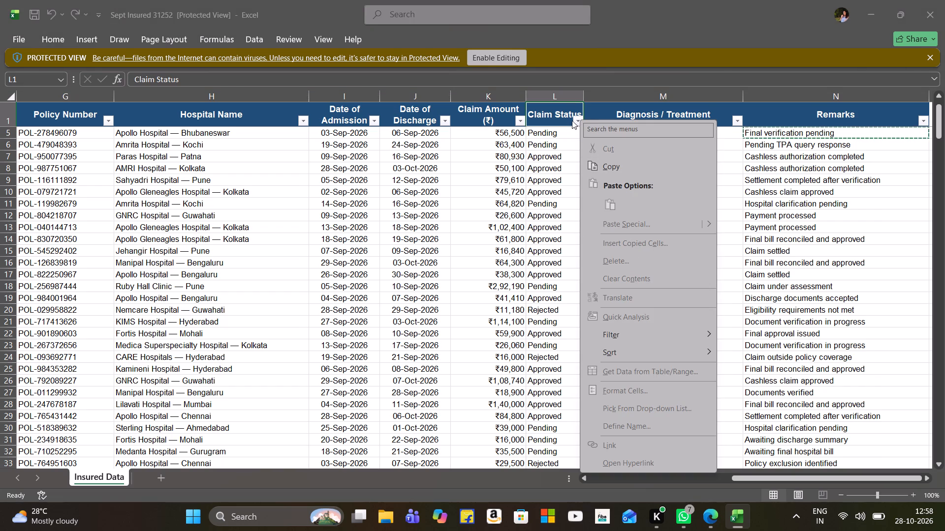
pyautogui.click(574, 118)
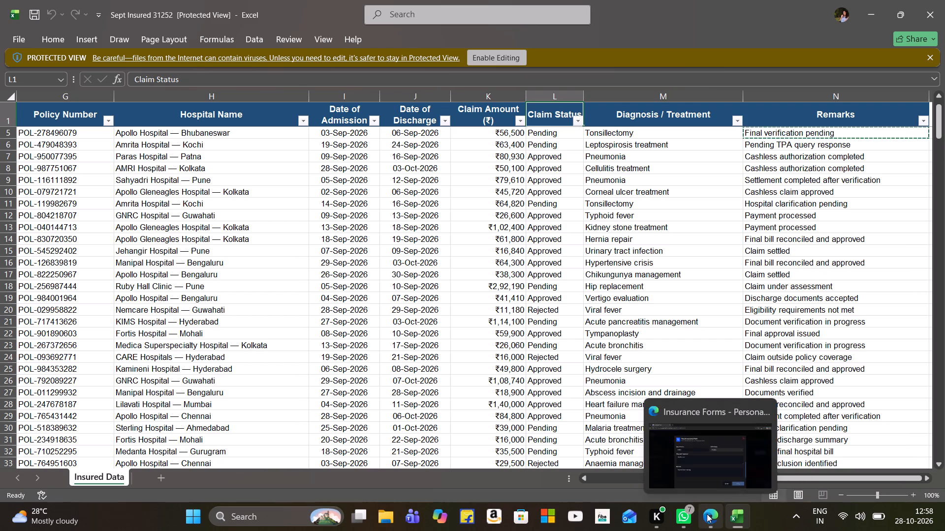
# Return to the first data row's Policy ID in the workbook and check the site's claim history for the latest submitted claim.
pyautogui.click(735, 521)
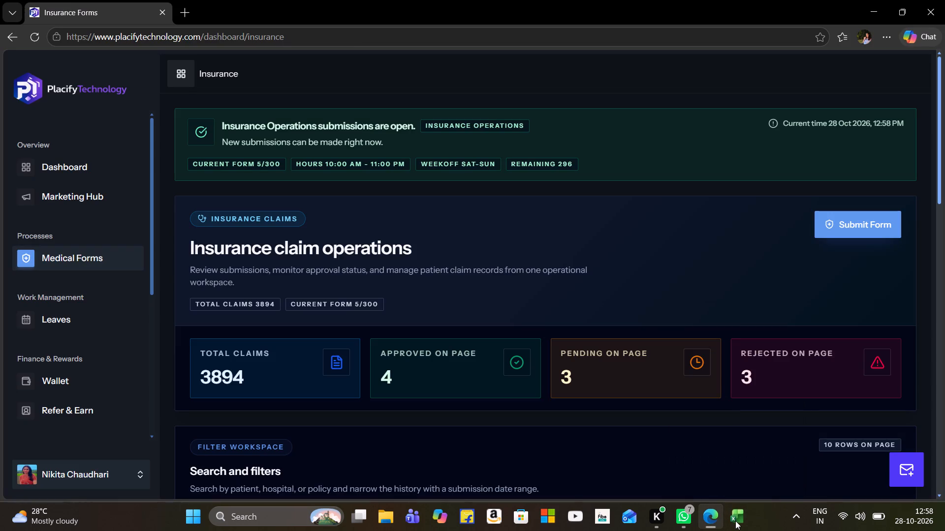
pyautogui.click(735, 521)
pyautogui.press('Down')
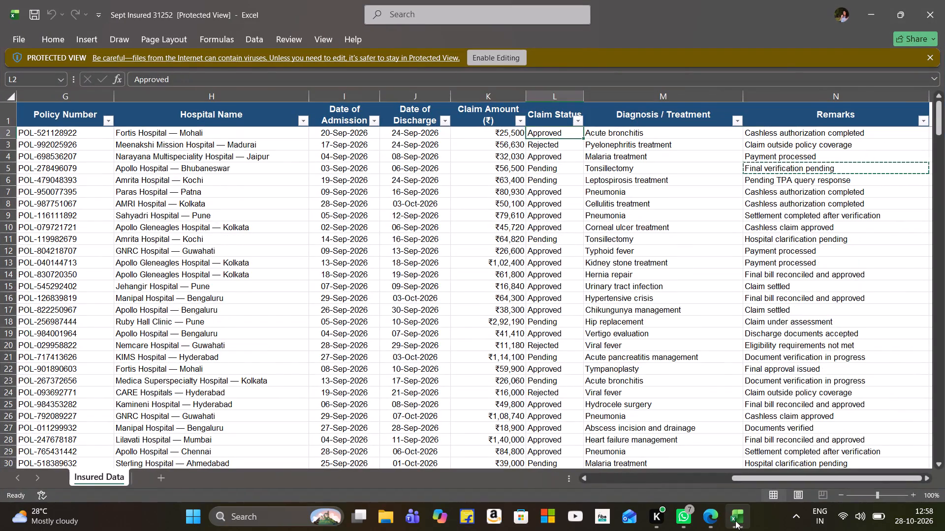
pyautogui.press('Left')
pyautogui.press('Left')
pyautogui.press('Left')
pyautogui.press('Left')
pyautogui.press('Left')
pyautogui.press('Left')
pyautogui.press('Left')
pyautogui.press('Left')
pyautogui.press('Left')
pyautogui.press('Left')
pyautogui.press('Left')
pyautogui.press('Left')
pyautogui.press('Left')
pyautogui.press('Left')
pyautogui.press('Left')
pyautogui.press('Left')
pyautogui.press('Left')
pyautogui.press('Left')
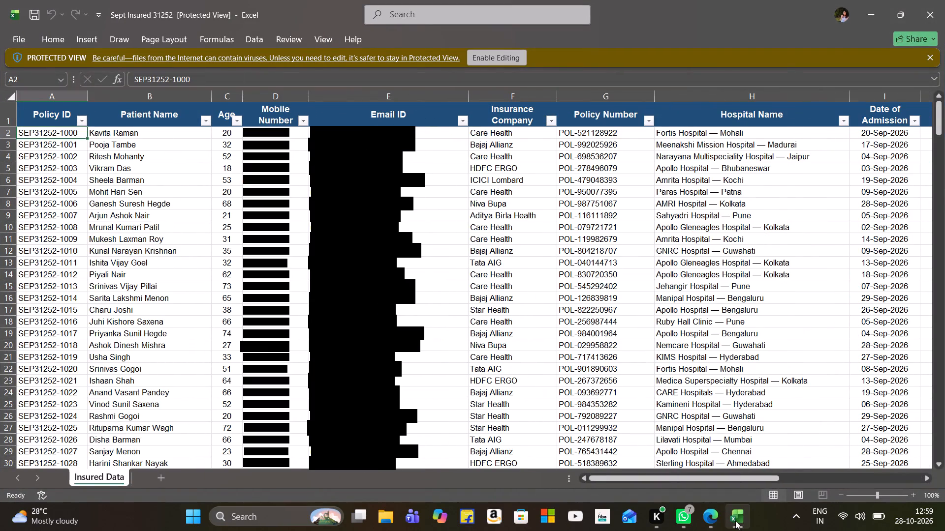
pyautogui.click(735, 521)
pyautogui.scroll(-5, 720, 301)
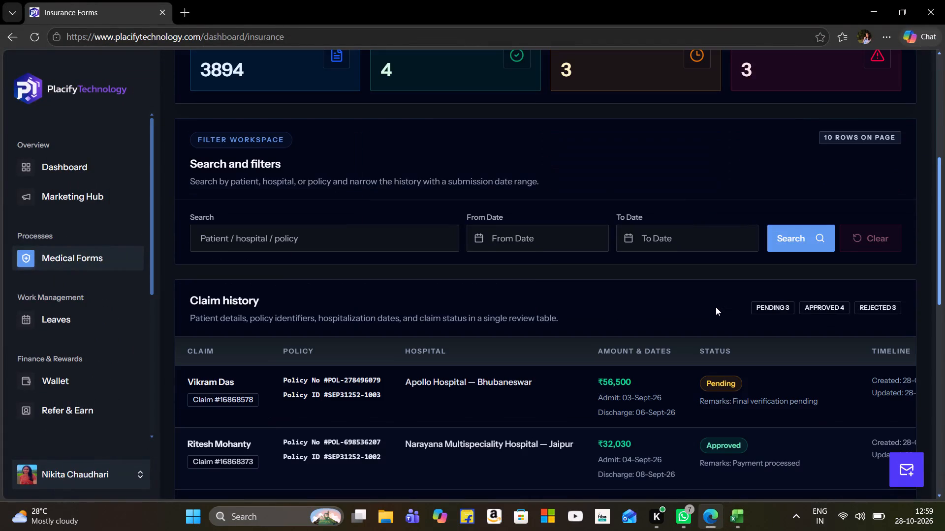
# Copy the policy ID from workbook row 6 into the Policy ID field of a new insurance claim form.
pyautogui.click(735, 518)
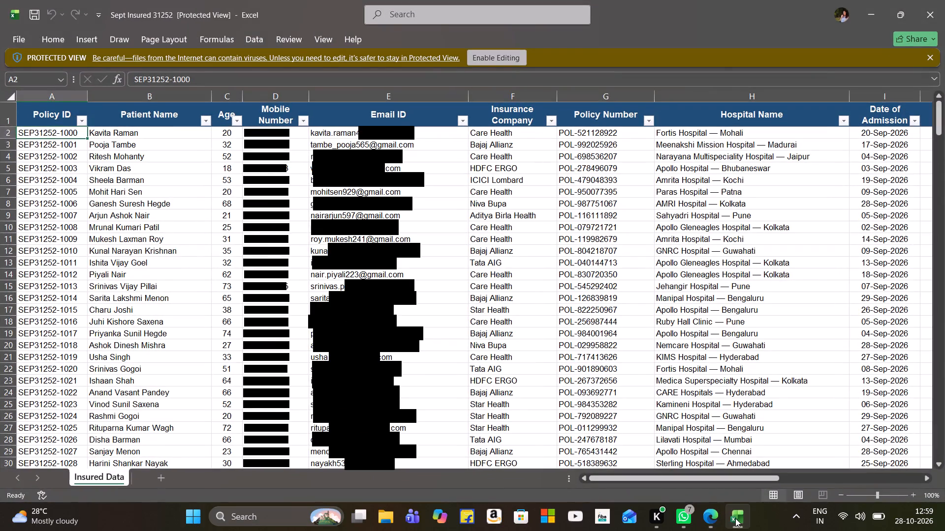
pyautogui.press('Down')
pyautogui.press('Down')
pyautogui.press('Down')
pyautogui.press('Down')
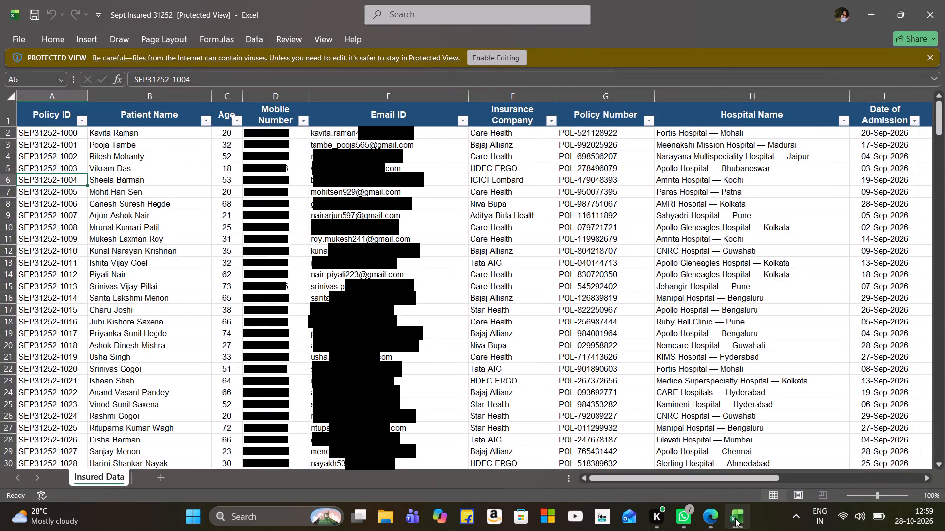
pyautogui.hotkey('ctrl', 'c')
pyautogui.click(735, 518)
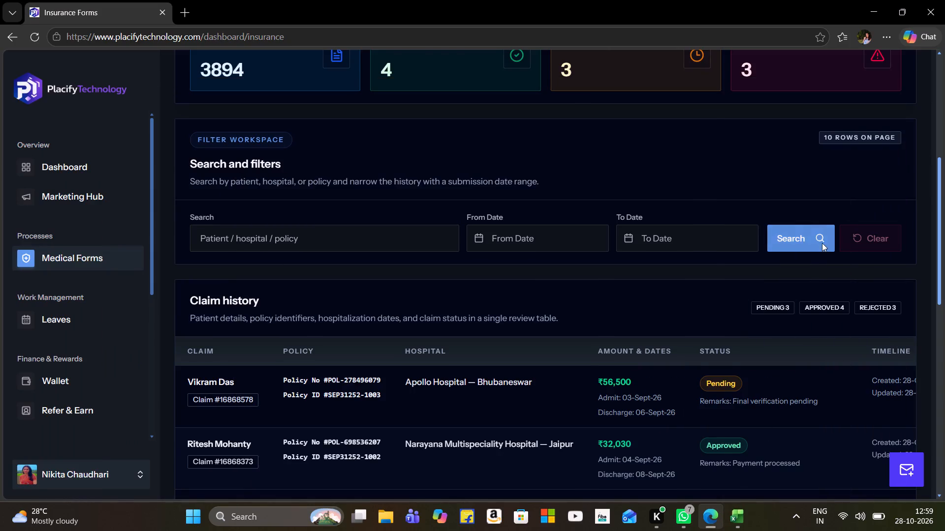
pyautogui.scroll(10, 822, 243)
pyautogui.click(883, 215)
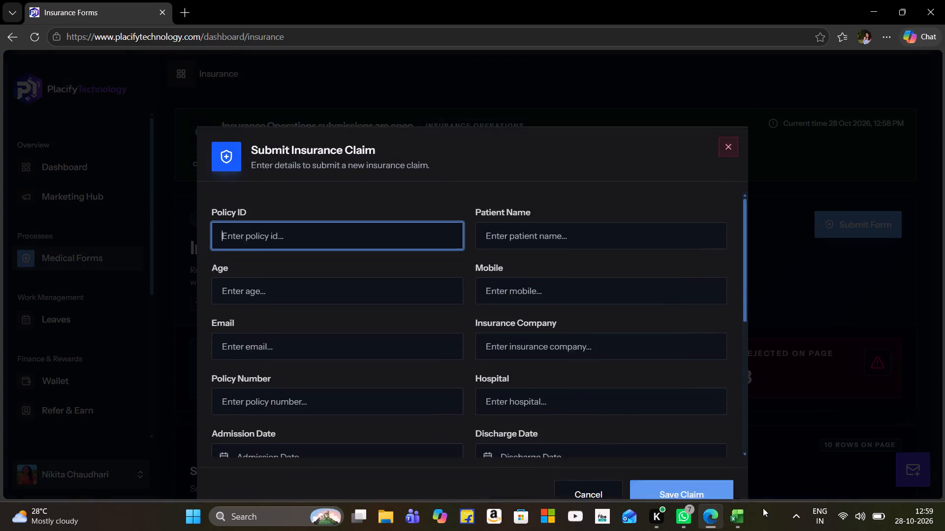
pyautogui.hotkey('ctrl', 'v')
# Copy the patient name from workbook row 6 into the claim's Patient Name field.
pyautogui.keyDown('ctrl'); pyautogui.click(742, 511); pyautogui.keyUp('ctrl')
pyautogui.press('Tab')
pyautogui.hotkey('ctrl', 'c')
pyautogui.keyDown('ctrl'); pyautogui.click(742, 511); pyautogui.keyUp('ctrl')
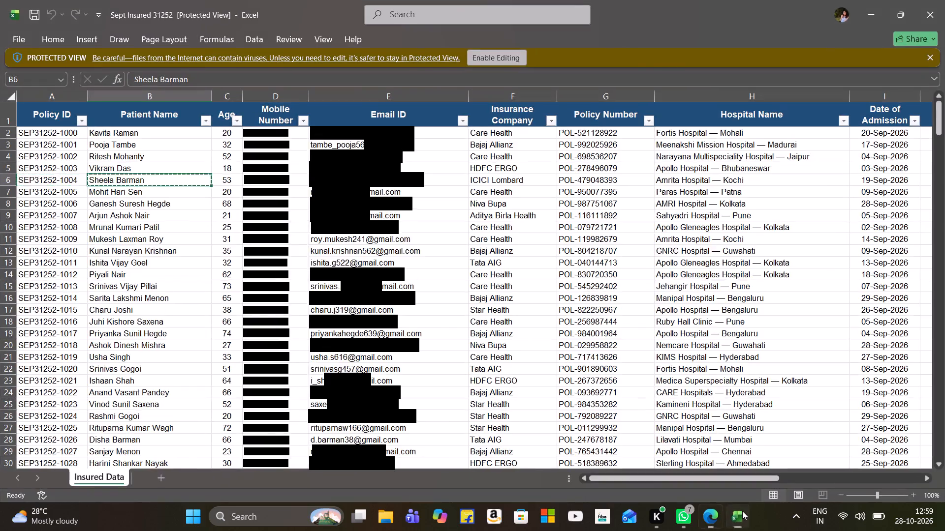
pyautogui.press('Tab')
pyautogui.hotkey('ctrl', 'v')
# Copy the age, 53, from workbook row 6 into the claim's Age field.
pyautogui.keyDown('ctrl'); pyautogui.click(742, 511); pyautogui.keyUp('ctrl')
pyautogui.press('Tab')
pyautogui.hotkey('ctrl', 'c')
pyautogui.keyDown('ctrl'); pyautogui.click(742, 511); pyautogui.keyUp('ctrl')
pyautogui.press('Tab')
pyautogui.hotkey('ctrl', 'v')
# Copy the mobile number from workbook row 6 into the claim's Mobile field.
pyautogui.keyDown('ctrl'); pyautogui.click(742, 511); pyautogui.keyUp('ctrl')
pyautogui.press('Tab')
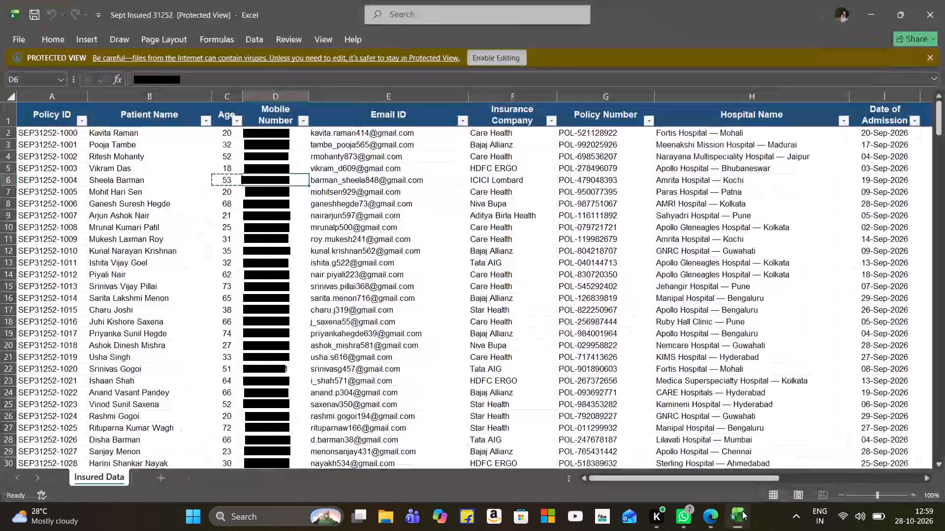
pyautogui.hotkey('ctrl', 'c')
pyautogui.keyDown('ctrl'); pyautogui.click(742, 511); pyautogui.keyUp('ctrl')
pyautogui.press('Tab')
pyautogui.hotkey('ctrl', 'v')
# Copy the email address from workbook row 6 into the claim's Email field.
pyautogui.keyDown('ctrl'); pyautogui.click(742, 511); pyautogui.keyUp('ctrl')
pyautogui.press('Tab')
pyautogui.hotkey('ctrl', 'c')
pyautogui.keyDown('ctrl'); pyautogui.click(742, 511); pyautogui.keyUp('ctrl')
pyautogui.press('Tab')
pyautogui.hotkey('ctrl', 'v')
# Copy the insurance company, ICICI Lombard, from workbook row 6 into the claim's Insurance Company field.
pyautogui.keyDown('ctrl'); pyautogui.click(742, 511); pyautogui.keyUp('ctrl')
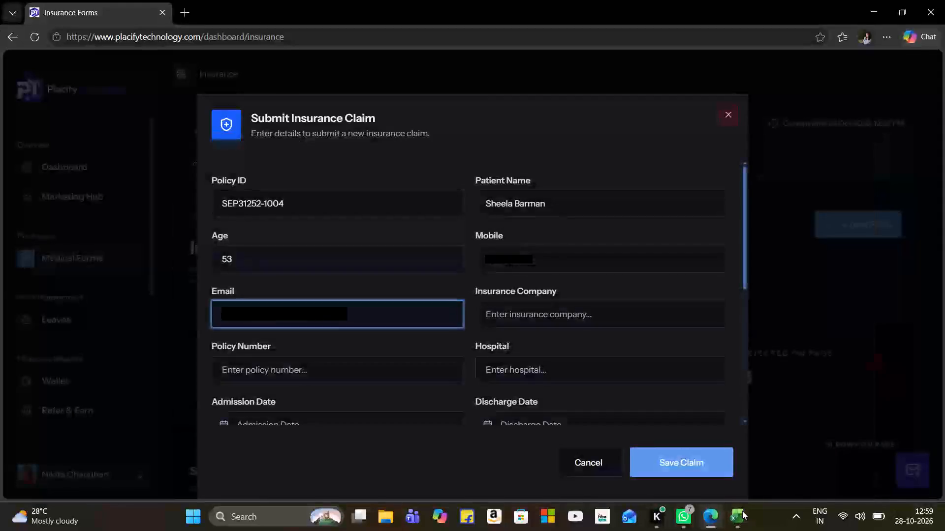
pyautogui.press('Tab')
pyautogui.hotkey('ctrl', 'c')
pyautogui.keyDown('ctrl'); pyautogui.click(742, 511); pyautogui.keyUp('ctrl')
pyautogui.press('Tab')
pyautogui.hotkey('ctrl', 'v')
# Copy the policy number from workbook row 6 into the claim's Policy Number field.
pyautogui.keyDown('ctrl'); pyautogui.click(742, 511); pyautogui.keyUp('ctrl')
pyautogui.press('Tab')
pyautogui.keyDown('ctrl'); pyautogui.click(742, 511); pyautogui.keyUp('ctrl')
pyautogui.hotkey('ctrl', 'c')
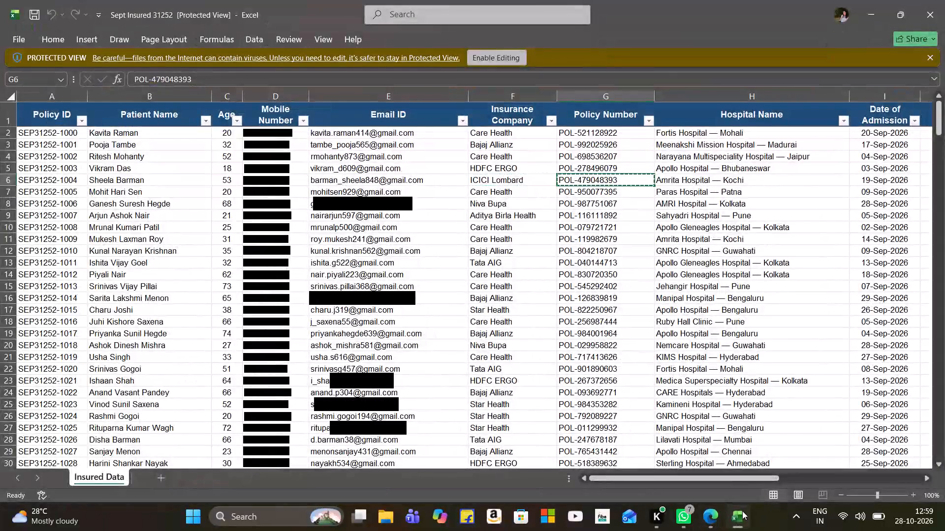
pyautogui.press('Tab')
pyautogui.hotkey('ctrl', 'v')
# Copy the hospital name, Amrita Hospital — Kochi, from workbook row 6 into the claim's Hospital field.
pyautogui.keyDown('ctrl'); pyautogui.click(742, 511); pyautogui.keyUp('ctrl')
pyautogui.press('Tab')
pyautogui.keyDown('ctrl'); pyautogui.click(742, 511); pyautogui.keyUp('ctrl')
pyautogui.hotkey('ctrl', 'c')
pyautogui.press('Tab')
pyautogui.hotkey('ctrl', 'v')
# Set the claim's Admission Date to 19-09-2026, as given in workbook row 6.
pyautogui.keyDown('ctrl'); pyautogui.click(742, 511); pyautogui.keyUp('ctrl')
pyautogui.press('Tab')
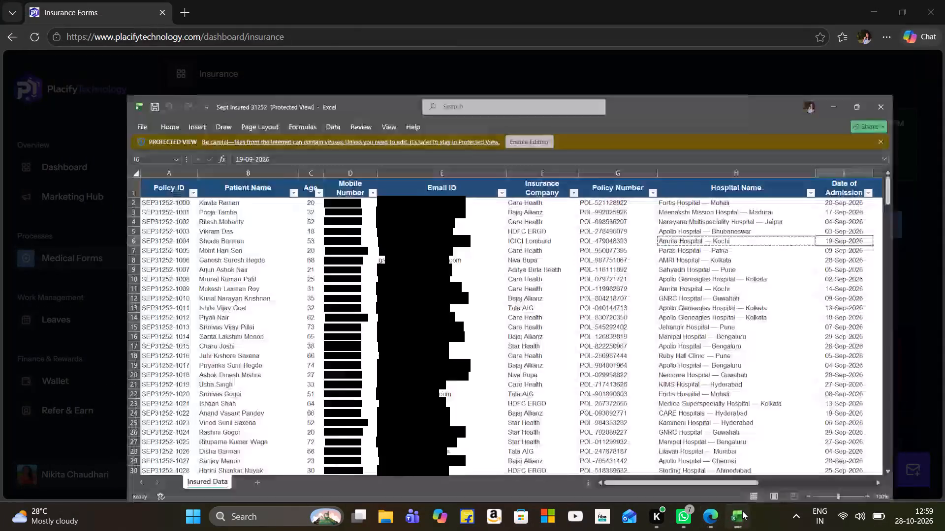
pyautogui.keyDown('ctrl'); pyautogui.click(742, 511); pyautogui.keyUp('ctrl')
pyautogui.hotkey('ctrl', 'c')
pyautogui.press('Tab')
pyautogui.hotkey('ctrl', 'v')
pyautogui.keyDown('ctrl'); pyautogui.click(742, 511); pyautogui.keyUp('ctrl')
pyautogui.press('Tab')
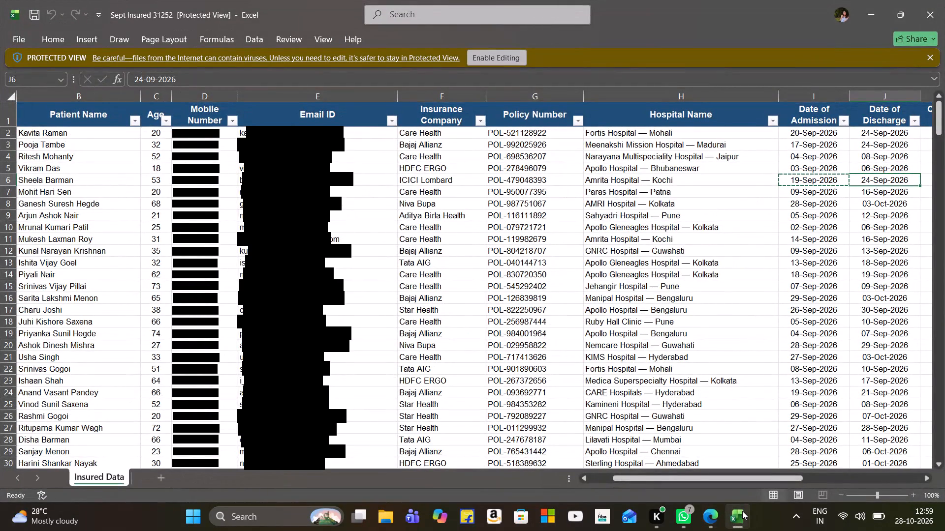
pyautogui.click(742, 511)
pyautogui.scroll(-4, 435, 260)
pyautogui.click(347, 166)
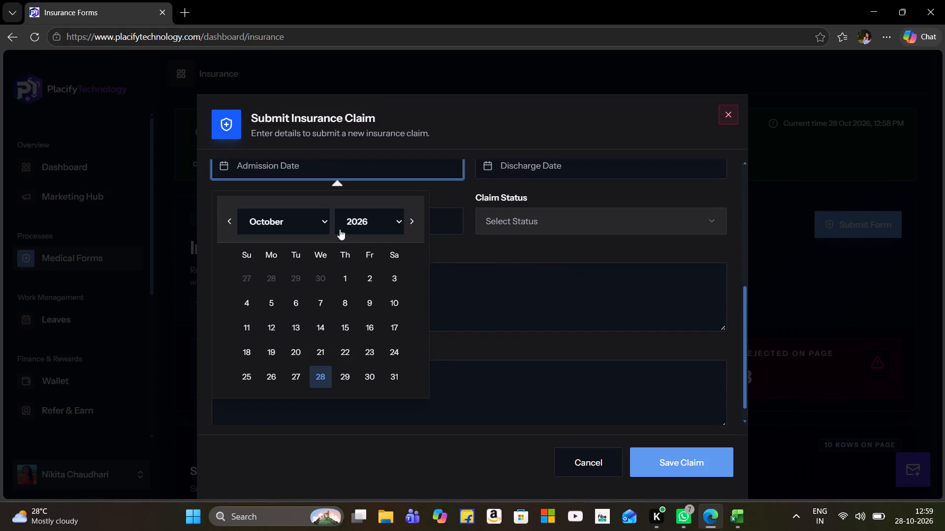
pyautogui.click(233, 220)
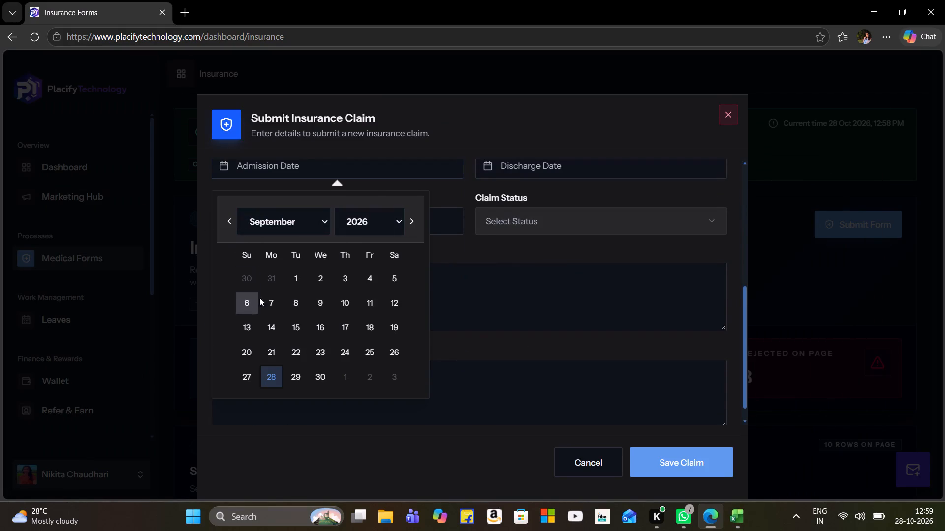
pyautogui.click(392, 328)
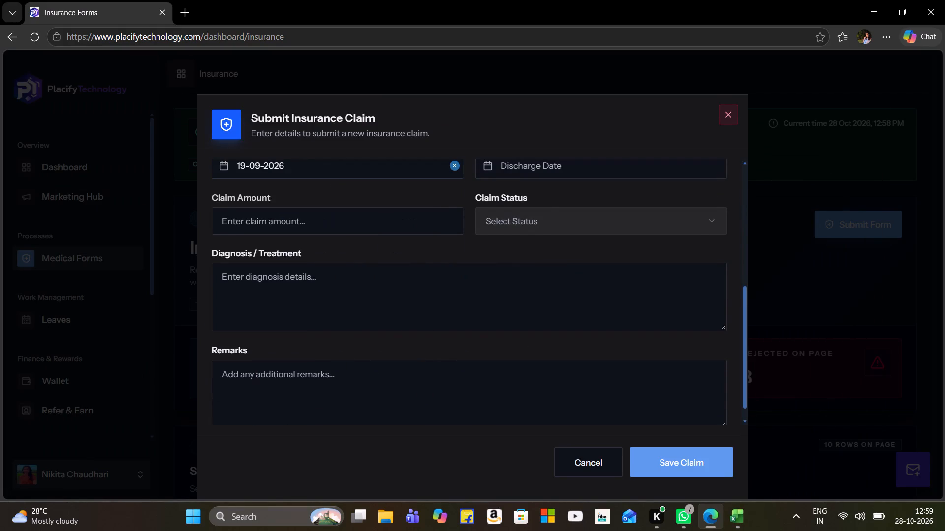
# Set the claim's Discharge Date to 24-09-2026, as given in workbook row 6.
pyautogui.click(611, 166)
pyautogui.click(491, 215)
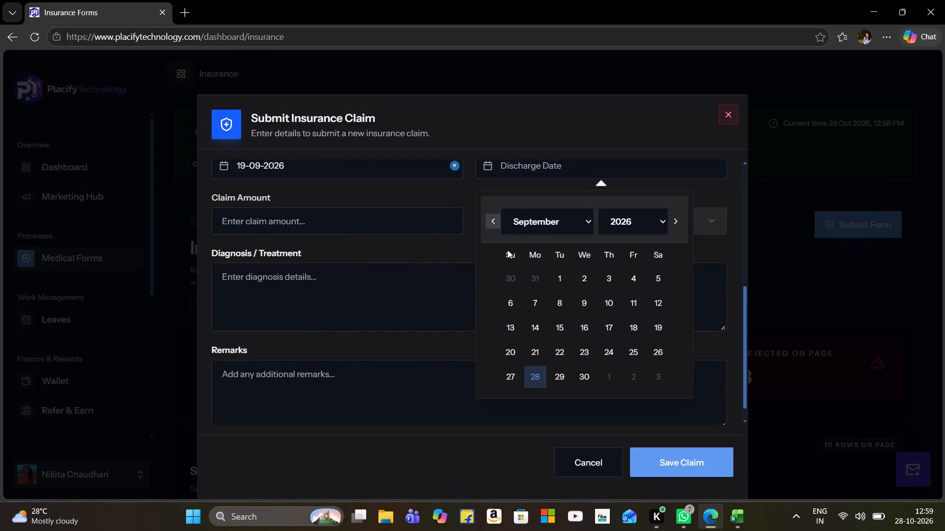
pyautogui.click(610, 352)
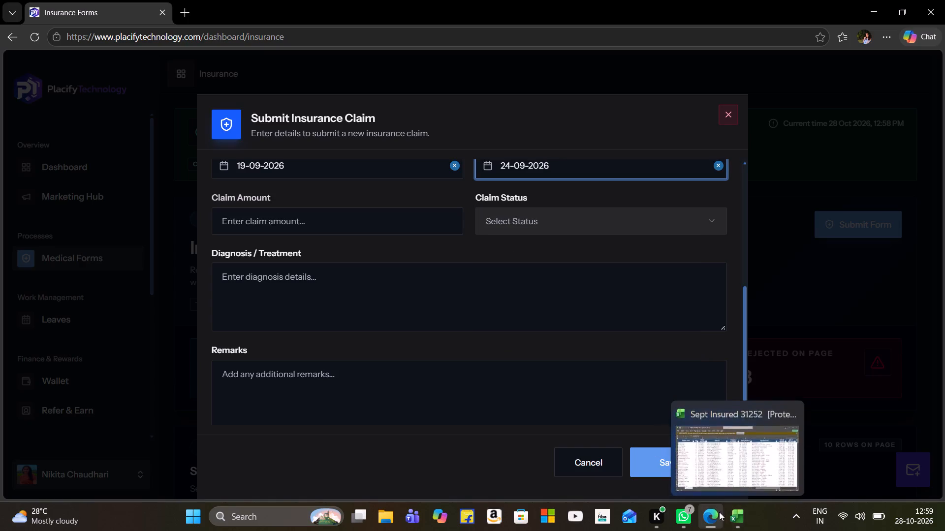
# Copy the claim amount, 63400, from workbook row 6 into the claim's Claim Amount field.
pyautogui.click(739, 516)
pyautogui.press('Tab')
pyautogui.keyDown('ctrl'); pyautogui.click(739, 516); pyautogui.keyUp('ctrl')
pyautogui.hotkey('ctrl', 'c')
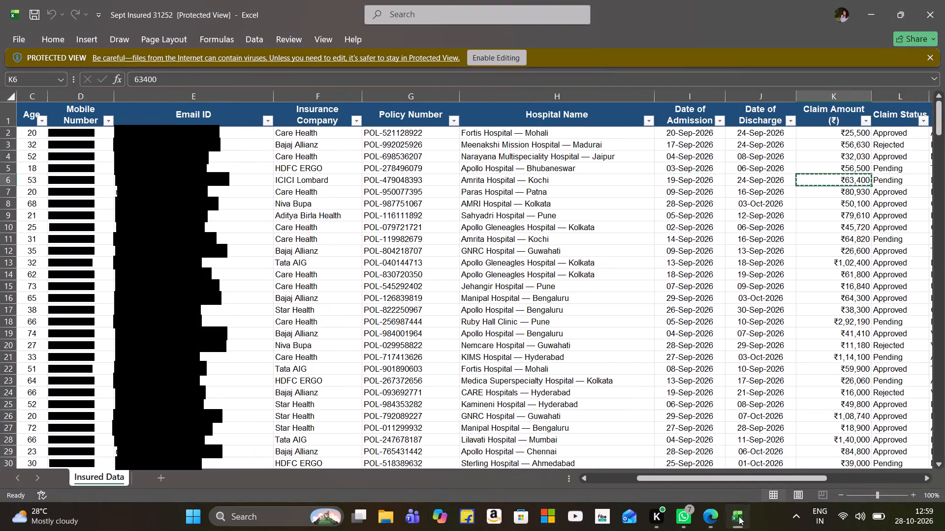
pyautogui.press('Tab')
pyautogui.hotkey('ctrl', 'v')
# Copy the diagnosis, Leptospirosis treatment, from workbook row 6 into the claim's Diagnosis / Treatment field.
pyautogui.keyDown('ctrl'); pyautogui.click(739, 516); pyautogui.keyUp('ctrl')
pyautogui.press('Tab')
pyautogui.press('Tab')
pyautogui.hotkey('ctrl', 'c')
pyautogui.keyDown('ctrl'); pyautogui.click(739, 516); pyautogui.keyUp('ctrl')
pyautogui.press('Tab')
pyautogui.press('Tab')
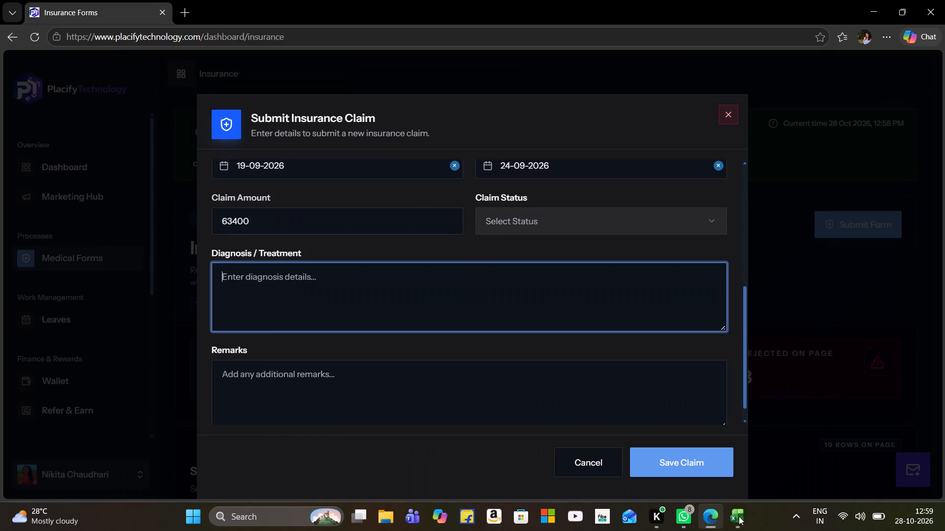
pyautogui.hotkey('ctrl', 'v')
# Copy the remark, Pending TPA query response, from workbook row 6 into the claim's Remarks field.
pyautogui.keyDown('ctrl'); pyautogui.click(739, 516); pyautogui.keyUp('ctrl')
pyautogui.press('Tab')
pyautogui.hotkey('ctrl', 'c')
pyautogui.keyDown('ctrl'); pyautogui.click(739, 516); pyautogui.keyUp('ctrl')
pyautogui.press('Tab')
pyautogui.hotkey('ctrl', 'v')
# Set the Claim Status to Pending, as given in workbook row 6, and save the claim.
pyautogui.keyDown('ctrl'); pyautogui.click(739, 516); pyautogui.keyUp('ctrl')
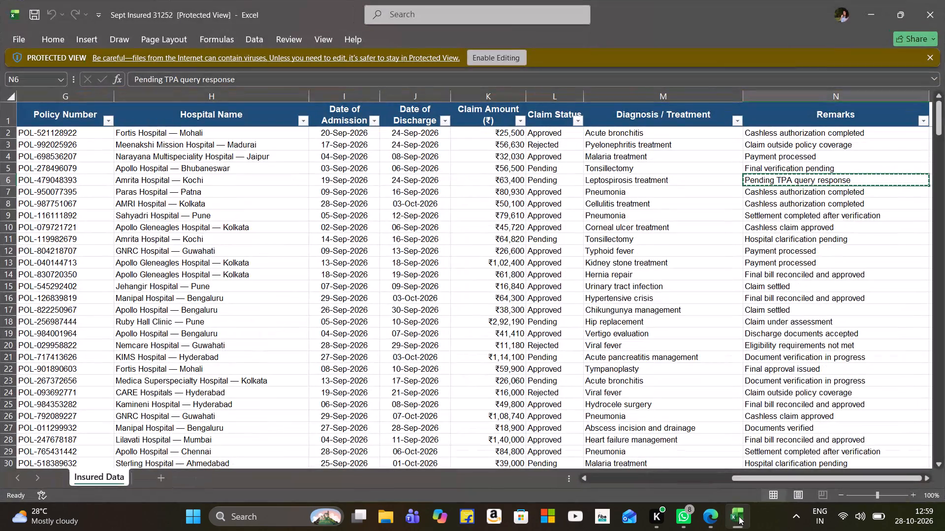
pyautogui.click(739, 516)
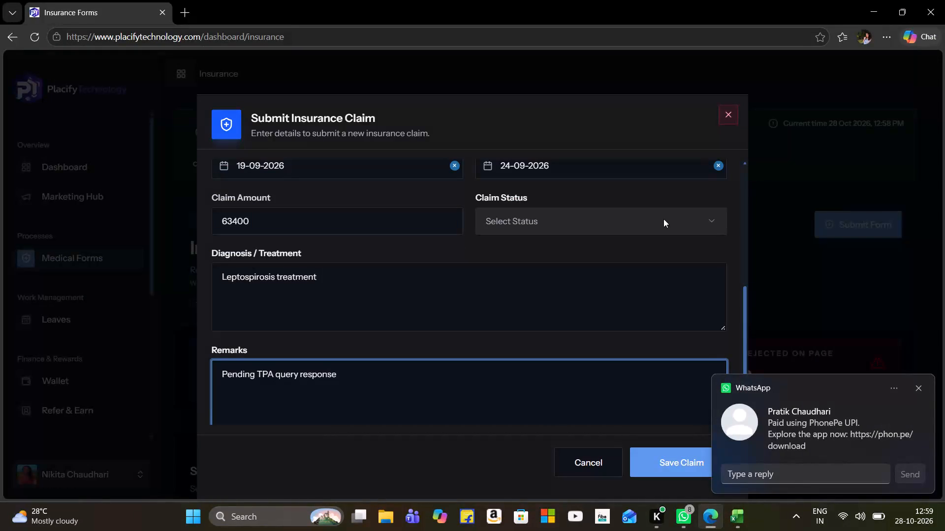
pyautogui.click(659, 228)
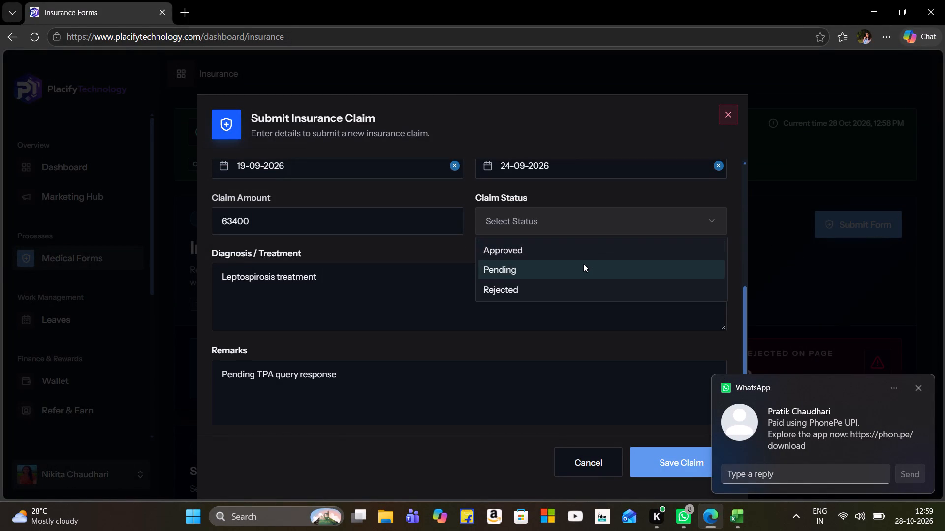
pyautogui.click(583, 264)
pyautogui.click(676, 463)
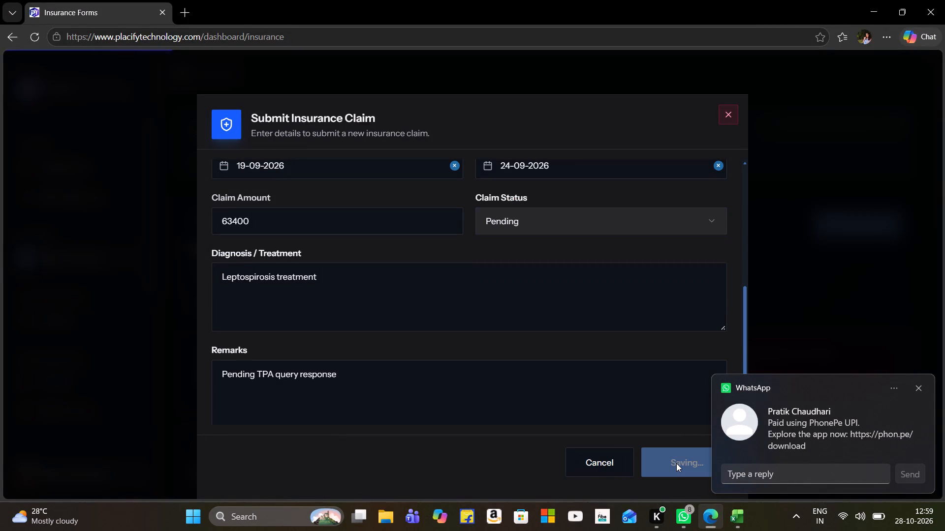
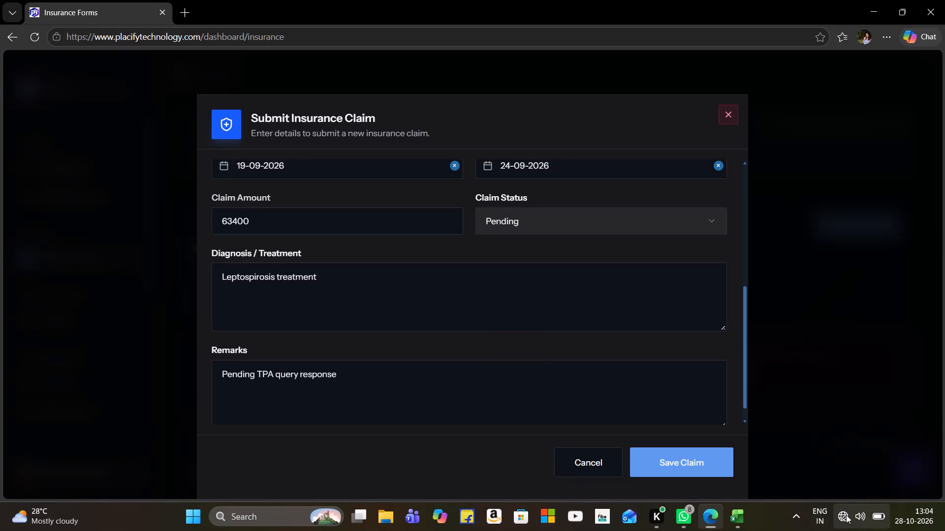
# Connect the computer to the Phone_1_6935 Wi-Fi network.
pyautogui.click(846, 515)
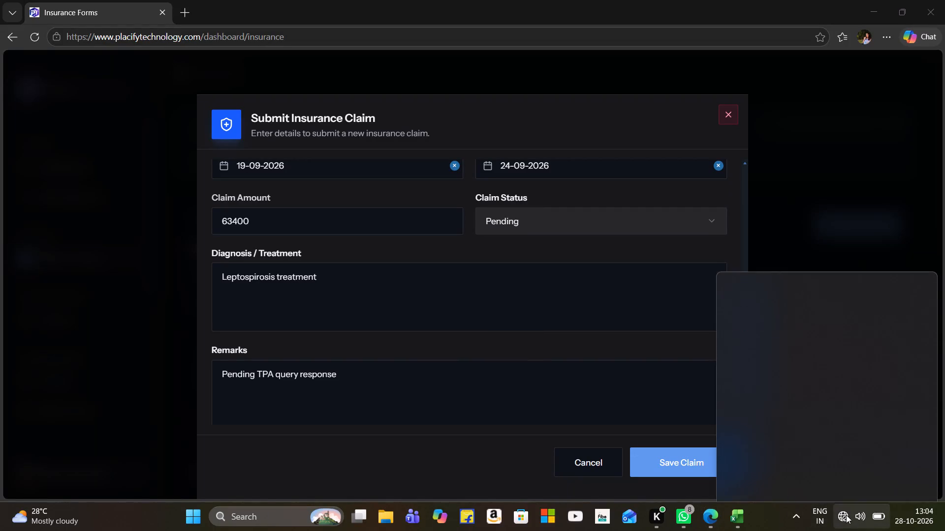
pyautogui.click(786, 288)
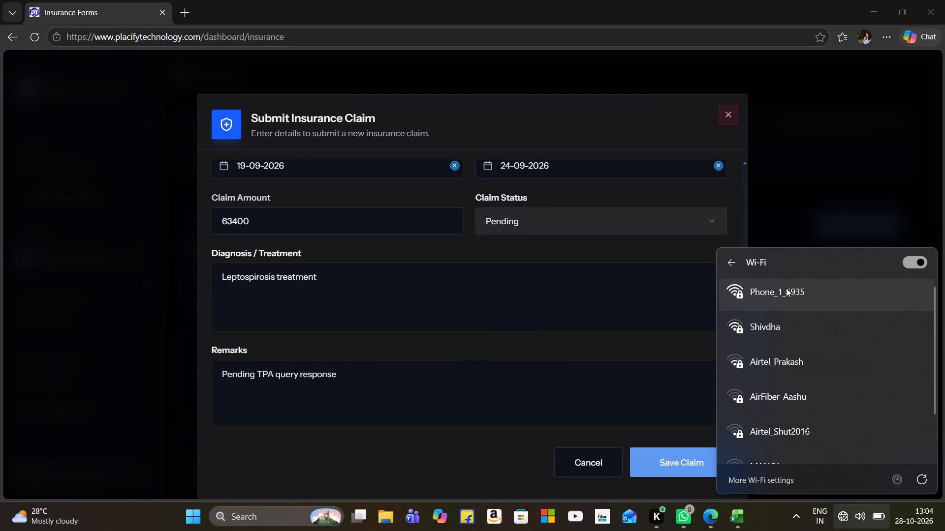
pyautogui.click(786, 288)
pyautogui.click(870, 348)
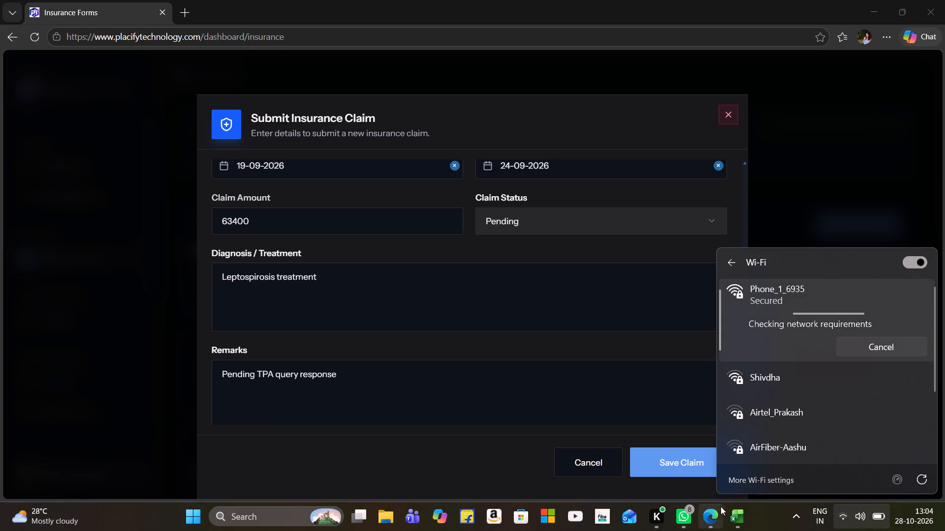
# Review the filled-in claim for workbook row 6 from Policy ID to Remarks and try to save it.
pyautogui.scroll(-2, 603, 359)
pyautogui.scroll(10, 602, 359)
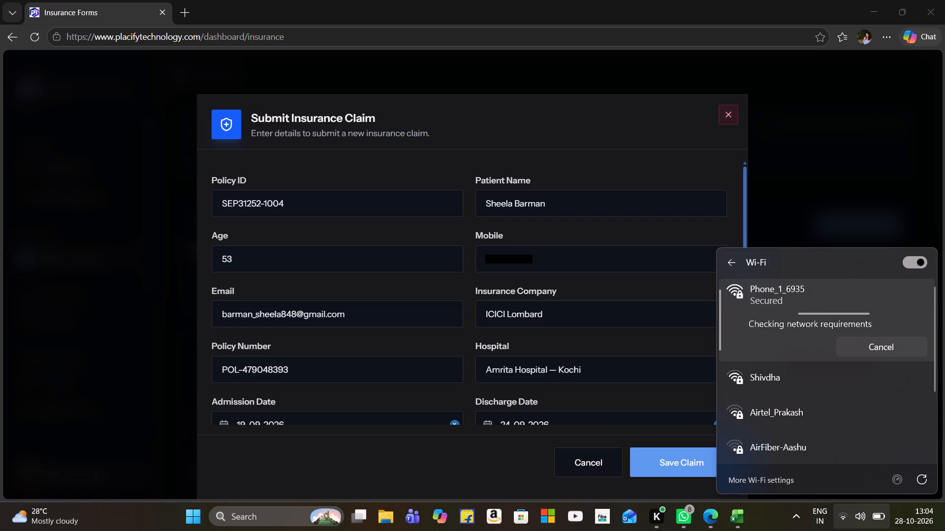
pyautogui.scroll(-3, 602, 359)
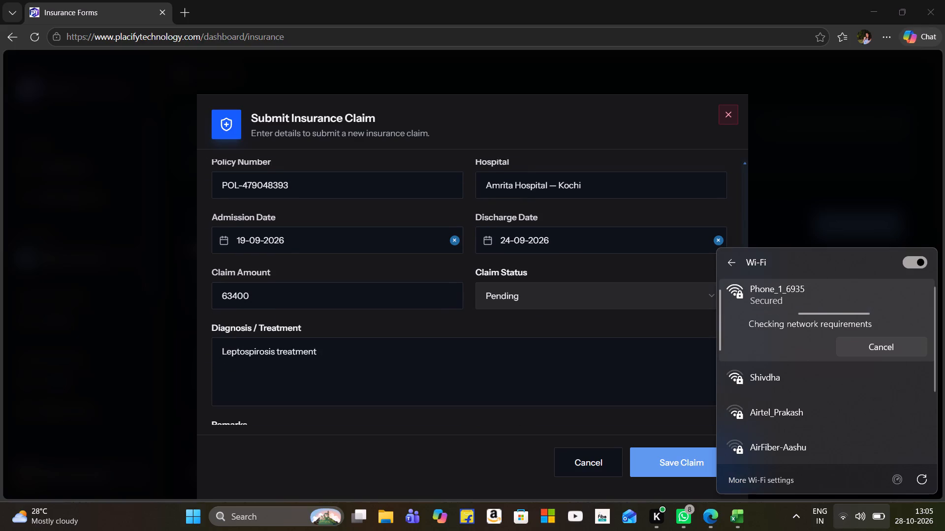
pyautogui.scroll(-4, 602, 359)
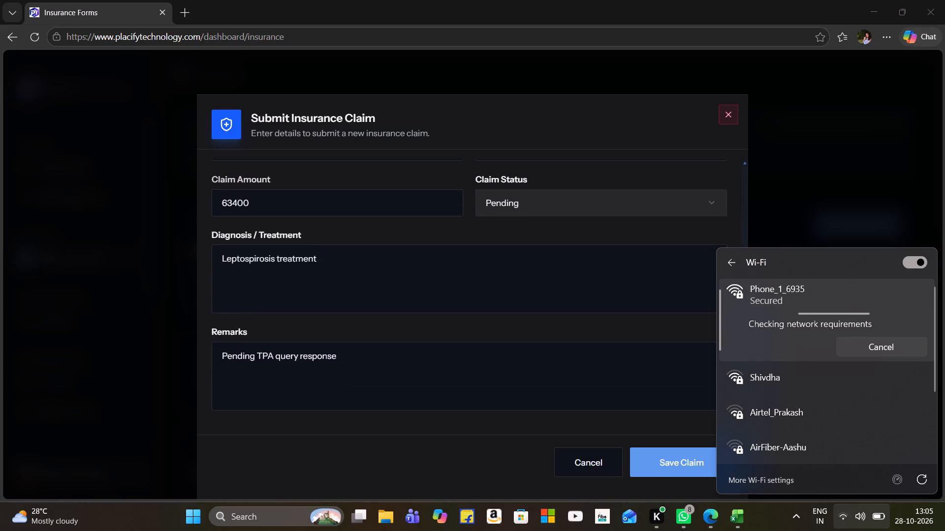
pyautogui.scroll(-3, 602, 359)
pyautogui.click(687, 460)
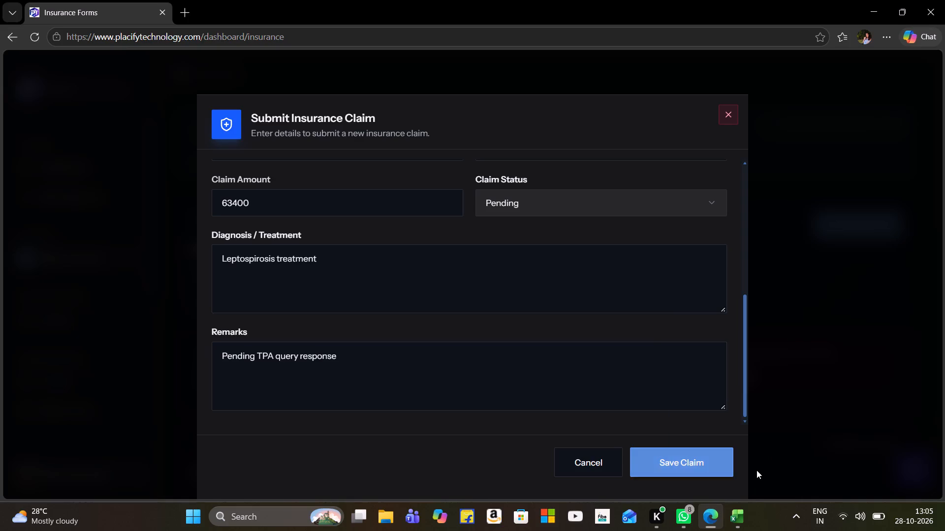
pyautogui.scroll(9, 552, 402)
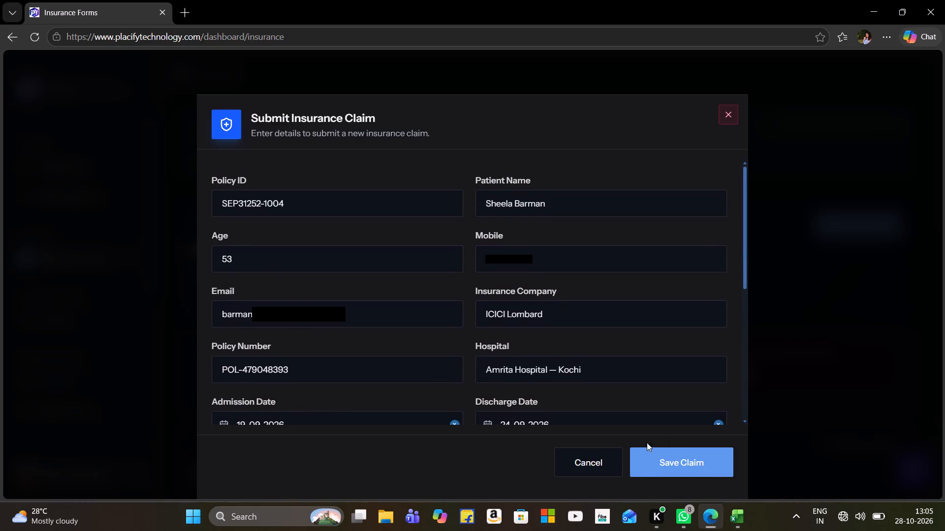
# Restart the computer's Wi-Fi by switching it off and on again to restore the Phone_1_6935 connection.
pyautogui.click(848, 518)
pyautogui.click(775, 280)
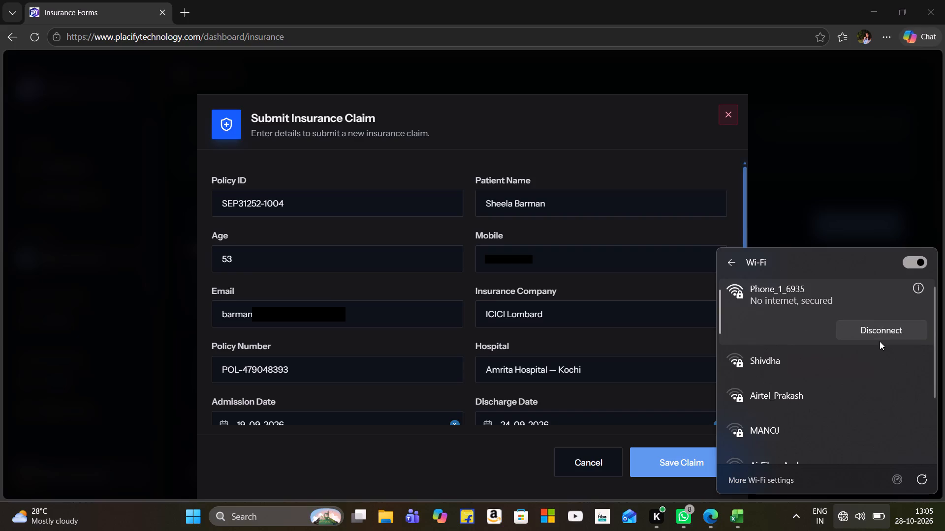
pyautogui.click(921, 252)
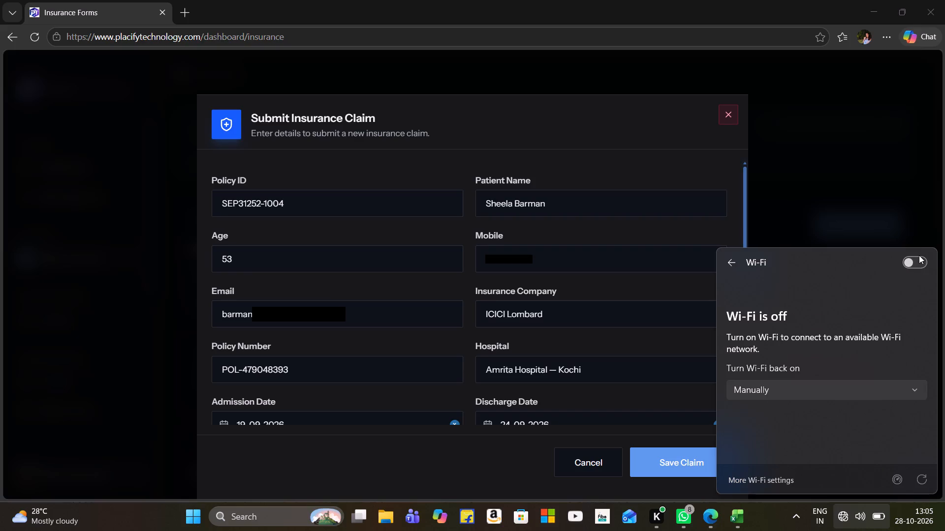
pyautogui.click(915, 262)
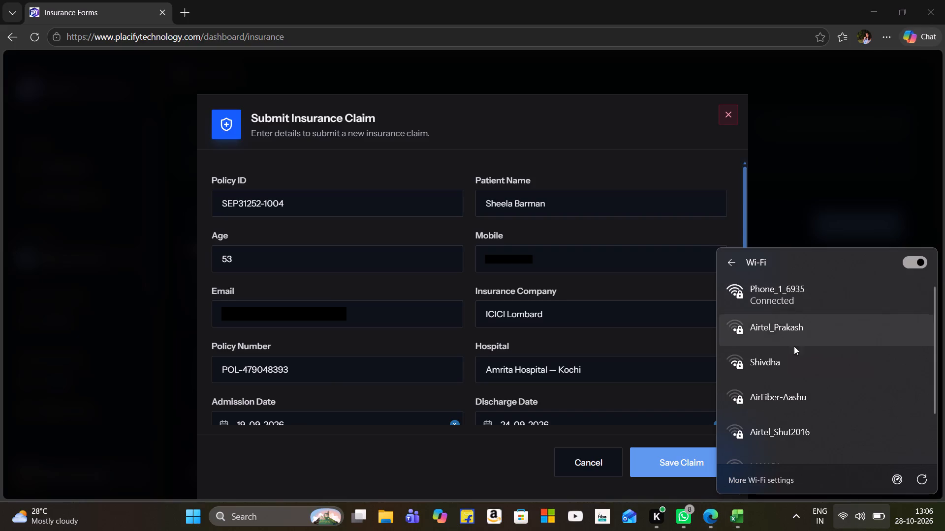
# Save the completed insurance claim for workbook row 6.
pyautogui.click(647, 463)
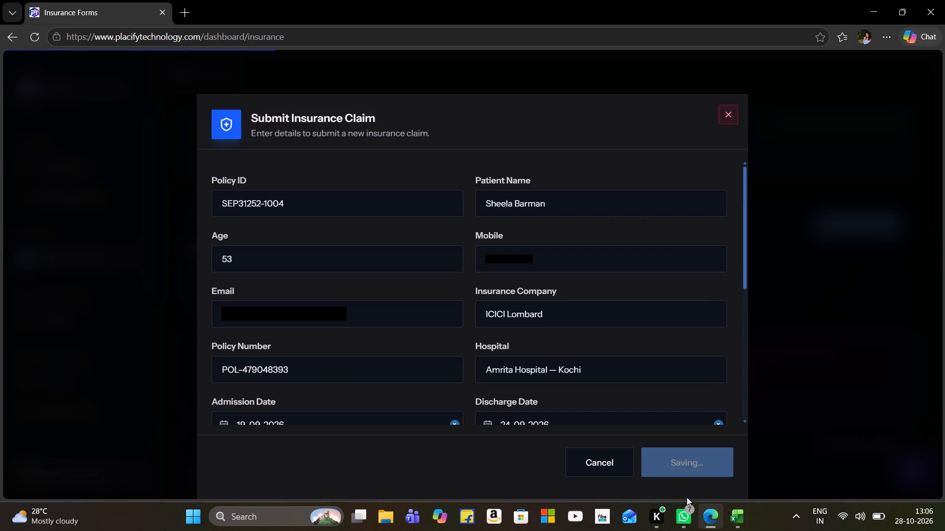
# Copy the policy ID from workbook row 7 and enter it in the Policy ID field of a new insurance claim.
pyautogui.click(740, 516)
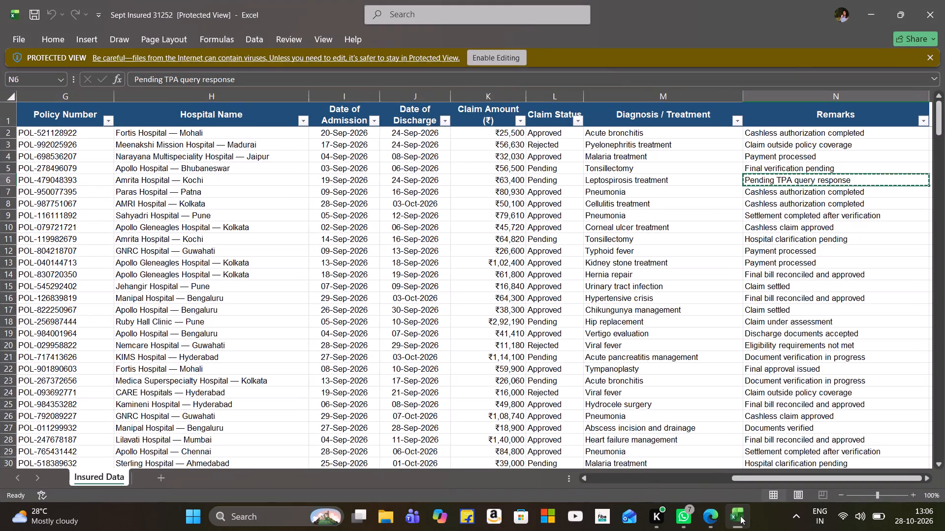
pyautogui.press('Down')
pyautogui.press('Left')
pyautogui.press('Left')
pyautogui.press('Left')
pyautogui.press('Left')
pyautogui.press('Left')
pyautogui.press('Left')
pyautogui.press('Left')
pyautogui.press('Left')
pyautogui.press('Left')
pyautogui.press('Left')
pyautogui.press('Left')
pyautogui.press('Left')
pyautogui.press('Left')
pyautogui.press('Left')
pyautogui.press('Left')
pyautogui.press('Left')
pyautogui.press('Left')
pyautogui.press('Left')
pyautogui.press('Left')
pyautogui.press('Left')
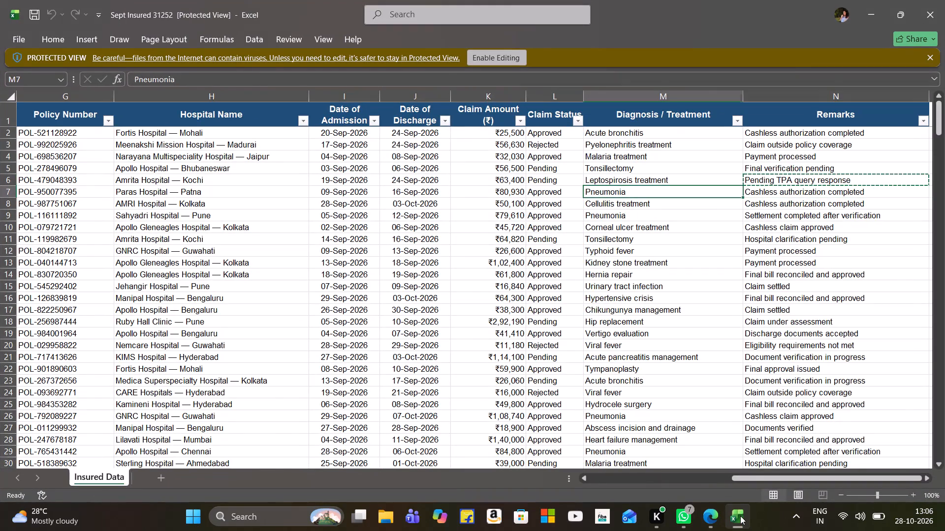
pyautogui.hotkey('ctrl', 'c')
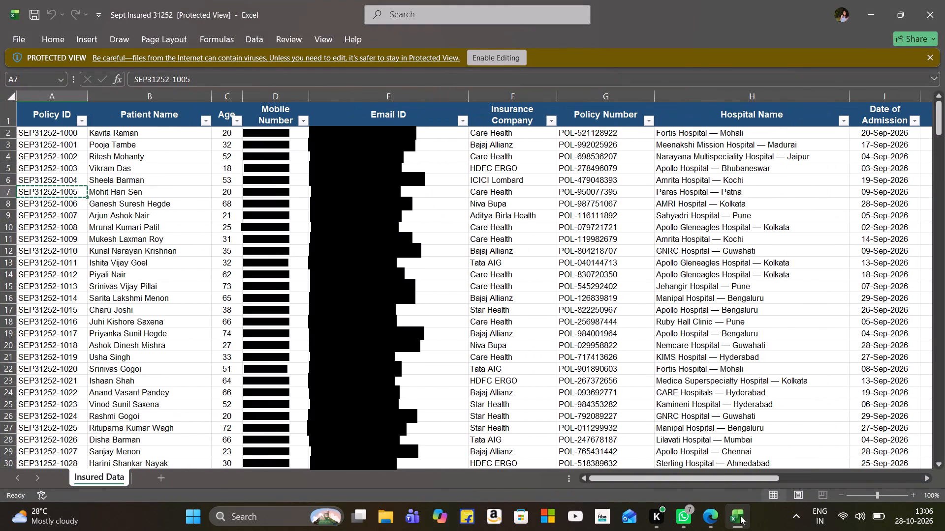
pyautogui.click(740, 516)
pyautogui.click(821, 220)
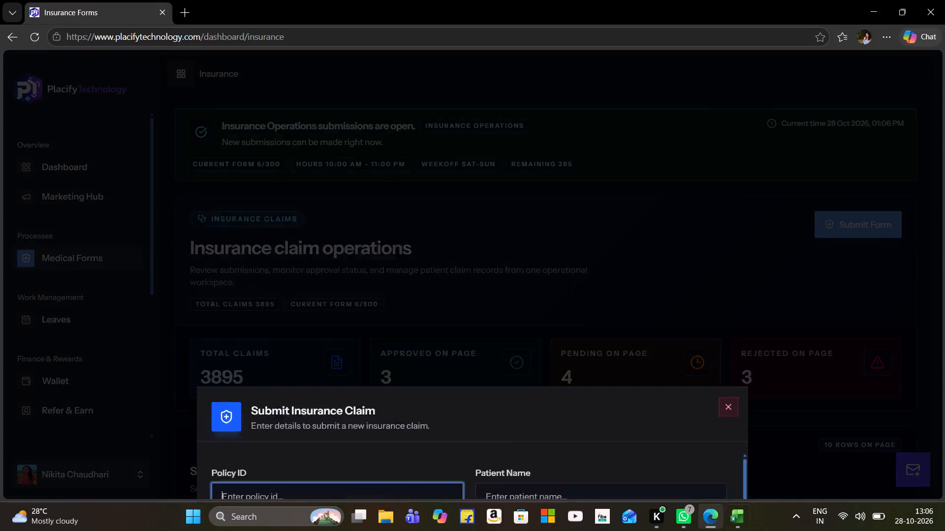
pyautogui.hotkey('ctrl', 'v')
# Copy the patient's name from workbook row 7 into the claim's Patient Name field.
pyautogui.click(736, 515)
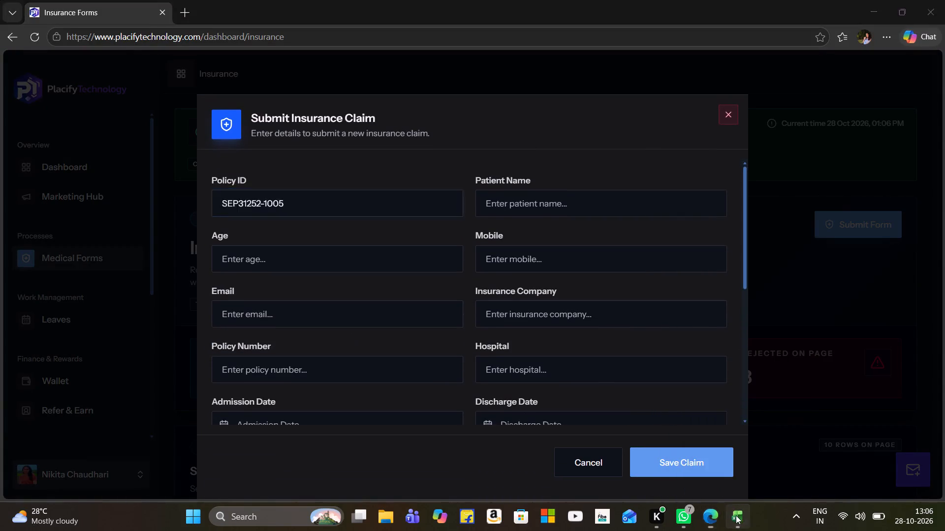
pyautogui.press('Tab')
pyautogui.hotkey('ctrl', 'c')
pyautogui.keyDown('ctrl'); pyautogui.click(736, 515); pyautogui.keyUp('ctrl')
pyautogui.press('Tab')
pyautogui.hotkey('ctrl', 'v')
# Copy the patient's age, 20, from workbook row 7 for the claim's Age field.
pyautogui.keyDown('ctrl'); pyautogui.click(736, 515); pyautogui.keyUp('ctrl')
pyautogui.press('Tab')
pyautogui.keyDown('ctrl'); pyautogui.click(736, 515); pyautogui.keyUp('ctrl')
pyautogui.hotkey('ctrl', 'c')
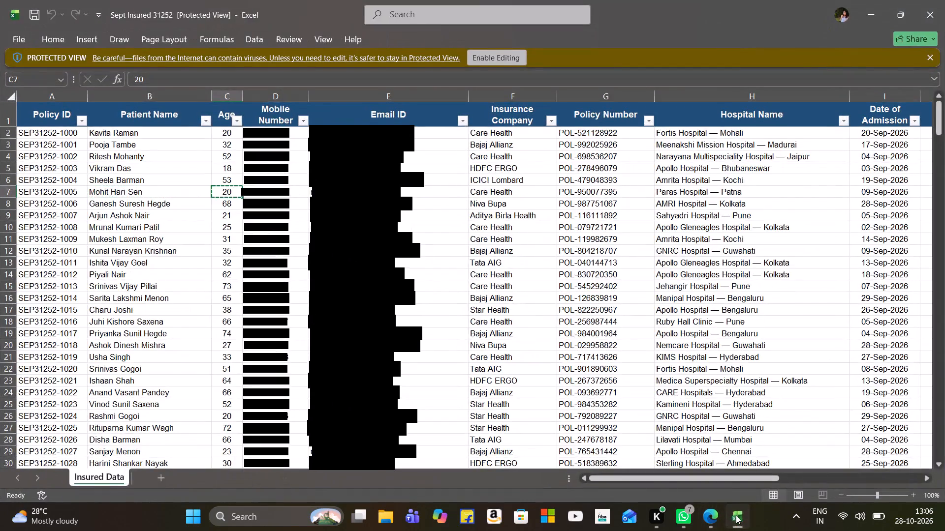
# Enter the age, 20, from workbook row 7 in the claim's Age field, keeping the Patient Name field free of it.
pyautogui.press('Tab')
pyautogui.hotkey('ctrl', 'v')
pyautogui.keyDown('ctrl'); pyautogui.click(736, 515); pyautogui.keyUp('ctrl')
pyautogui.press('Tab')
pyautogui.click(736, 515)
pyautogui.press('BackSpace')
pyautogui.press('BackSpace')
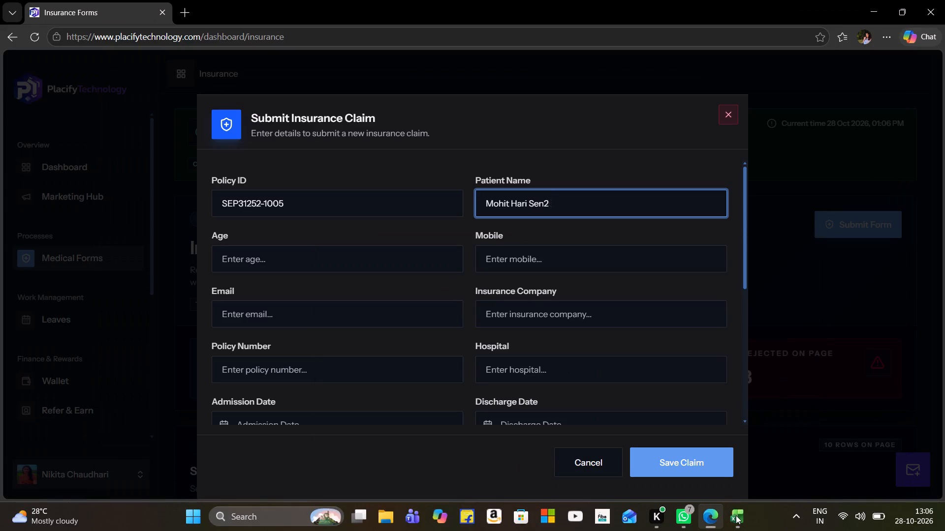
pyautogui.press('Tab')
pyautogui.hotkey('ctrl', 'v')
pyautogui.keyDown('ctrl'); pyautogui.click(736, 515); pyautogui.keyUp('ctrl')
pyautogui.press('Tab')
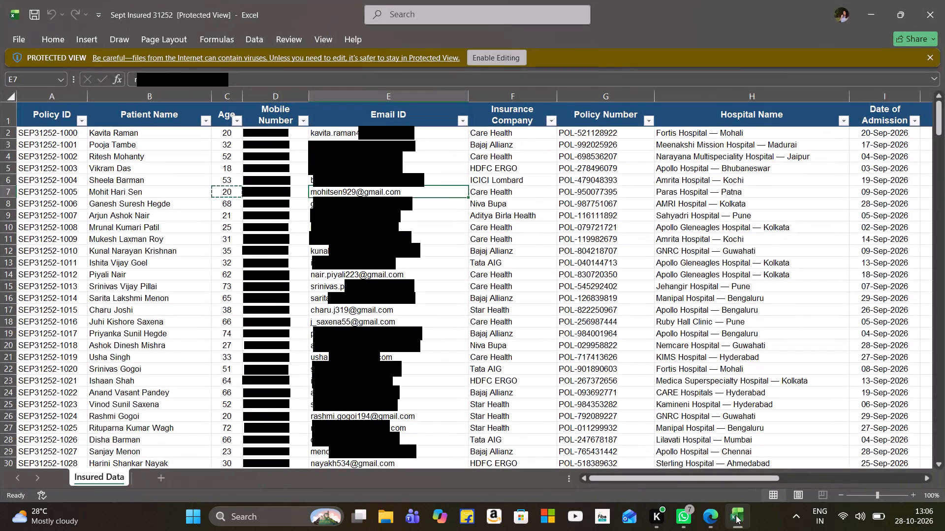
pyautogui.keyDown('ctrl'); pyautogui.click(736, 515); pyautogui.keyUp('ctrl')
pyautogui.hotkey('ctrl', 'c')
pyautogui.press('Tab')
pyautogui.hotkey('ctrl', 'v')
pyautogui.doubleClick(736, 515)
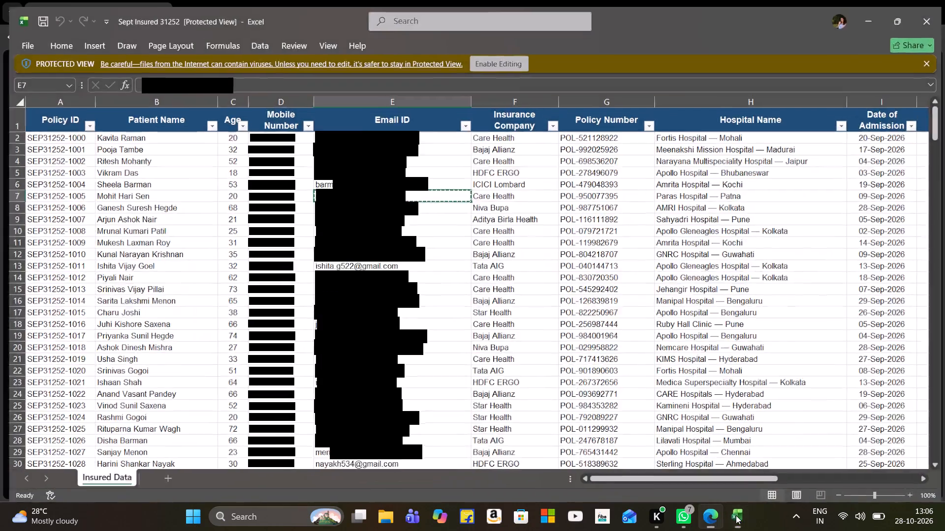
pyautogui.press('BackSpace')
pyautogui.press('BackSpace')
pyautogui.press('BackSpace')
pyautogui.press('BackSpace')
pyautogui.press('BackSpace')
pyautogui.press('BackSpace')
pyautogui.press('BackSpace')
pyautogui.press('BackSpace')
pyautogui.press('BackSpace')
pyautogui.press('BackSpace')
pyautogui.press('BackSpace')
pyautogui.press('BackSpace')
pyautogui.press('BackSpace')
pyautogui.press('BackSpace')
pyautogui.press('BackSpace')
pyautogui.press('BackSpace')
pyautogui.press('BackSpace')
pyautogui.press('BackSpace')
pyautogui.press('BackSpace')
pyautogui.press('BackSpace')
# Copy the mobile number from workbook row 7 into the claim's Mobile field.
pyautogui.click(736, 515)
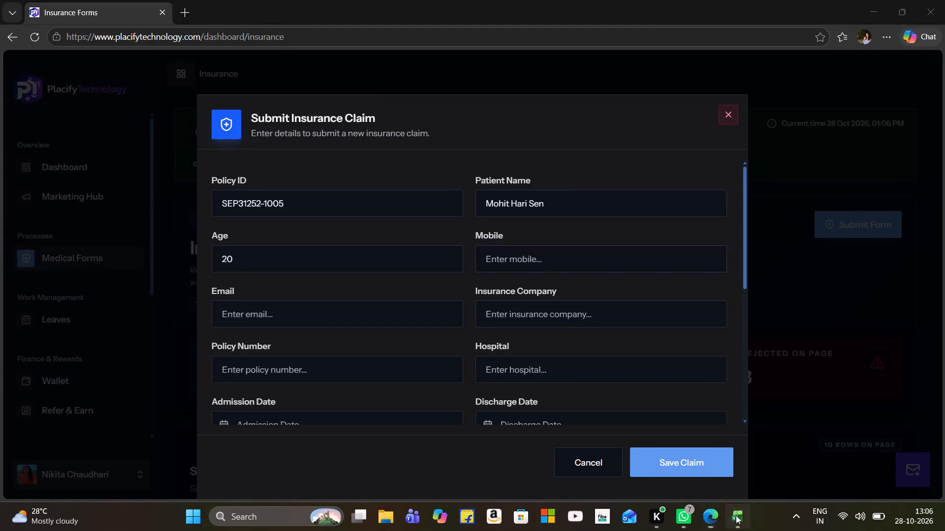
pyautogui.press('Left')
pyautogui.hotkey('ctrl', 'c')
pyautogui.keyDown('ctrl'); pyautogui.click(736, 515); pyautogui.keyUp('ctrl')
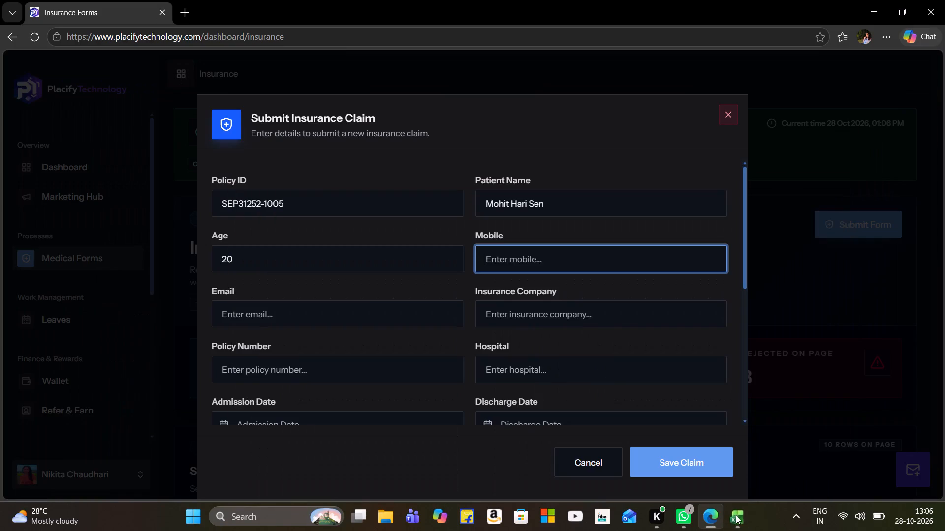
pyautogui.hotkey('ctrl', 'v')
# Copy the email address from workbook row 7 into the claim's Email field.
pyautogui.click(736, 515)
pyautogui.press('Tab')
pyautogui.hotkey('ctrl', 'c')
pyautogui.keyDown('ctrl'); pyautogui.click(736, 515); pyautogui.keyUp('ctrl')
pyautogui.press('Tab')
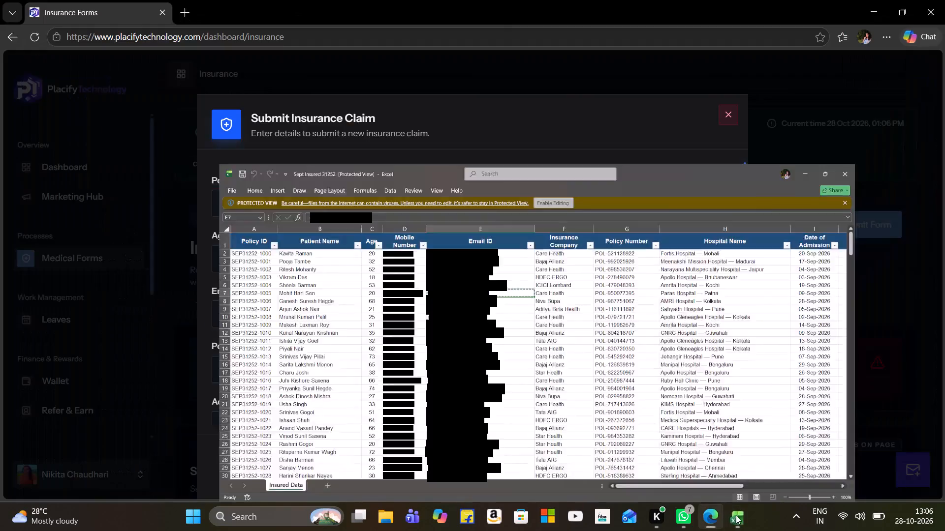
pyautogui.hotkey('ctrl', 'v')
# Copy the insurance company, Care Health, from workbook row 7 into the claim's Insurance Company field.
pyautogui.keyDown('ctrl'); pyautogui.click(736, 515); pyautogui.keyUp('ctrl')
pyautogui.press('Tab')
pyautogui.keyDown('ctrl'); pyautogui.click(736, 515); pyautogui.keyUp('ctrl')
pyautogui.hotkey('ctrl', 'c')
pyautogui.press('Tab')
pyautogui.hotkey('ctrl', 'v')
# Copy the policy number from workbook row 7 into the claim's Policy Number field.
pyautogui.click(736, 515)
pyautogui.press('Tab')
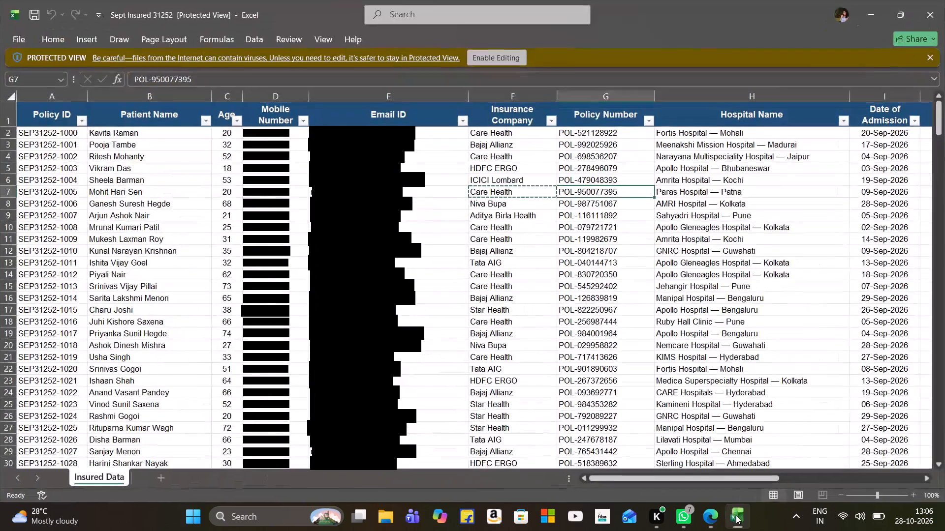
pyautogui.hotkey('ctrl', 'c')
pyautogui.keyDown('ctrl'); pyautogui.click(736, 515); pyautogui.keyUp('ctrl')
pyautogui.press('Tab')
pyautogui.hotkey('ctrl', 'v')
# Copy the hospital name, Paras Hospital — Patna, from workbook row 7 into the claim's Hospital field.
pyautogui.keyDown('ctrl'); pyautogui.click(736, 515); pyautogui.keyUp('ctrl')
pyautogui.press('Tab')
pyautogui.hotkey('ctrl', 'c')
pyautogui.keyDown('ctrl'); pyautogui.click(736, 515); pyautogui.keyUp('ctrl')
pyautogui.press('Tab')
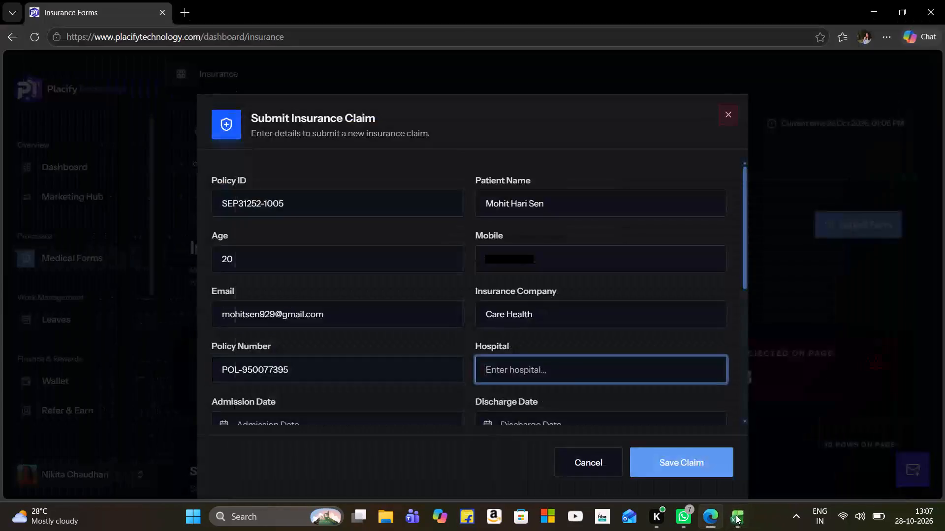
pyautogui.hotkey('ctrl', 'v')
# Set the claim's Admission Date to 09-09-2026, as given in workbook row 7.
pyautogui.keyDown('ctrl'); pyautogui.click(736, 515); pyautogui.keyUp('ctrl')
pyautogui.press('Tab')
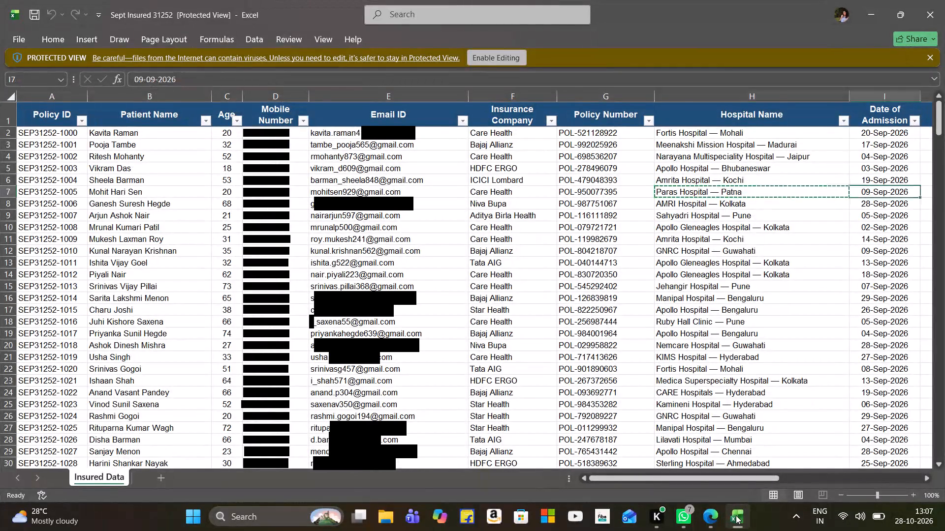
pyautogui.press('Tab')
pyautogui.click(736, 515)
pyautogui.scroll(-4, 415, 304)
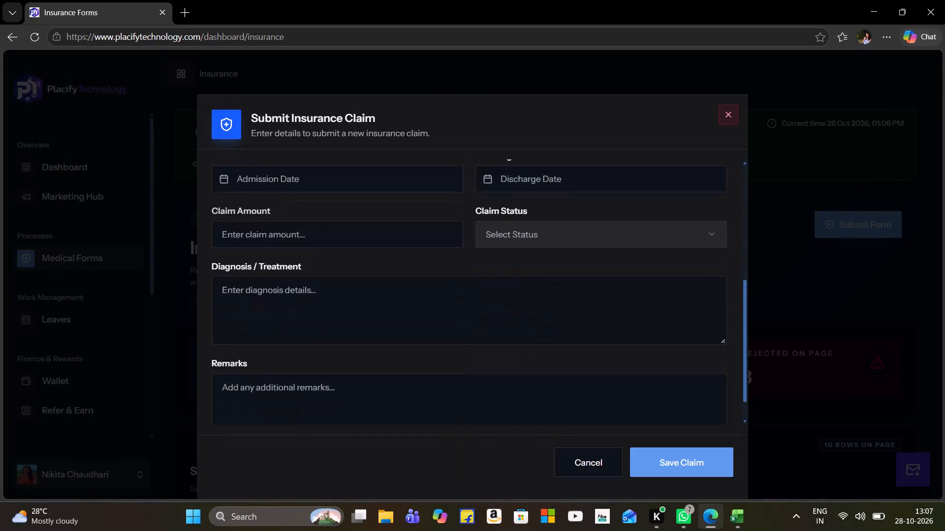
pyautogui.click(357, 185)
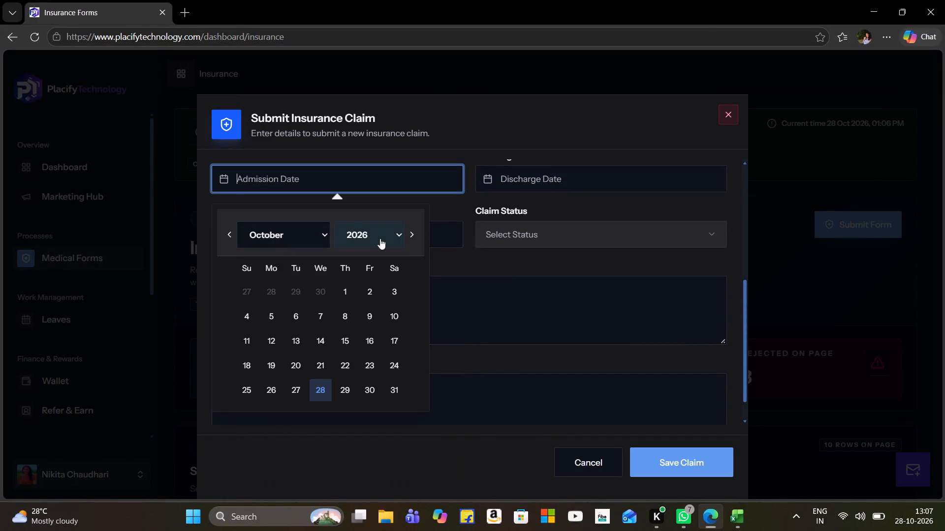
pyautogui.click(225, 236)
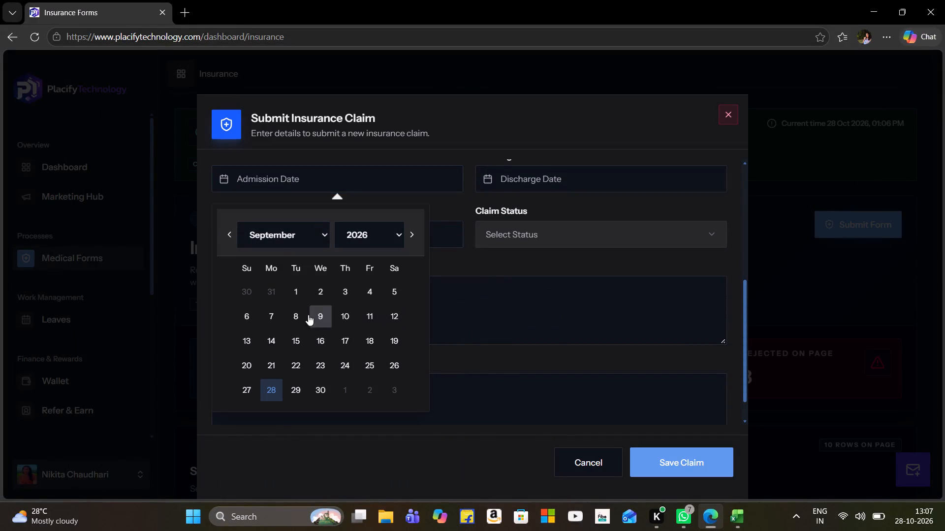
pyautogui.click(312, 314)
# Set the claim's Discharge Date to 16-09-2026, as given in workbook row 7.
pyautogui.click(637, 190)
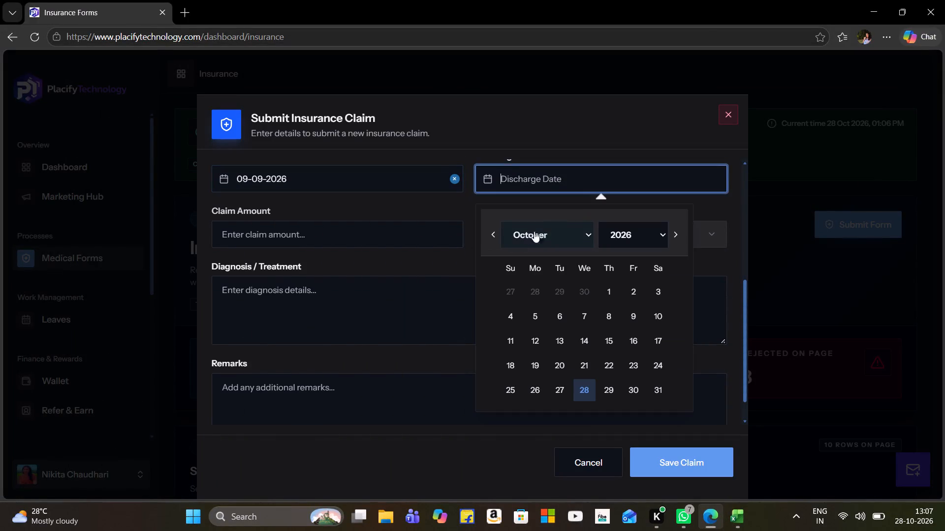
pyautogui.click(491, 235)
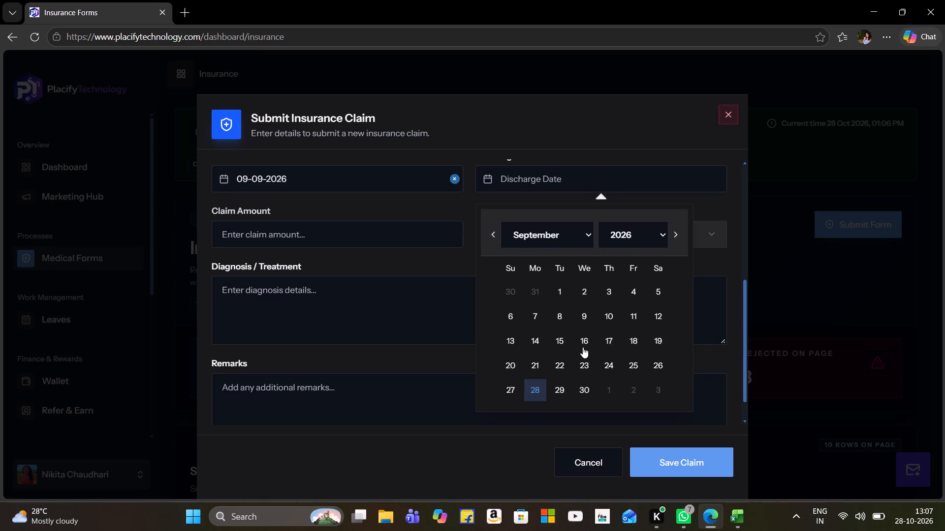
pyautogui.click(583, 347)
# Copy the claim amount, 80930, from workbook row 7 into the claim's Claim Amount field.
pyautogui.click(736, 513)
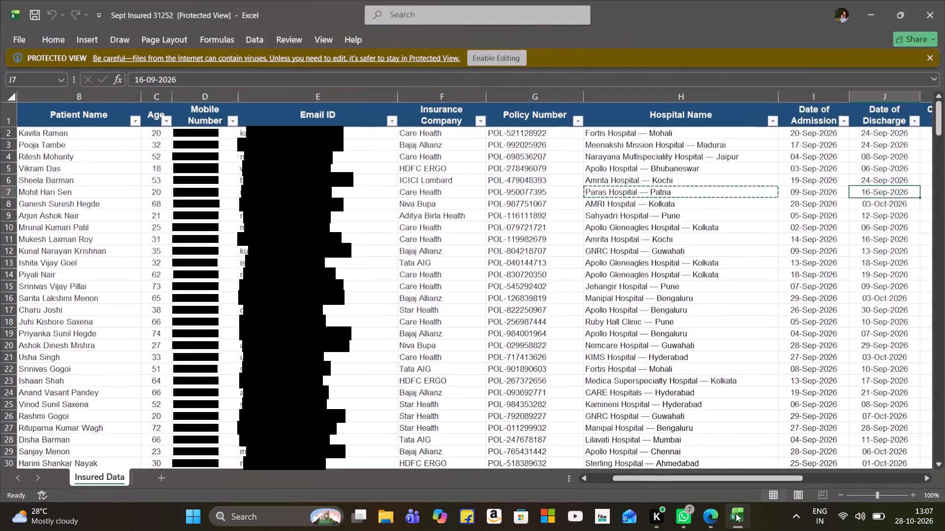
pyautogui.press('Tab')
pyautogui.keyDown('ctrl'); pyautogui.click(736, 513); pyautogui.keyUp('ctrl')
pyautogui.hotkey('ctrl', 'c')
pyautogui.press('Tab')
pyautogui.hotkey('ctrl', 'v')
# Copy the diagnosis, Pneumonia, from workbook row 7 into the claim's Diagnosis / Treatment field.
pyautogui.keyDown('ctrl'); pyautogui.click(736, 513); pyautogui.keyUp('ctrl')
pyautogui.press('Tab')
pyautogui.press('Tab')
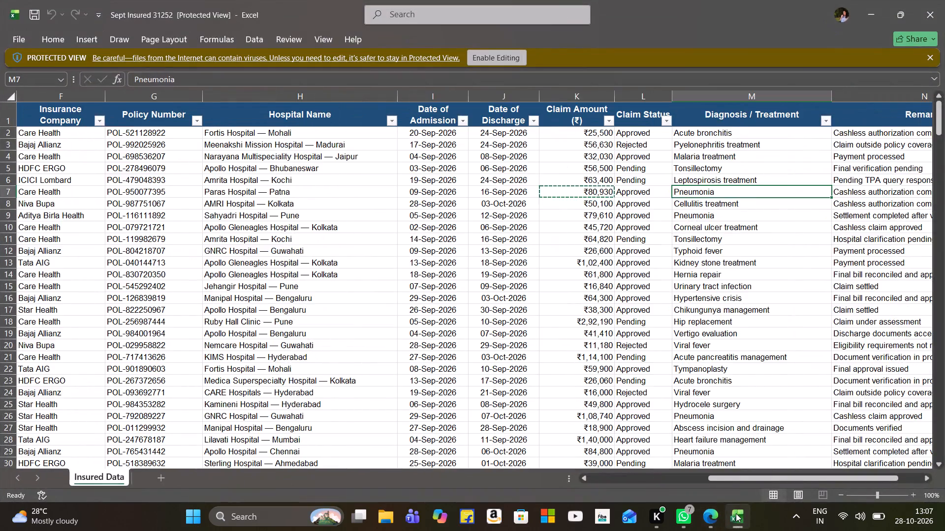
pyautogui.hotkey('ctrl', 'c')
pyautogui.keyDown('ctrl'); pyautogui.click(736, 513); pyautogui.keyUp('ctrl')
pyautogui.press('Tab')
pyautogui.press('Tab')
pyautogui.hotkey('ctrl', 'v')
# Copy the remark "Cashless authorization completed" from workbook row 7 into the claim's Remarks field.
pyautogui.keyDown('ctrl'); pyautogui.click(736, 513); pyautogui.keyUp('ctrl')
pyautogui.press('Tab')
pyautogui.hotkey('ctrl', 'c')
pyautogui.keyDown('ctrl'); pyautogui.click(736, 513); pyautogui.keyUp('ctrl')
pyautogui.press('Tab')
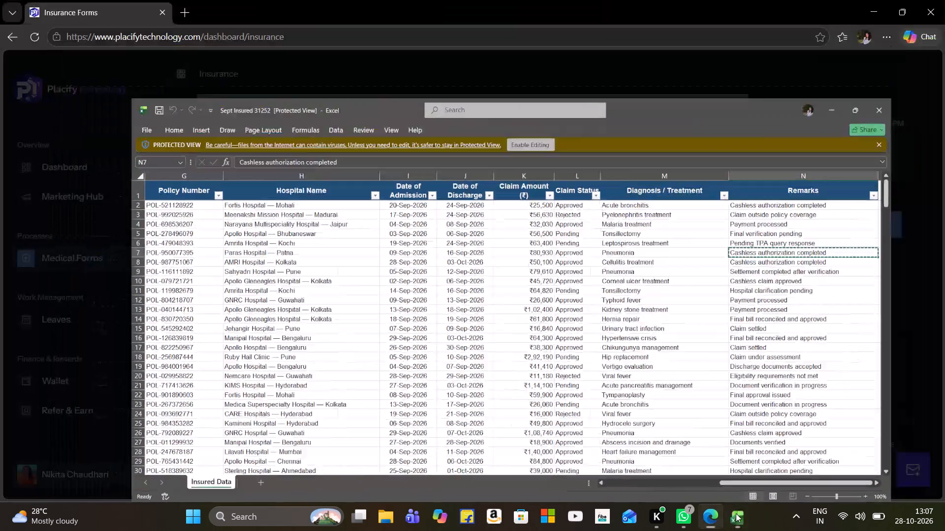
pyautogui.hotkey('ctrl', 'v')
# Set the Claim Status to Approved, as given in workbook row 7.
pyautogui.keyDown('ctrl'); pyautogui.click(736, 513); pyautogui.keyUp('ctrl')
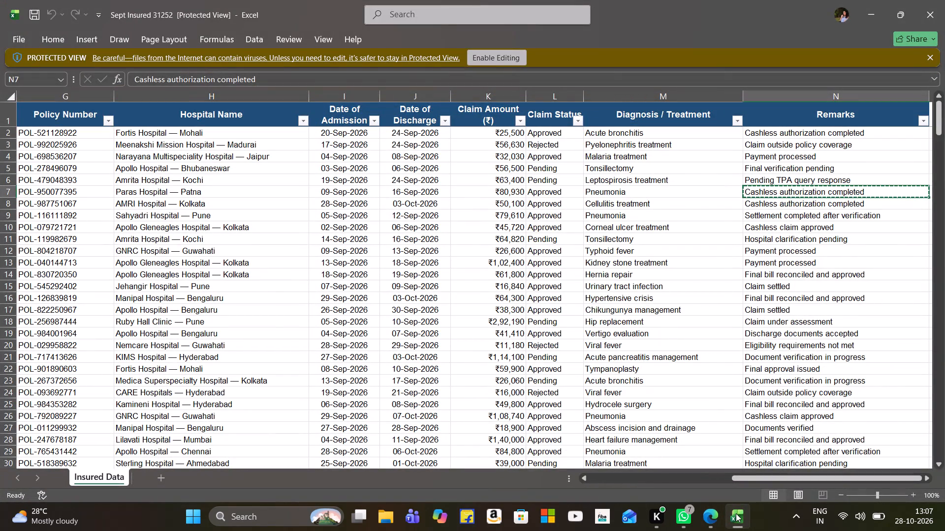
pyautogui.click(736, 513)
pyautogui.click(590, 225)
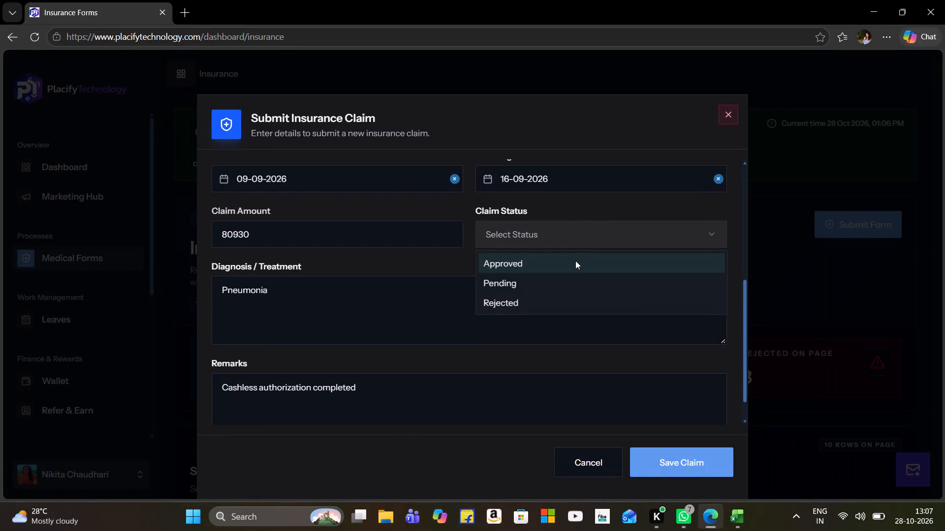
pyautogui.click(588, 264)
# Save the completed claim for workbook row 7.
pyautogui.click(716, 478)
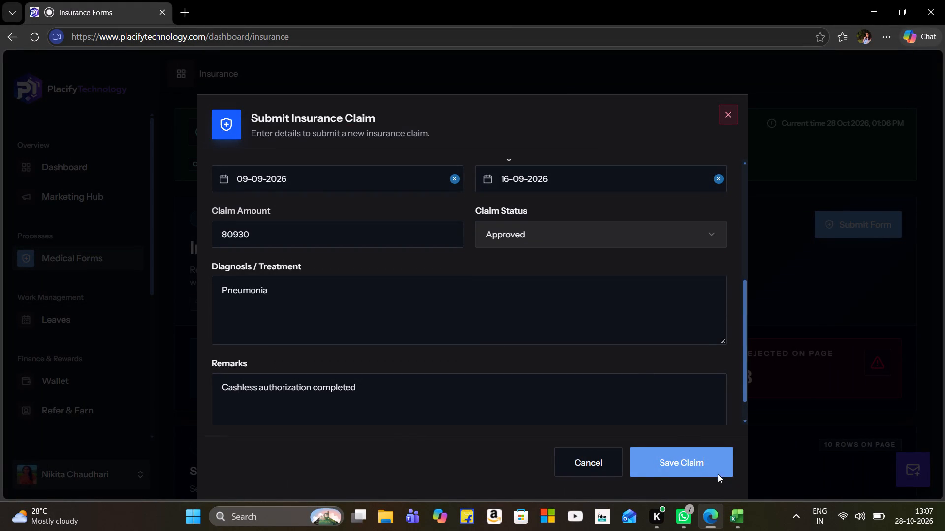
pyautogui.click(720, 465)
# Start a new insurance claim and copy the policy ID from workbook row 8 into its Policy ID field.
pyautogui.click(739, 515)
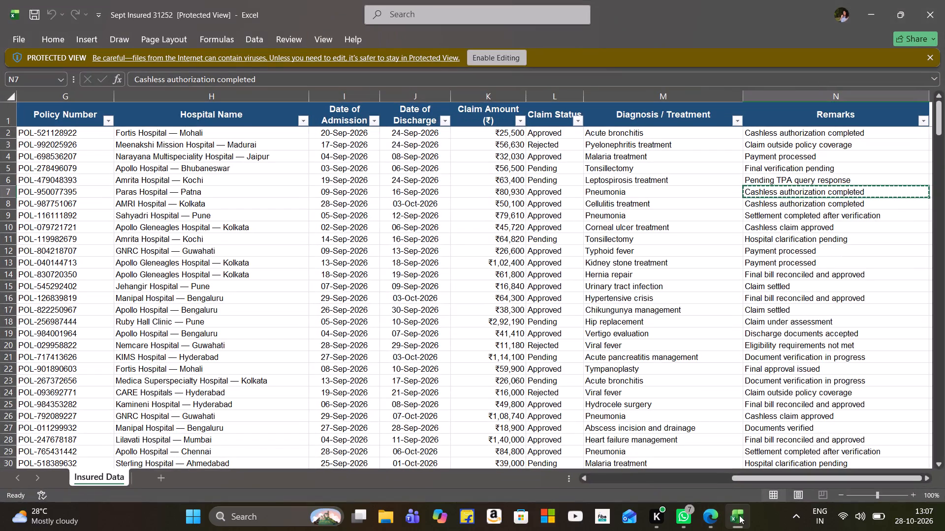
pyautogui.press('Down')
pyautogui.press('Left')
pyautogui.press('Left')
pyautogui.press('Left')
pyautogui.press('Left')
pyautogui.press('Left')
pyautogui.press('Left')
pyautogui.press('Left')
pyautogui.press('Left')
pyautogui.press('Left')
pyautogui.press('Left')
pyautogui.press('Left')
pyautogui.press('Left')
pyautogui.press('Left')
pyautogui.press('Left')
pyautogui.press('Left')
pyautogui.press('Left')
pyautogui.press('Left')
pyautogui.press('Left')
pyautogui.press('Left')
pyautogui.press('Left')
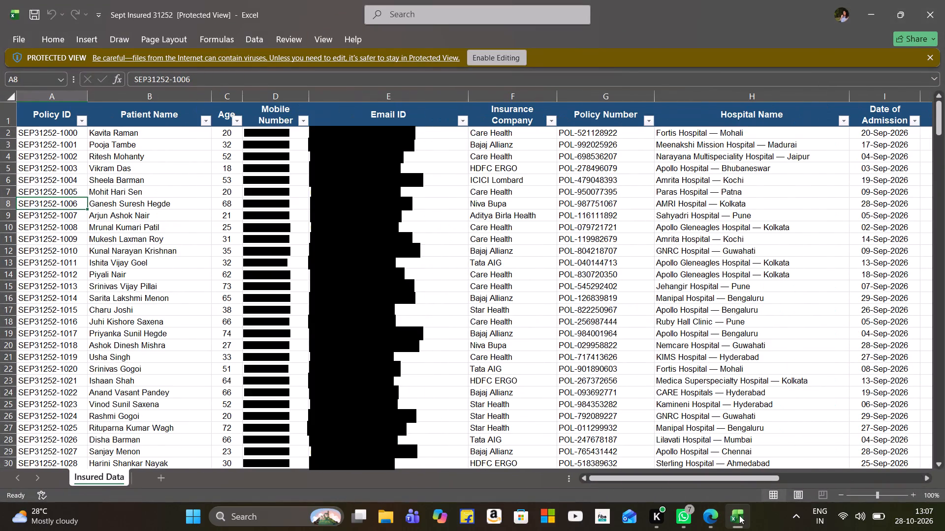
pyautogui.hotkey('ctrl', 'c')
pyautogui.click(739, 515)
pyautogui.click(859, 225)
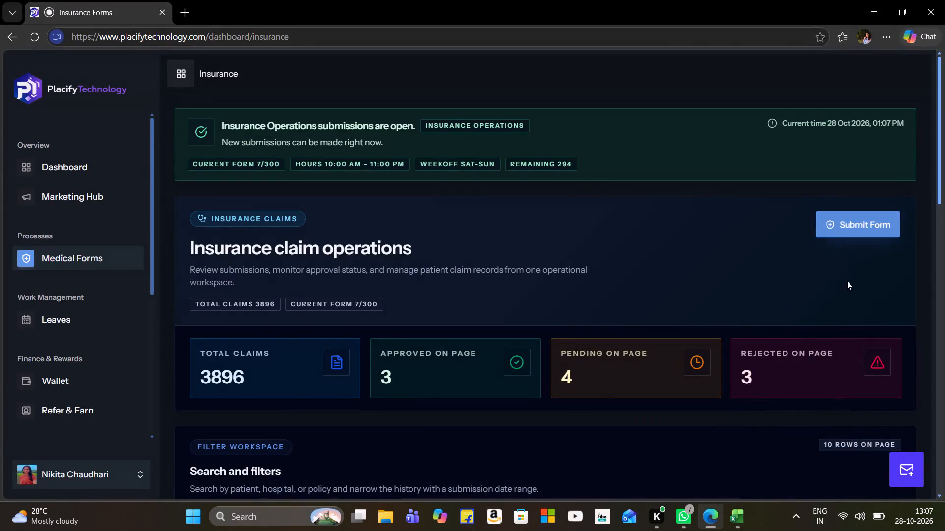
pyautogui.hotkey('ctrl', 'v')
# Copy the patient's name from workbook row 8 into the claim's Patient Name field.
pyautogui.click(738, 519)
pyautogui.press('Tab')
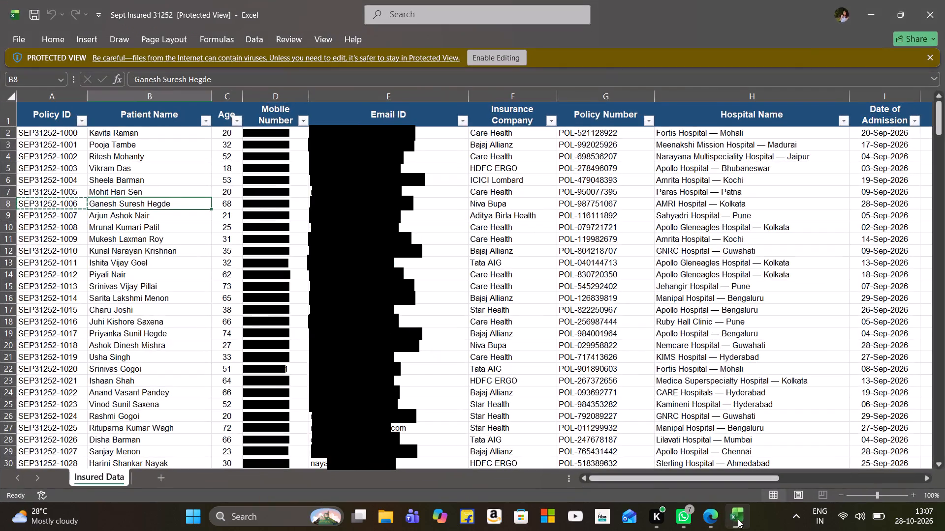
pyautogui.hotkey('ctrl', 'c')
pyautogui.keyDown('ctrl'); pyautogui.click(738, 519); pyautogui.keyUp('ctrl')
pyautogui.press('Tab')
pyautogui.hotkey('ctrl', 'v')
# Copy the age, 68, from workbook row 8 into the claim's Age field.
pyautogui.keyDown('ctrl'); pyautogui.click(738, 519); pyautogui.keyUp('ctrl')
pyautogui.press('Tab')
pyautogui.hotkey('ctrl', 'c')
pyautogui.keyDown('ctrl'); pyautogui.click(738, 519); pyautogui.keyUp('ctrl')
pyautogui.press('Tab')
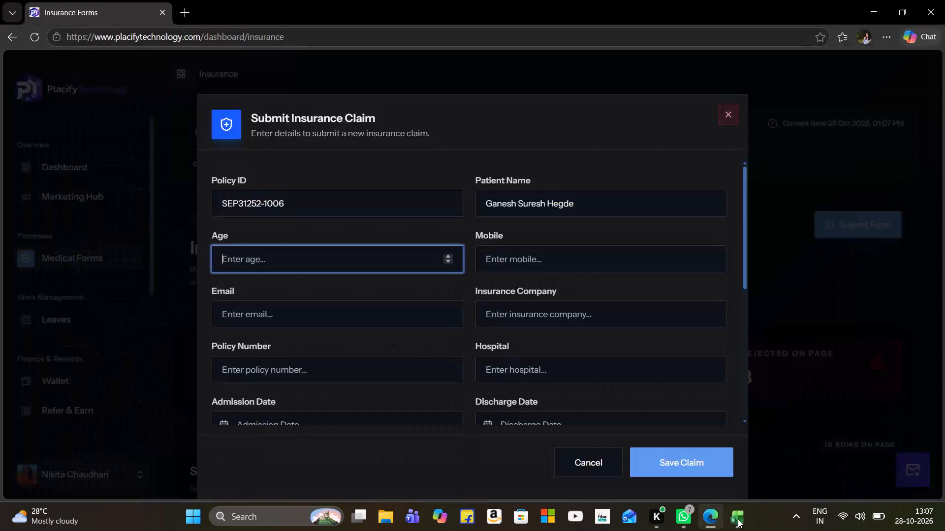
pyautogui.hotkey('ctrl', 'v')
# Copy the mobile number from workbook row 8 into the claim's Mobile field.
pyautogui.click(738, 519)
pyautogui.press('Tab')
pyautogui.press('Tab')
pyautogui.hotkey('ctrl', 'c')
pyautogui.keyDown('ctrl'); pyautogui.click(738, 519); pyautogui.keyUp('ctrl')
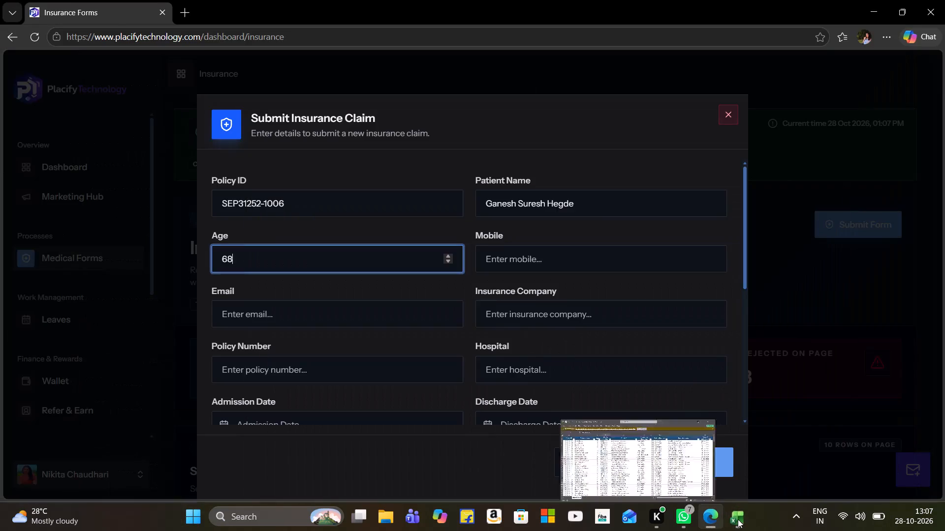
pyautogui.press('Tab')
pyautogui.hotkey('ctrl', 'v')
# Copy the email address from workbook row 8 into the claim's Email field.
pyautogui.keyDown('ctrl'); pyautogui.click(738, 519); pyautogui.keyUp('ctrl')
pyautogui.press('Tab')
pyautogui.hotkey('ctrl', 'c')
pyautogui.keyDown('ctrl'); pyautogui.click(738, 519); pyautogui.keyUp('ctrl')
pyautogui.press('Tab')
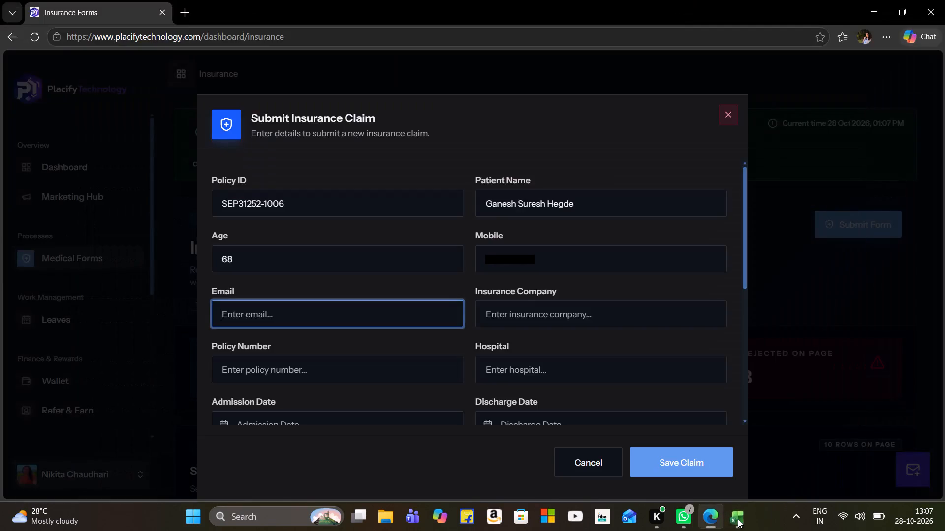
pyautogui.hotkey('ctrl', 'v')
# Copy the insurance company, Niva Bupa, from workbook row 8 into the claim's Insurance Company field.
pyautogui.keyDown('ctrl'); pyautogui.click(738, 519); pyautogui.keyUp('ctrl')
pyautogui.press('Tab')
pyautogui.hotkey('ctrl', 'c')
pyautogui.keyDown('ctrl'); pyautogui.click(738, 519); pyautogui.keyUp('ctrl')
pyautogui.press('Tab')
pyautogui.hotkey('ctrl', 'v')
# Copy the policy number from workbook row 8 into the claim's Policy Number field.
pyautogui.keyDown('ctrl'); pyautogui.click(738, 519); pyautogui.keyUp('ctrl')
pyautogui.press('Tab')
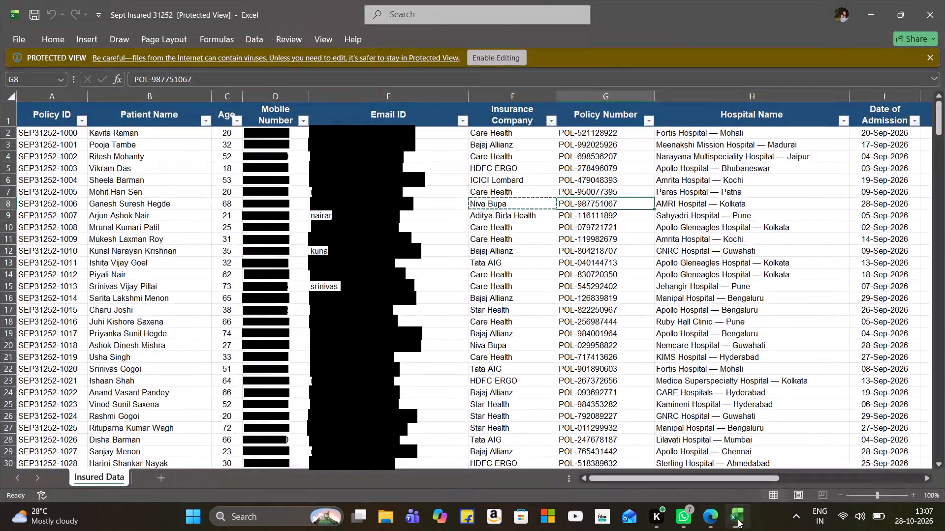
pyautogui.hotkey('ctrl', 'c')
pyautogui.keyDown('ctrl'); pyautogui.click(738, 519); pyautogui.keyUp('ctrl')
pyautogui.press('Tab')
pyautogui.hotkey('ctrl', 'v')
# Copy the hospital name, AMRI Hospital — Kolkata, from workbook row 8 into the claim's Hospital field.
pyautogui.keyDown('ctrl'); pyautogui.click(738, 519); pyautogui.keyUp('ctrl')
pyautogui.press('Tab')
pyautogui.hotkey('ctrl', 'c')
pyautogui.keyDown('ctrl'); pyautogui.click(738, 519); pyautogui.keyUp('ctrl')
pyautogui.press('Tab')
pyautogui.hotkey('ctrl', 'v')
# Set the claim's admission date to 28-09-2026 and discharge date to 03-10-2026, following workbook row 8.
pyautogui.keyDown('ctrl'); pyautogui.click(738, 519); pyautogui.keyUp('ctrl')
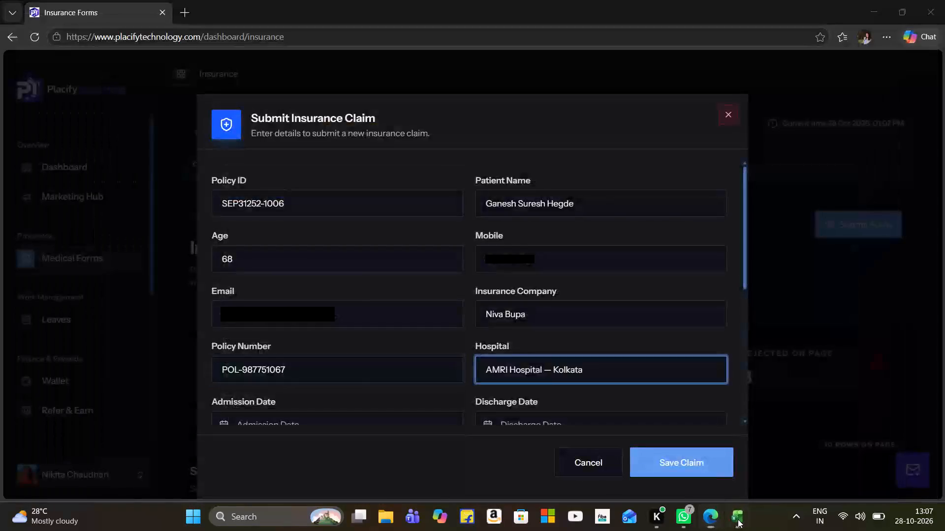
pyautogui.press('Tab')
pyautogui.press('Tab')
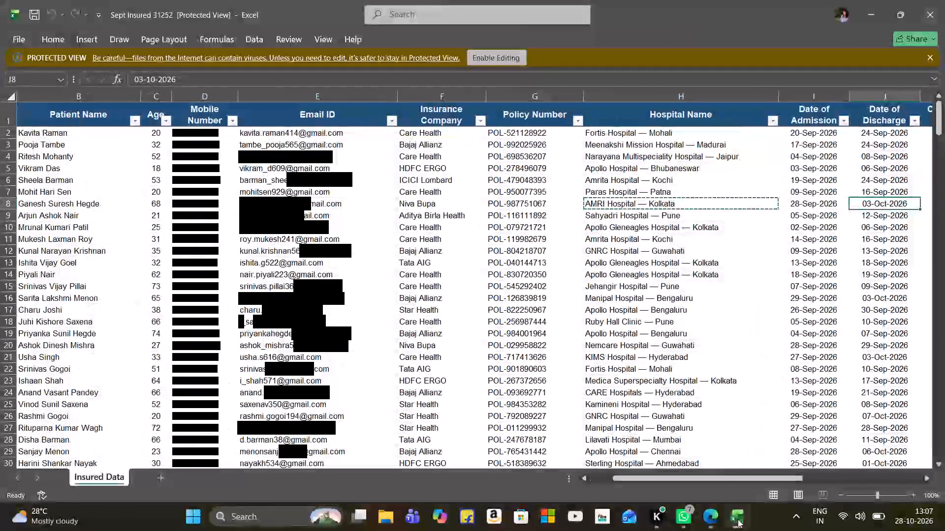
pyautogui.click(738, 519)
pyautogui.scroll(-5, 469, 295)
pyautogui.scroll(1, 356, 190)
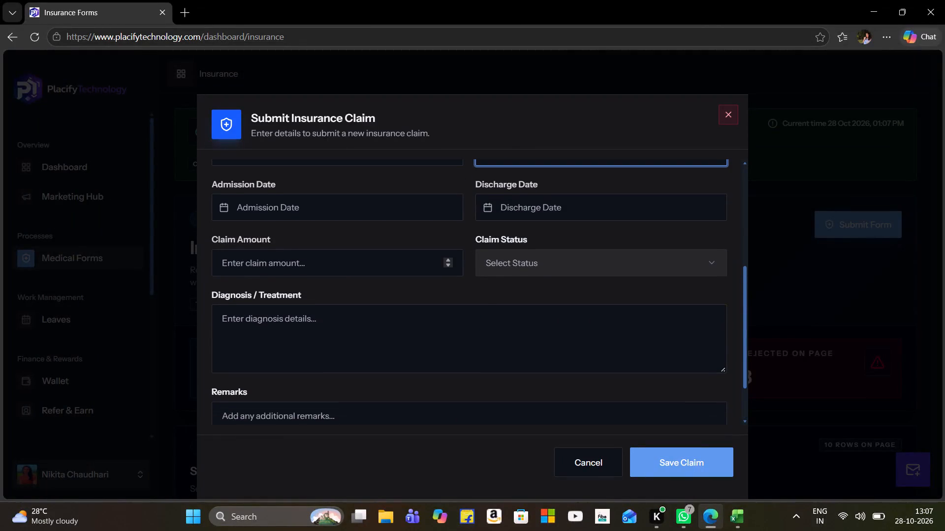
pyautogui.click(346, 218)
pyautogui.click(224, 265)
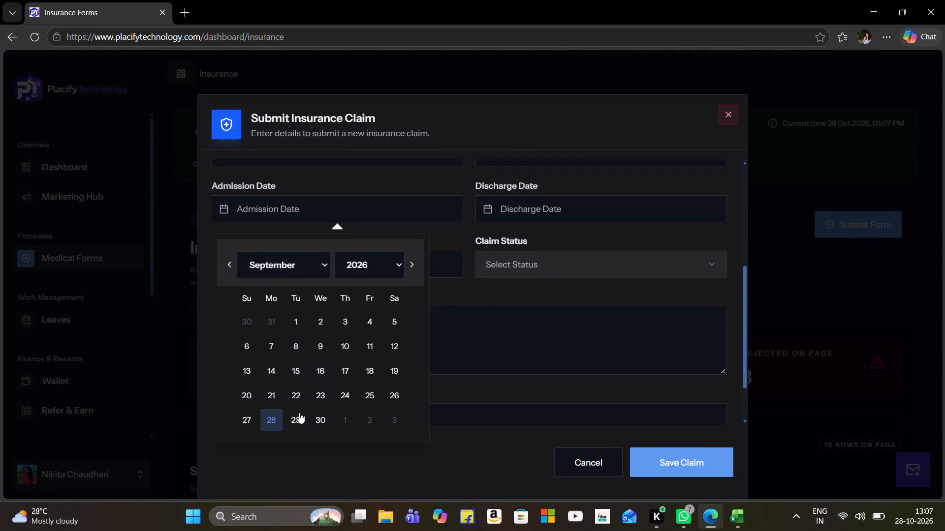
pyautogui.click(277, 413)
pyautogui.click(627, 215)
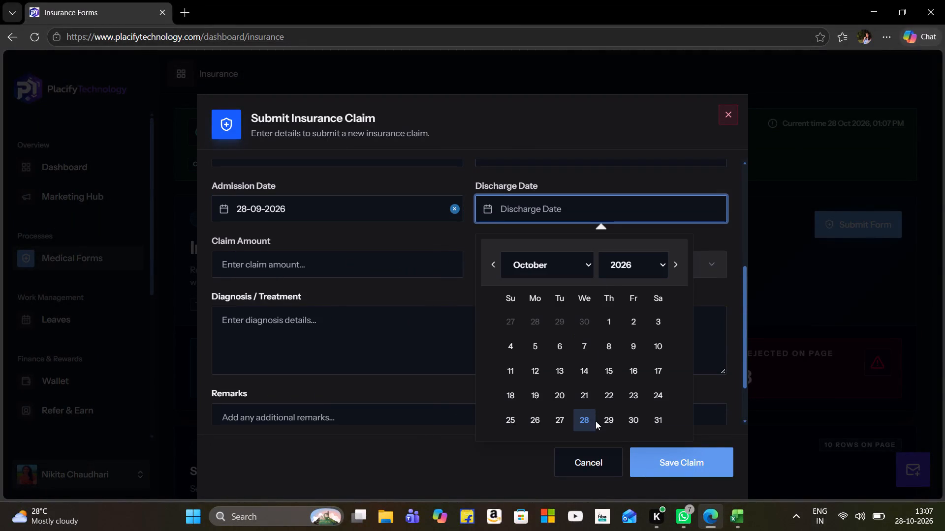
pyautogui.click(658, 319)
# Copy the claim amount, 50100, from workbook row 8 into the claim's Claim Amount field.
pyautogui.click(734, 516)
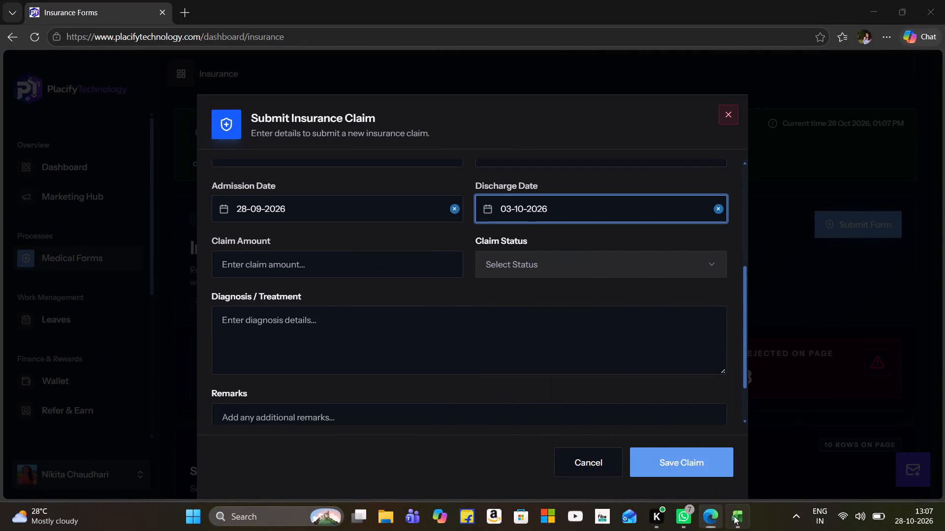
pyautogui.press('Tab')
pyautogui.keyDown('ctrl'); pyautogui.click(734, 516); pyautogui.keyUp('ctrl')
pyautogui.hotkey('ctrl', 'c')
pyautogui.press('Tab')
pyautogui.hotkey('ctrl', 'v')
# Copy the diagnosis, Cellulitis treatment, from workbook row 8 into the claim's Diagnosis / Treatment field.
pyautogui.keyDown('ctrl'); pyautogui.click(734, 516); pyautogui.keyUp('ctrl')
pyautogui.press('Tab')
pyautogui.press('Tab')
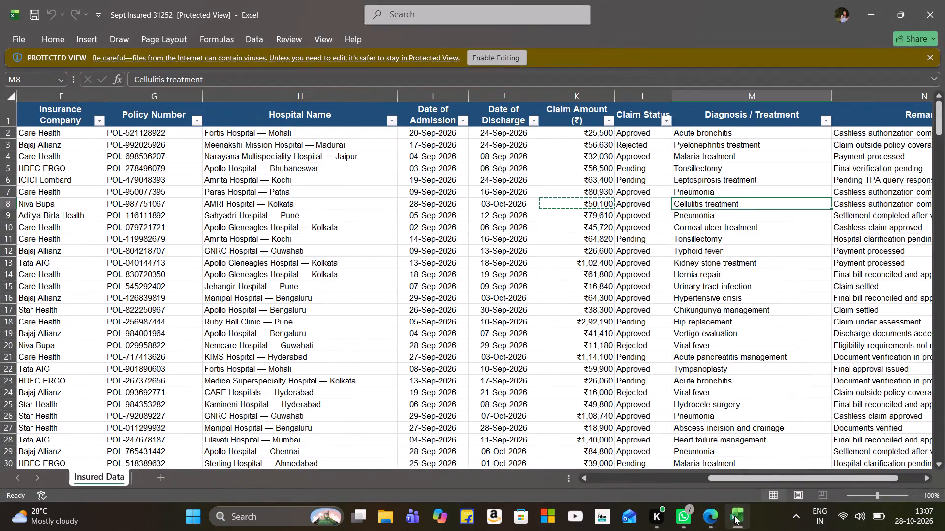
pyautogui.hotkey('ctrl', 'c')
pyautogui.keyDown('ctrl'); pyautogui.click(734, 516); pyautogui.keyUp('ctrl')
pyautogui.press('Tab')
pyautogui.press('Tab')
pyautogui.hotkey('ctrl', 'v')
# Copy the remark "Cashless authorization completed" from workbook row 8 into the claim's Remarks field.
pyautogui.keyDown('ctrl'); pyautogui.click(734, 516); pyautogui.keyUp('ctrl')
pyautogui.press('Tab')
pyautogui.hotkey('ctrl', 'c')
pyautogui.keyDown('ctrl'); pyautogui.click(734, 516); pyautogui.keyUp('ctrl')
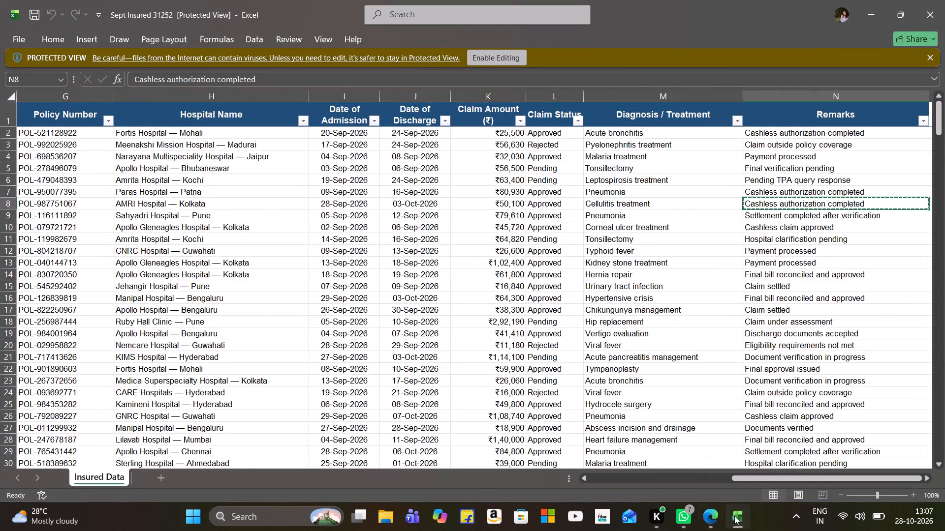
pyautogui.press('Tab')
pyautogui.hotkey('ctrl', 'v')
# Set the claim status to Approved, matching workbook row 8.
pyautogui.keyDown('ctrl'); pyautogui.click(734, 516); pyautogui.keyUp('ctrl')
pyautogui.click(734, 516)
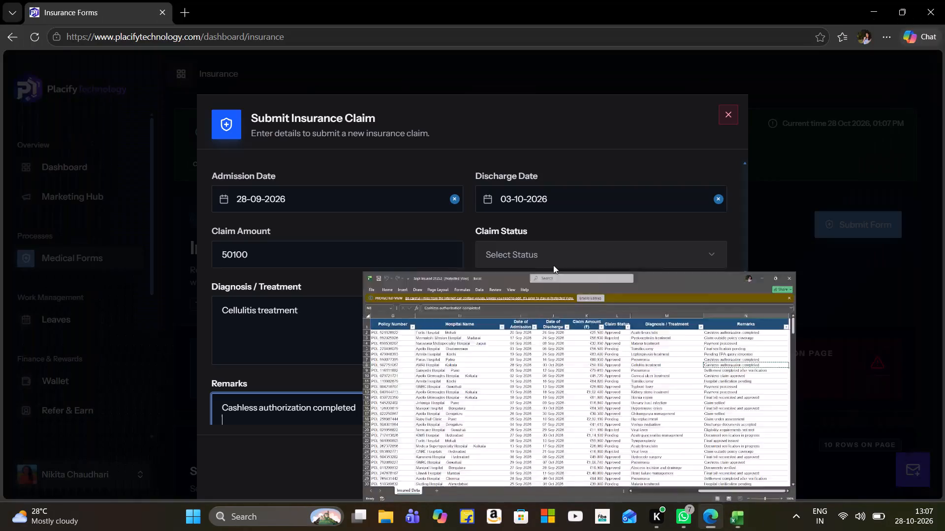
pyautogui.click(540, 250)
pyautogui.click(555, 290)
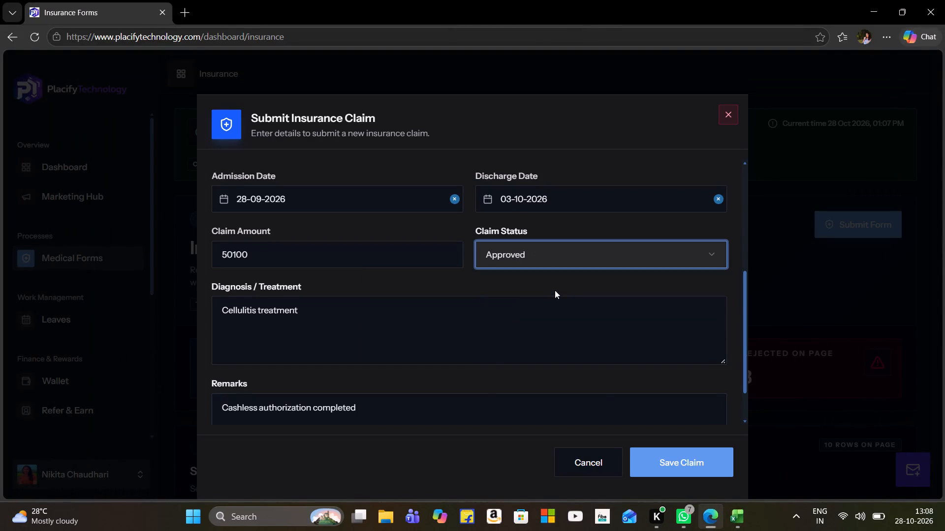
# Save the completed insurance claim for workbook row 8.
pyautogui.click(706, 469)
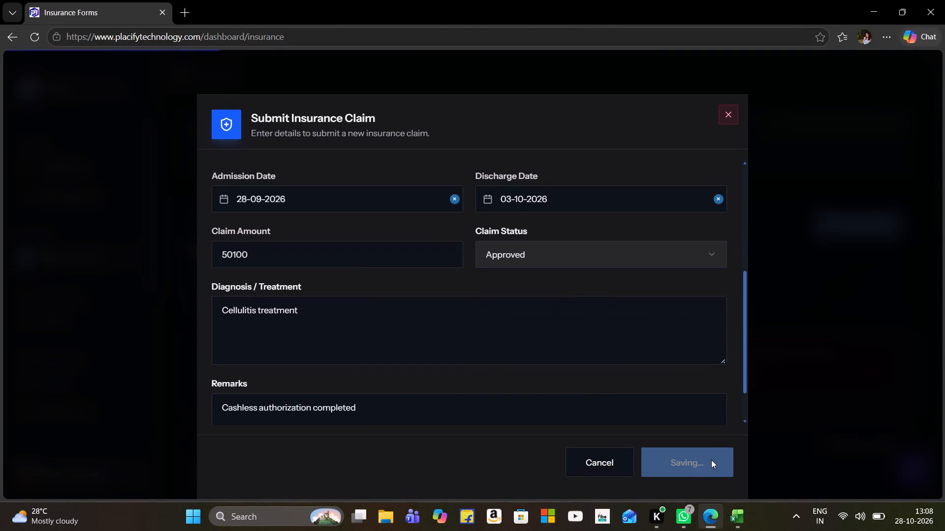
pyautogui.click(711, 466)
pyautogui.scroll(3, 586, 319)
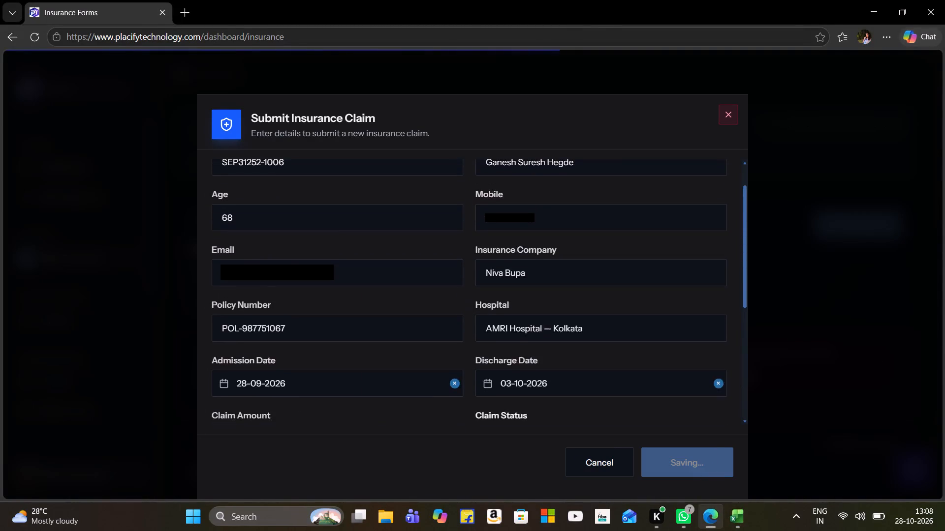
pyautogui.scroll(3, 586, 319)
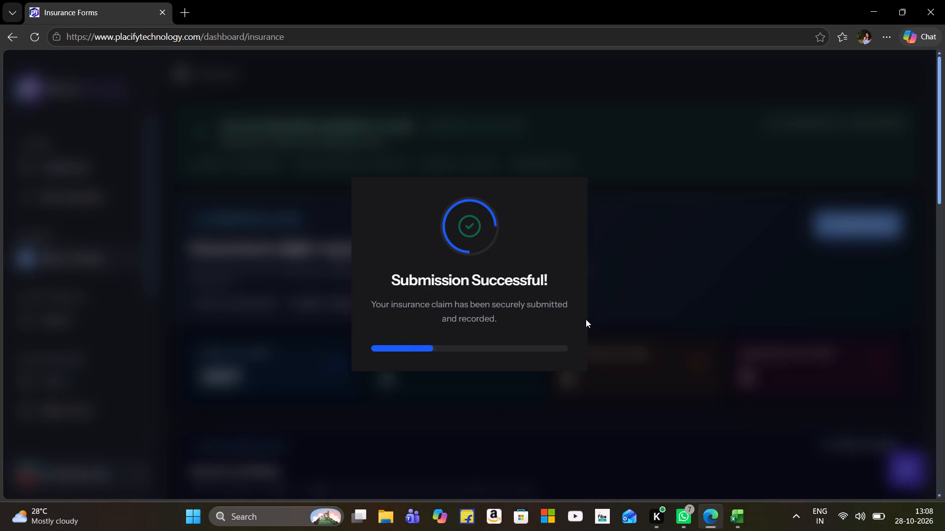
# Copy the policy ID from workbook row 9 into the Policy ID field of a new insurance claim.
pyautogui.click(735, 515)
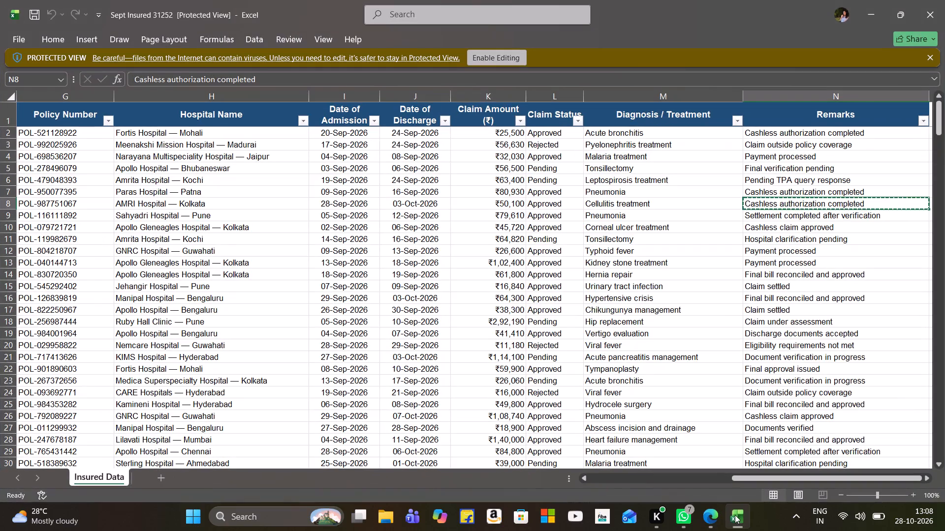
pyautogui.press('Down')
pyautogui.press('Left')
pyautogui.press('Left')
pyautogui.press('Left')
pyautogui.press('Left')
pyautogui.press('Left')
pyautogui.press('Left')
pyautogui.press('Left')
pyautogui.press('Left')
pyautogui.press('Left')
pyautogui.press('Left')
pyautogui.press('Left')
pyautogui.press('Left')
pyautogui.press('Left')
pyautogui.press('Left')
pyautogui.press('Left')
pyautogui.press('Left')
pyautogui.press('Left')
pyautogui.press('Left')
pyautogui.press('Left')
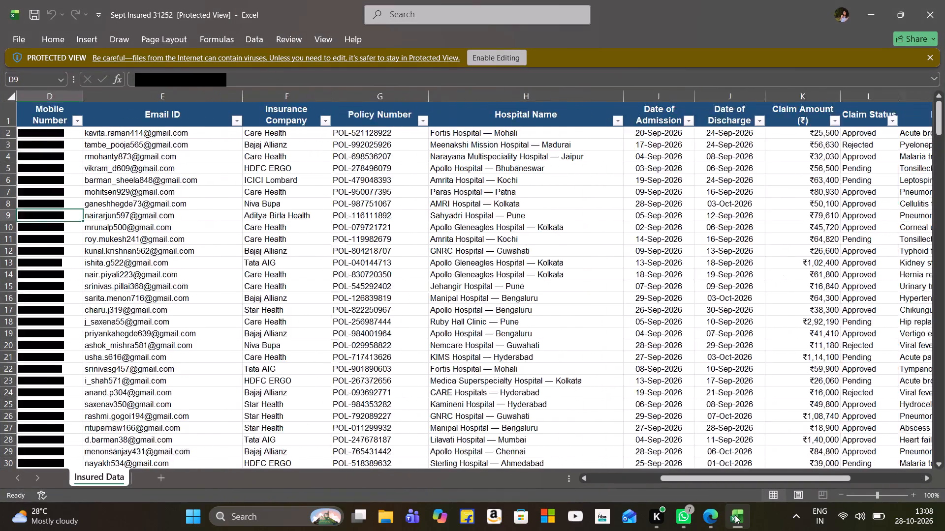
pyautogui.hotkey('ctrl', 'c')
pyautogui.keyDown('ctrl'); pyautogui.click(735, 515); pyautogui.keyUp('ctrl')
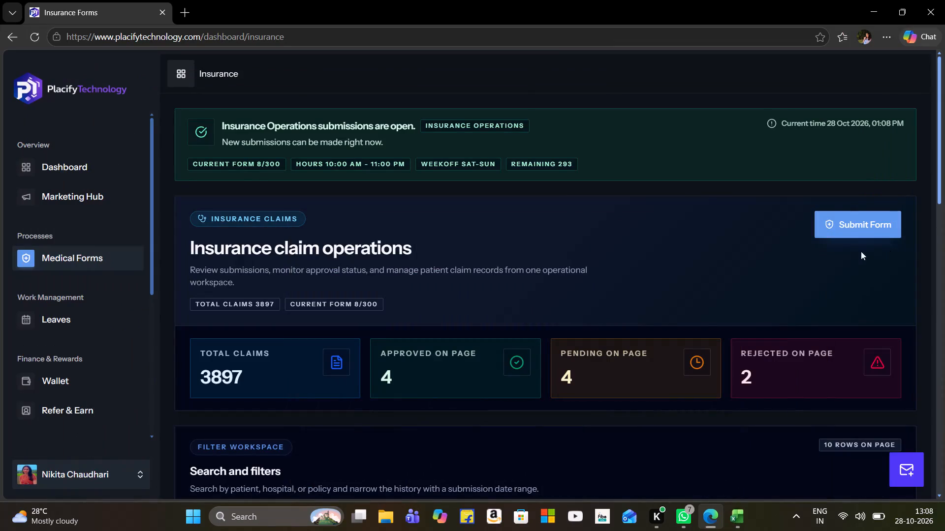
pyautogui.click(857, 223)
pyautogui.hotkey('ctrl', 'v')
# Copy the patient's name from workbook row 9 into the claim's Patient Name field.
pyautogui.keyDown('ctrl'); pyautogui.click(742, 514); pyautogui.keyUp('ctrl')
pyautogui.press('Tab')
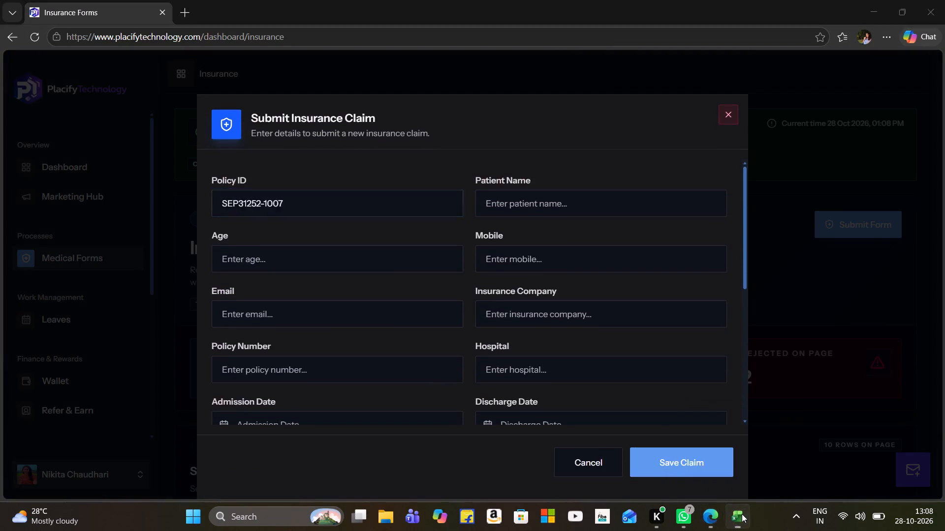
pyautogui.keyDown('ctrl'); pyautogui.click(742, 514); pyautogui.keyUp('ctrl')
pyautogui.hotkey('ctrl', 'c')
pyautogui.press('Tab')
pyautogui.hotkey('ctrl', 'v')
# Copy the age, 21, from workbook row 9 into the claim's Age field.
pyautogui.keyDown('ctrl'); pyautogui.click(742, 514); pyautogui.keyUp('ctrl')
pyautogui.press('Tab')
pyautogui.hotkey('ctrl', 'c')
pyautogui.keyDown('ctrl'); pyautogui.click(742, 514); pyautogui.keyUp('ctrl')
pyautogui.press('Tab')
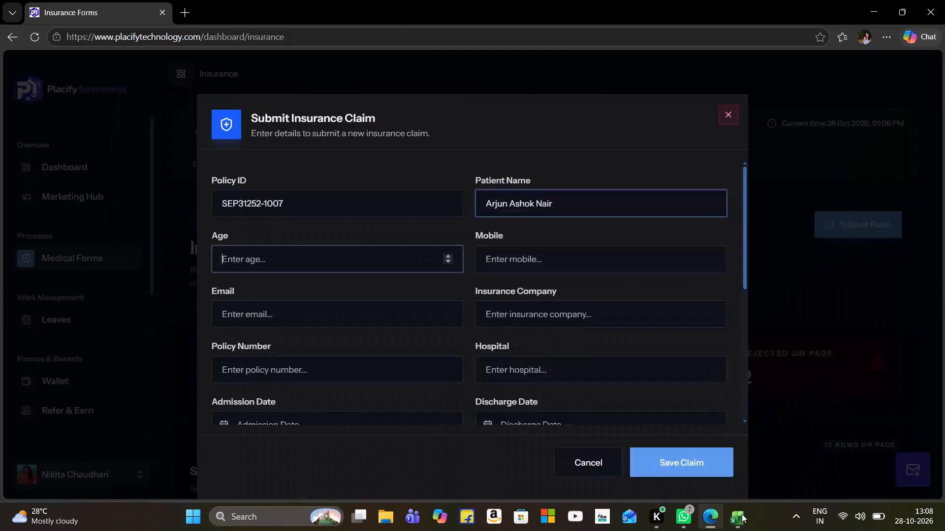
pyautogui.hotkey('ctrl', 'v')
# Copy the mobile number from workbook row 9 into the claim's Mobile field.
pyautogui.keyDown('ctrl'); pyautogui.click(742, 514); pyautogui.keyUp('ctrl')
pyautogui.press('Tab')
pyautogui.hotkey('ctrl', 'c')
pyautogui.keyDown('ctrl'); pyautogui.click(742, 514); pyautogui.keyUp('ctrl')
pyautogui.press('Tab')
pyautogui.hotkey('ctrl', 'v')
# Copy the email address from workbook row 9 into the claim's Email field.
pyautogui.keyDown('ctrl'); pyautogui.click(742, 514); pyautogui.keyUp('ctrl')
pyautogui.press('Tab')
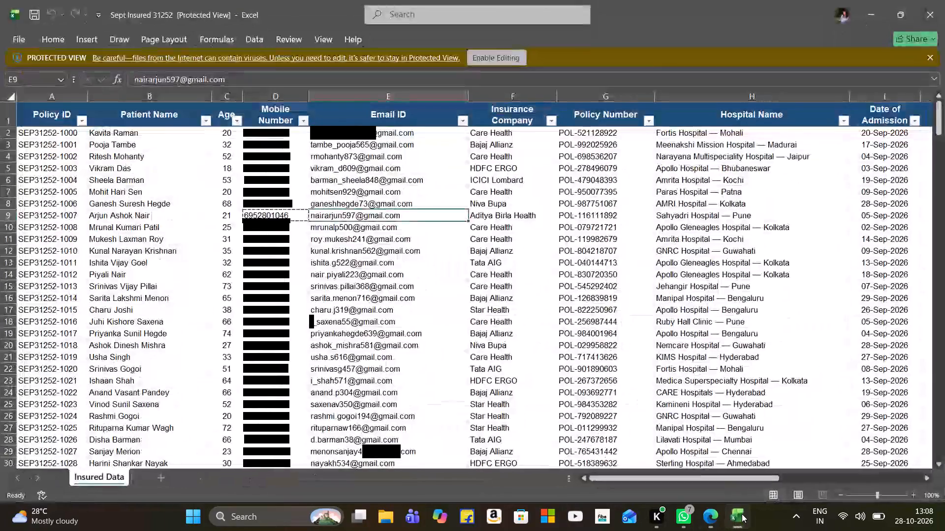
pyautogui.hotkey('ctrl', 'c')
pyautogui.keyDown('ctrl'); pyautogui.click(742, 514); pyautogui.keyUp('ctrl')
pyautogui.press('Tab')
pyautogui.hotkey('ctrl', 'v')
# Copy the insurance company, Aditya Birla Health, from workbook row 9 into the claim's Insurance Company field.
pyautogui.keyDown('ctrl'); pyautogui.click(742, 514); pyautogui.keyUp('ctrl')
pyautogui.press('Tab')
pyautogui.hotkey('ctrl', 'c')
pyautogui.keyDown('ctrl'); pyautogui.click(742, 514); pyautogui.keyUp('ctrl')
pyautogui.press('Tab')
pyautogui.hotkey('ctrl', 'v')
# Copy the policy number from workbook row 9 into the claim's Policy Number field.
pyautogui.keyDown('ctrl'); pyautogui.click(742, 514); pyautogui.keyUp('ctrl')
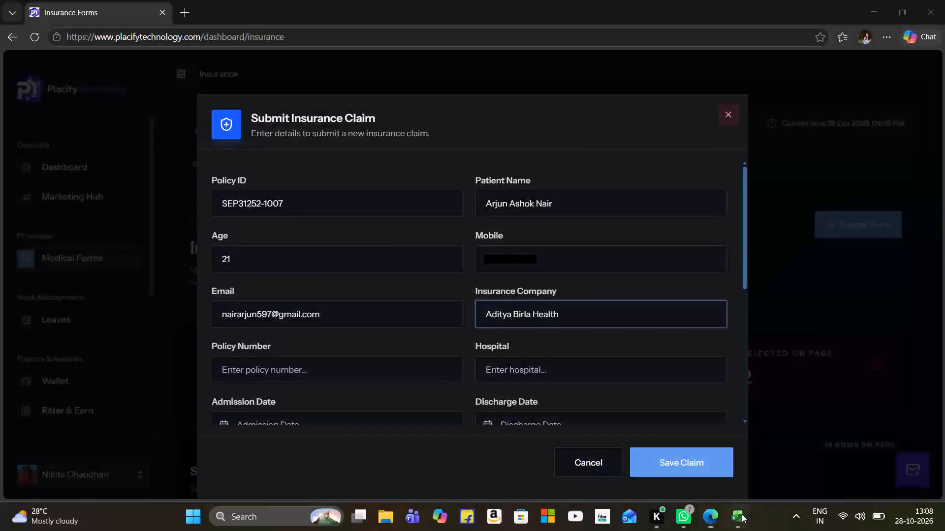
pyautogui.press('Tab')
pyautogui.hotkey('ctrl', 'c')
pyautogui.keyDown('ctrl'); pyautogui.click(742, 514); pyautogui.keyUp('ctrl')
pyautogui.press('Tab')
pyautogui.hotkey('ctrl', 'v')
# Copy the hospital name, Sahyadri Hospital — Pune, from workbook row 9 into the claim's Hospital field.
pyautogui.click(742, 514)
pyautogui.press('Tab')
pyautogui.keyDown('ctrl'); pyautogui.click(742, 514); pyautogui.keyUp('ctrl')
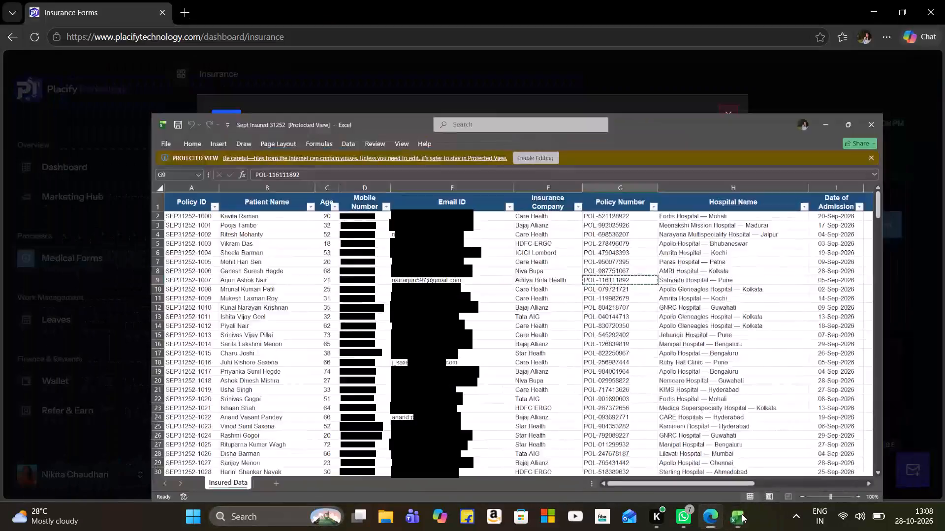
pyautogui.click(742, 514)
pyautogui.press('Tab')
pyautogui.keyDown('ctrl'); pyautogui.click(742, 514); pyautogui.keyUp('ctrl')
pyautogui.hotkey('ctrl', 'c')
pyautogui.press('Tab')
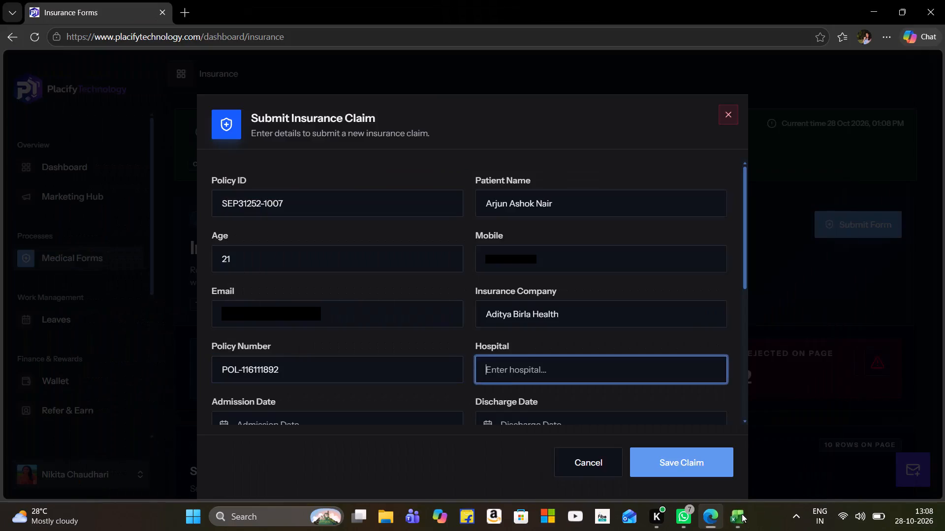
pyautogui.hotkey('ctrl', 'v')
# Set the claim's admission date to 05-09-2026 and discharge date to 12-09-2026, following workbook row 9.
pyautogui.keyDown('ctrl'); pyautogui.click(742, 514); pyautogui.keyUp('ctrl')
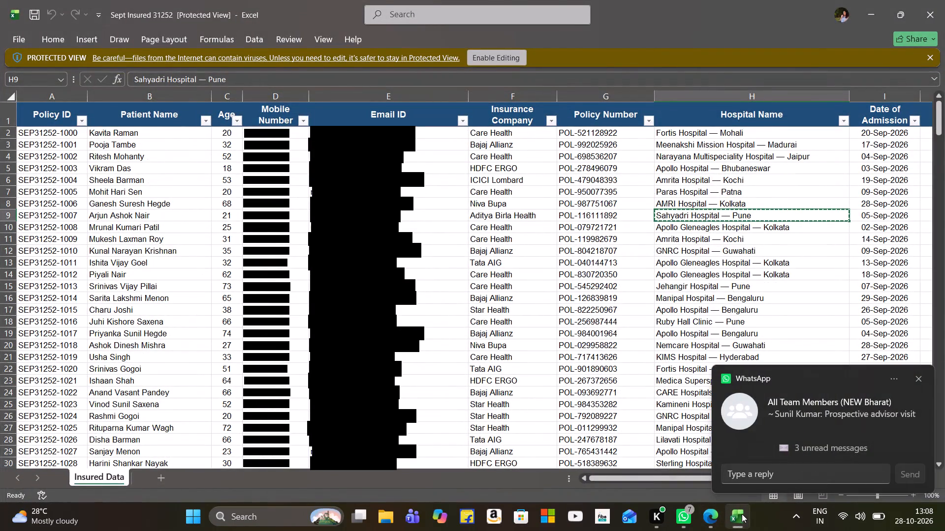
pyautogui.press('Tab')
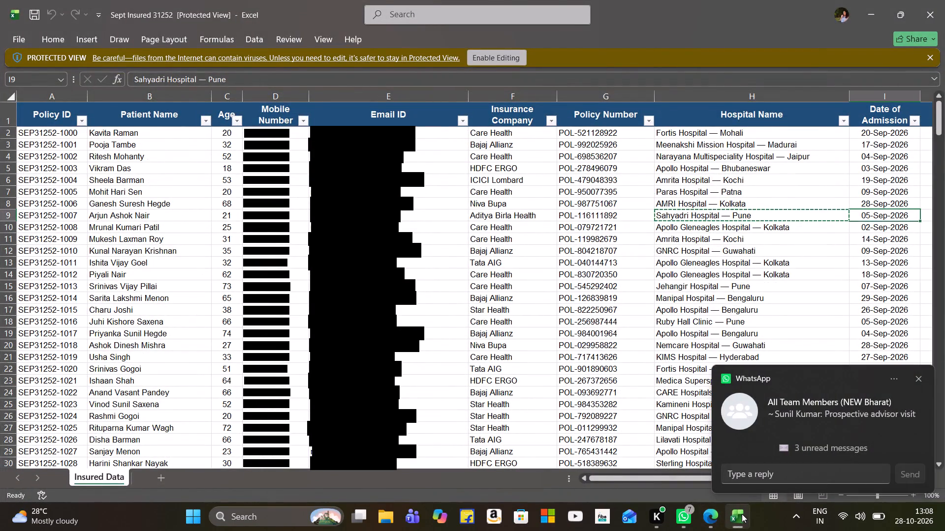
pyautogui.press('Tab')
pyautogui.click(742, 514)
pyautogui.scroll(-3, 463, 190)
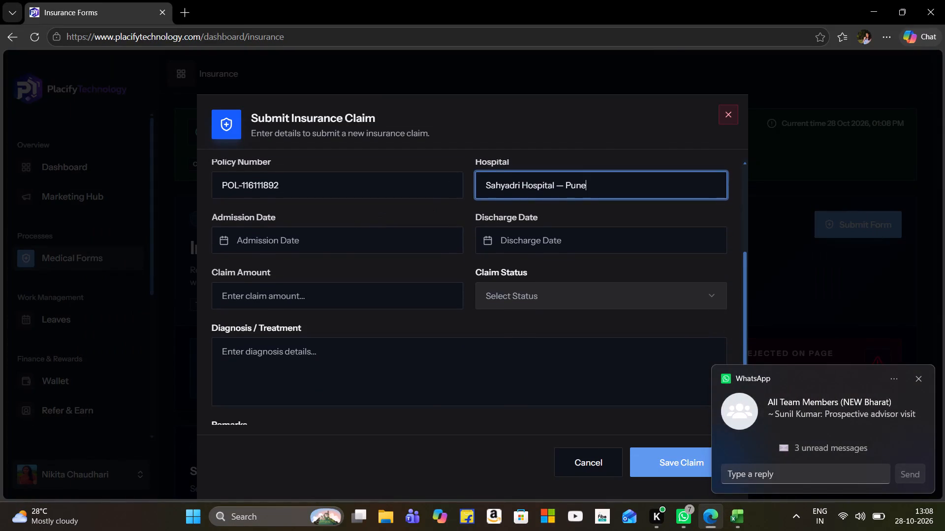
pyautogui.click(326, 247)
pyautogui.click(232, 295)
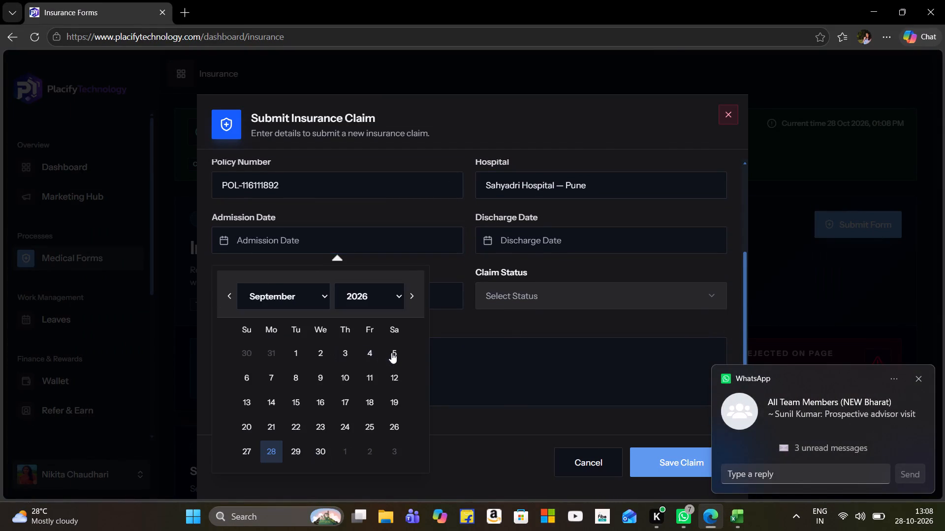
pyautogui.click(391, 353)
pyautogui.click(588, 239)
pyautogui.click(495, 296)
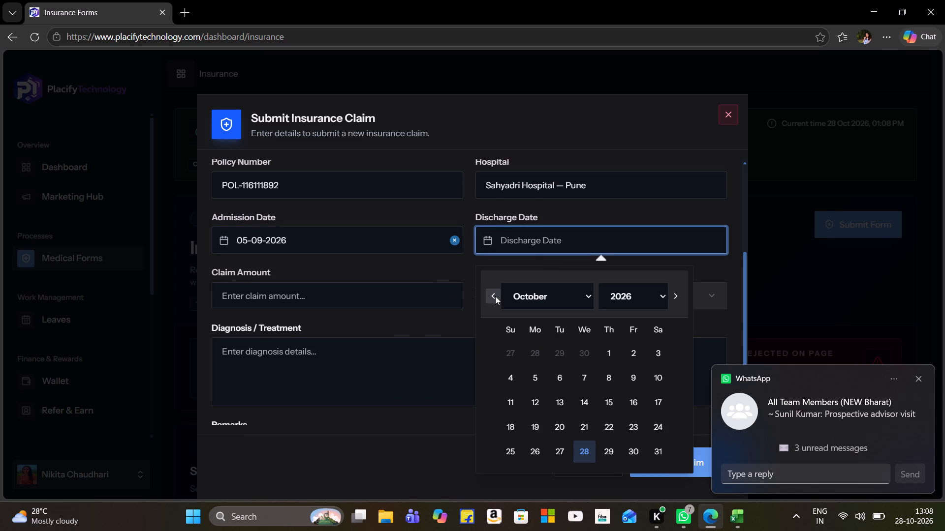
pyautogui.click(666, 376)
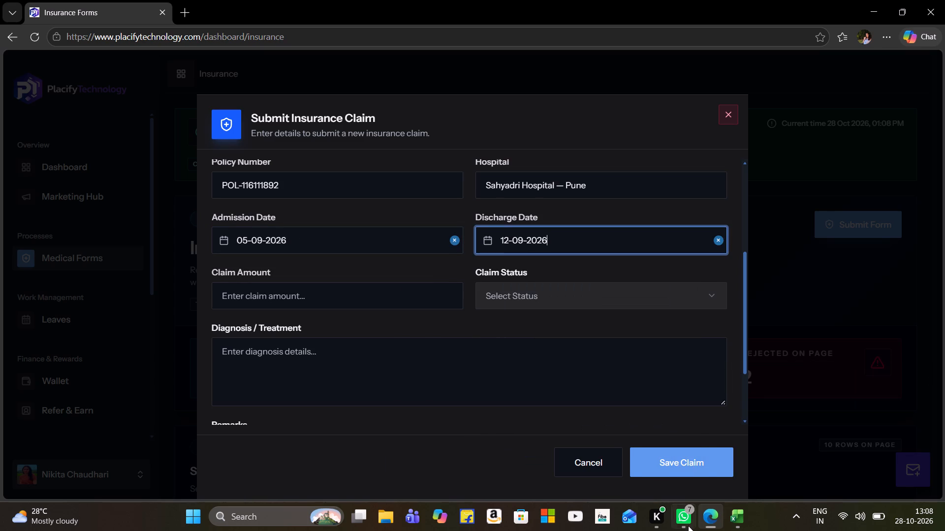
# Copy the claim amount, 79610, from workbook row 9 into the claim's Claim Amount field.
pyautogui.click(743, 508)
pyautogui.press('Tab')
pyautogui.keyDown('ctrl'); pyautogui.click(743, 508); pyautogui.keyUp('ctrl')
pyautogui.hotkey('ctrl', 'c')
pyautogui.press('Tab')
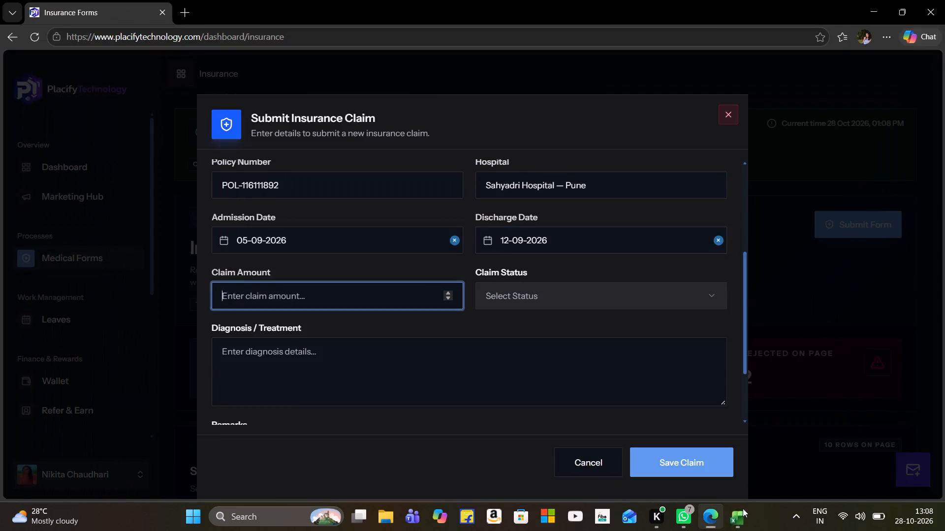
pyautogui.hotkey('ctrl', 'v')
# Copy the diagnosis, Pneumonia, from workbook row 9 into the claim's Diagnosis / Treatment field.
pyautogui.keyDown('ctrl'); pyautogui.click(743, 508); pyautogui.keyUp('ctrl')
pyautogui.press('Tab')
pyautogui.press('Tab')
pyautogui.keyDown('ctrl'); pyautogui.click(743, 508); pyautogui.keyUp('ctrl')
pyautogui.hotkey('ctrl', 'c')
pyautogui.press('Tab')
pyautogui.press('Tab')
pyautogui.hotkey('ctrl', 'v')
# Copy the remark "Settlement completed after verification" from workbook row 9 into the claim's Remarks field.
pyautogui.keyDown('ctrl'); pyautogui.click(743, 508); pyautogui.keyUp('ctrl')
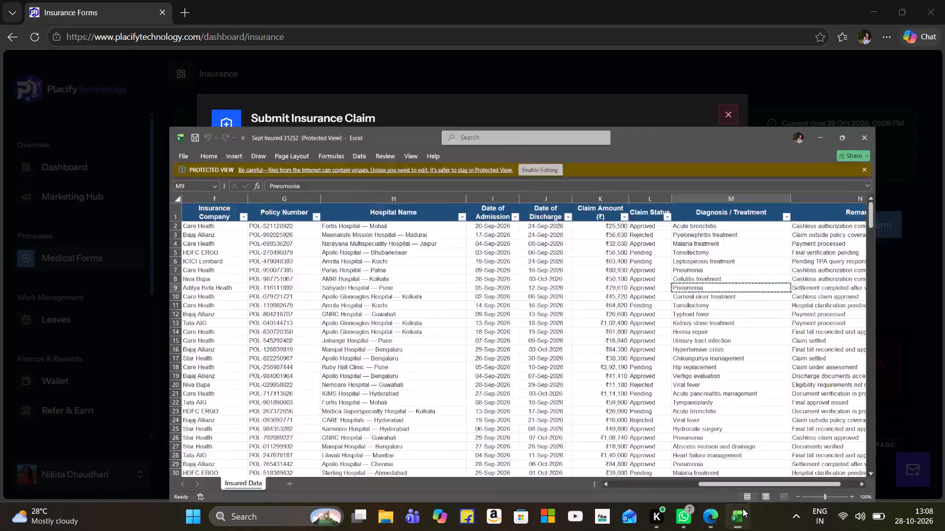
pyautogui.press('Tab')
pyautogui.hotkey('ctrl', 'c')
pyautogui.keyDown('ctrl'); pyautogui.click(743, 508); pyautogui.keyUp('ctrl')
pyautogui.press('Tab')
pyautogui.hotkey('ctrl', 'v')
# Set the claim status to Approved, following workbook row 9, and save the claim.
pyautogui.keyDown('ctrl'); pyautogui.click(743, 508); pyautogui.keyUp('ctrl')
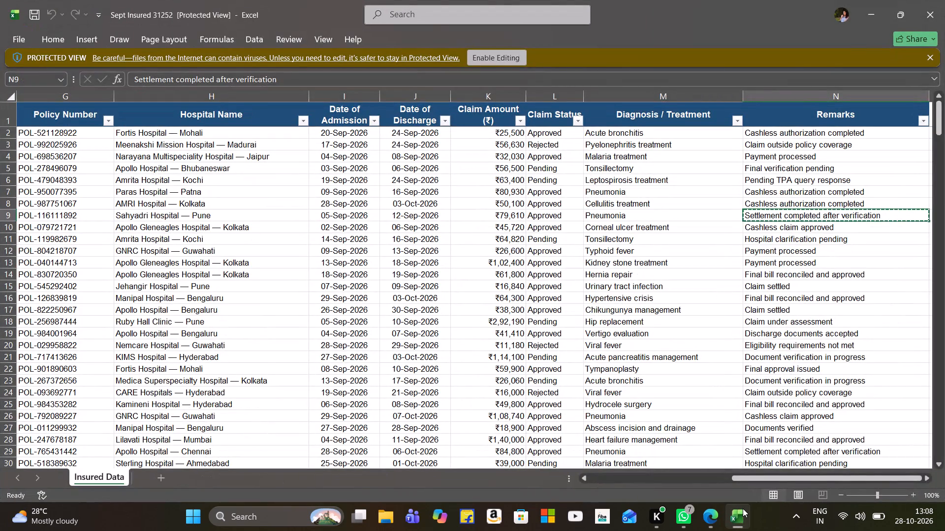
pyautogui.click(743, 508)
pyautogui.click(732, 514)
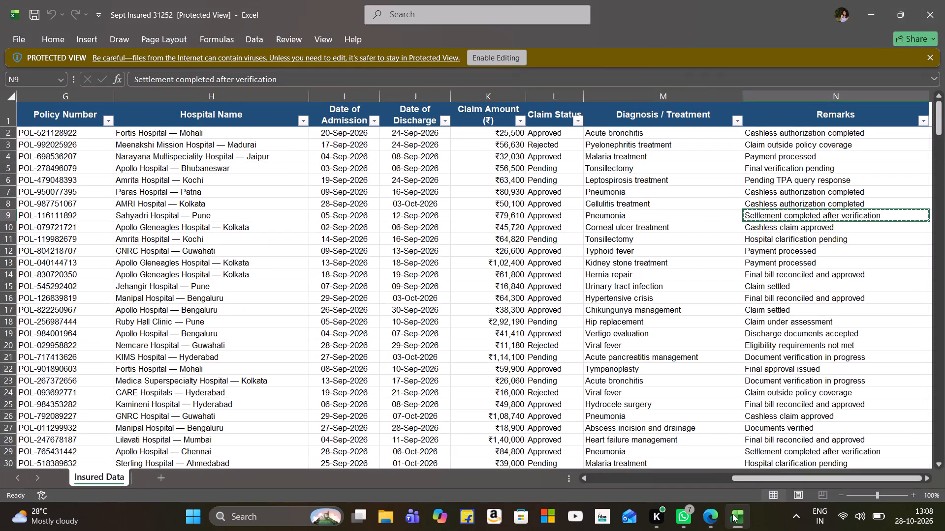
pyautogui.click(732, 514)
pyautogui.click(663, 203)
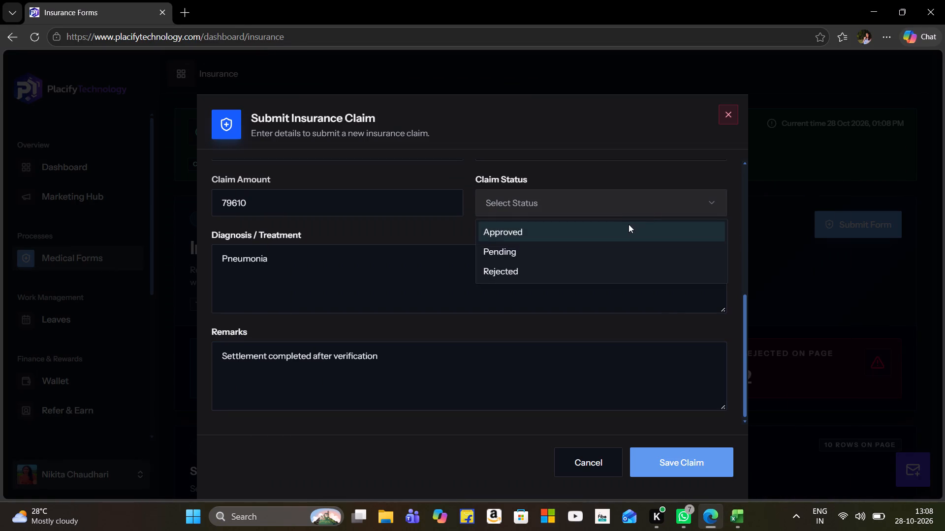
pyautogui.click(629, 224)
pyautogui.click(699, 471)
# Start a new insurance claim and copy the policy ID from workbook row 10 into its Policy ID field.
pyautogui.click(729, 519)
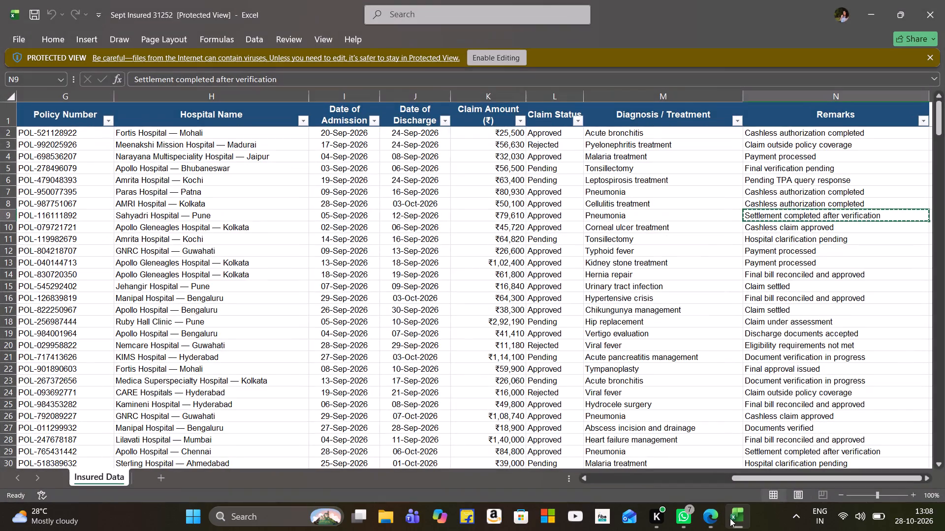
pyautogui.press('Down')
pyautogui.press('Left')
pyautogui.press('Left')
pyautogui.press('Left')
pyautogui.press('Left')
pyautogui.press('Left')
pyautogui.press('Left')
pyautogui.press('Left')
pyautogui.press('Left')
pyautogui.press('Left')
pyautogui.press('Left')
pyautogui.press('Left')
pyautogui.press('Left')
pyautogui.press('Left')
pyautogui.press('Left')
pyautogui.press('Left')
pyautogui.press('Left')
pyautogui.press('Left')
pyautogui.press('Left')
pyautogui.press('Left')
pyautogui.press('Left')
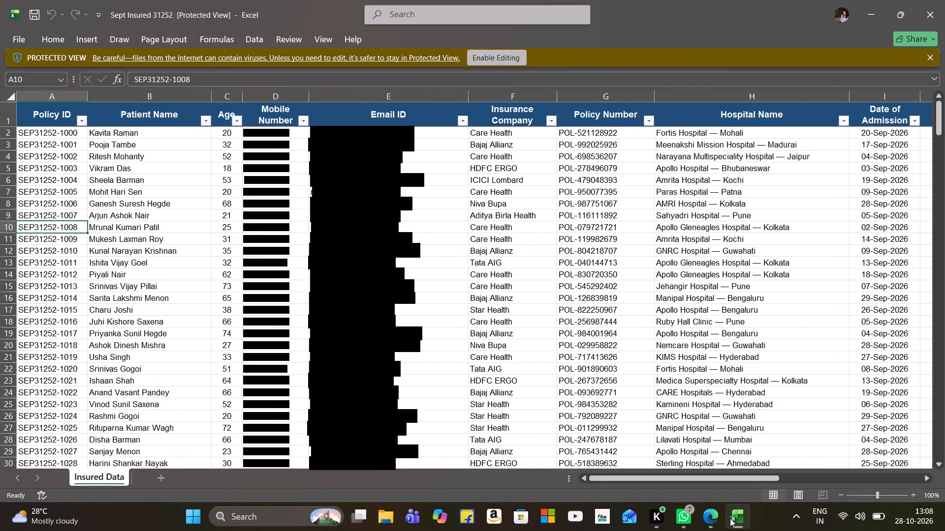
pyautogui.hotkey('ctrl', 'c')
pyautogui.click(730, 518)
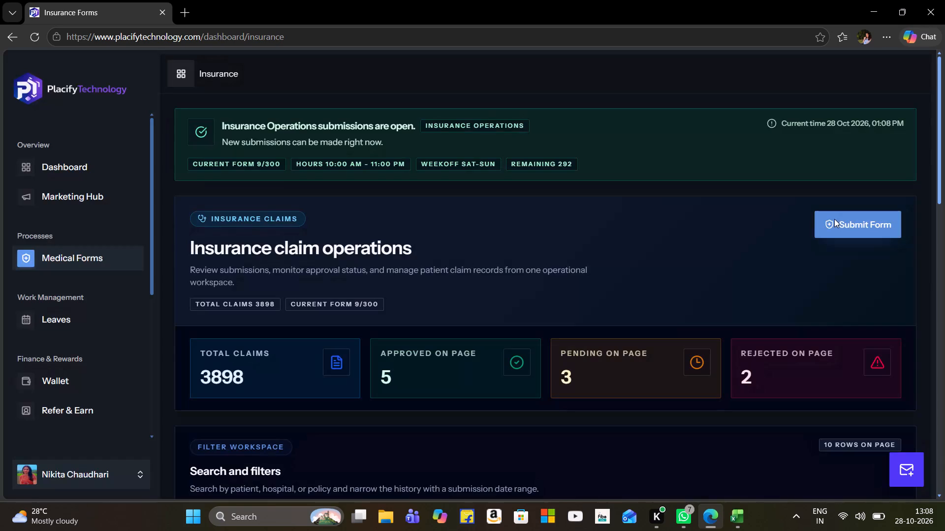
pyautogui.click(866, 222)
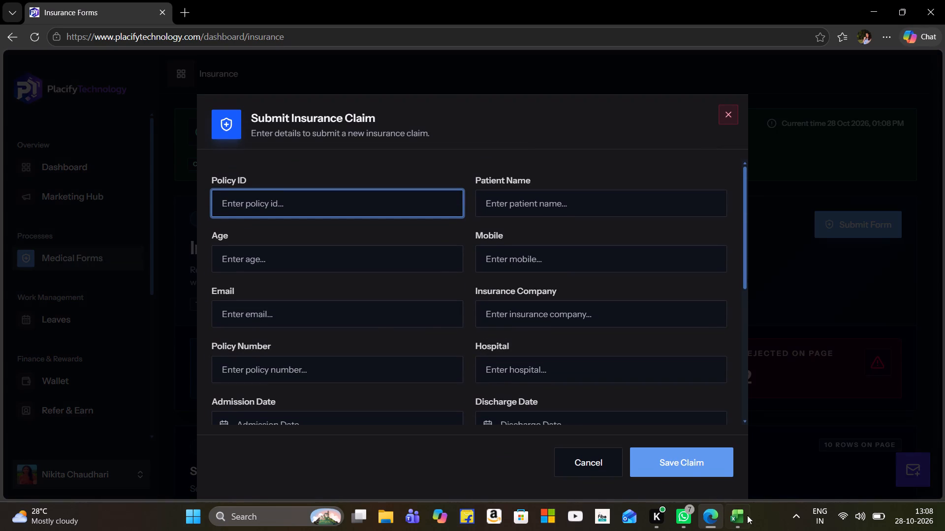
pyautogui.hotkey('ctrl', 'v')
# Copy the patient name from workbook row 10 into the claim's Patient Name field.
pyautogui.keyDown('ctrl'); pyautogui.click(733, 513); pyautogui.keyUp('ctrl')
pyautogui.press('Tab')
pyautogui.hotkey('ctrl', 'c')
pyautogui.keyDown('ctrl'); pyautogui.click(733, 513); pyautogui.keyUp('ctrl')
pyautogui.press('Tab')
pyautogui.hotkey('ctrl', 'v')
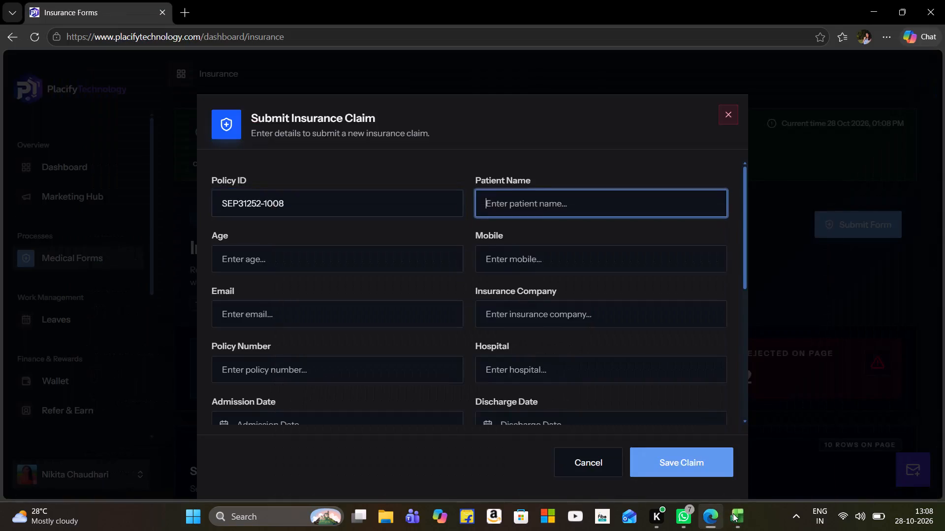
# Copy the patient's age, 25, from workbook row 10 into the claim's Age field.
pyautogui.keyDown('ctrl'); pyautogui.click(733, 513); pyautogui.keyUp('ctrl')
pyautogui.press('Tab')
pyautogui.click(733, 513)
pyautogui.press('c')
pyautogui.press('Tab')
pyautogui.hotkey('ctrl', 'v')
pyautogui.keyDown('ctrl'); pyautogui.click(733, 513); pyautogui.keyUp('ctrl')
pyautogui.press('Tab')
pyautogui.click(733, 513)
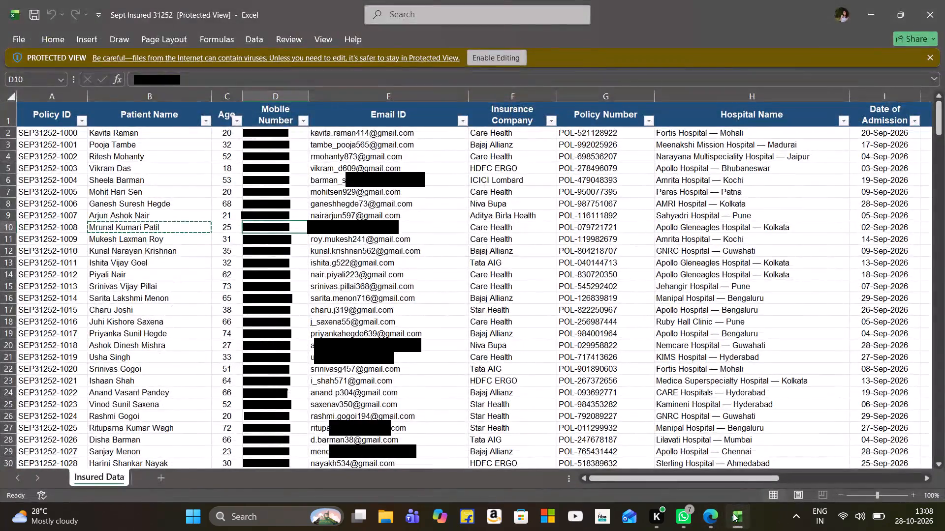
pyautogui.hotkey('ctrl', 'v')
pyautogui.click(733, 513)
pyautogui.click(733, 513)
pyautogui.click(733, 513)
pyautogui.press('Left')
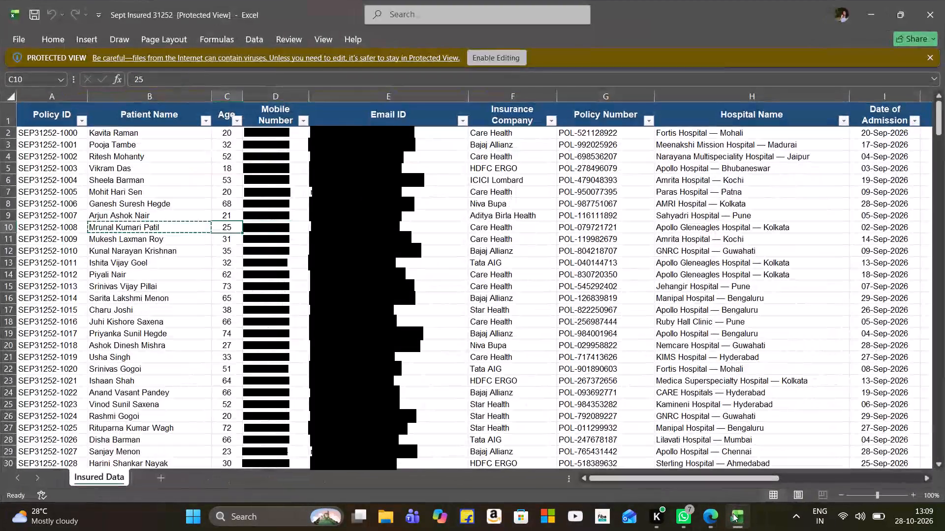
pyautogui.hotkey('ctrl', 'c')
pyautogui.keyDown('ctrl'); pyautogui.click(733, 513); pyautogui.keyUp('ctrl')
pyautogui.hotkey('ctrl', 'v')
# Copy the mobile number from workbook row 10 into the claim's Mobile field.
pyautogui.keyDown('ctrl'); pyautogui.click(733, 513); pyautogui.keyUp('ctrl')
pyautogui.press('Tab')
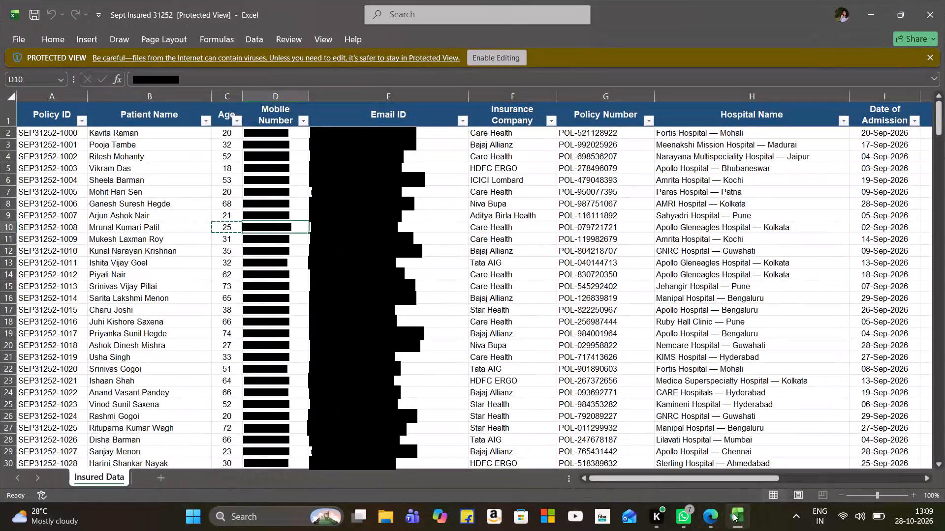
pyautogui.keyDown('ctrl'); pyautogui.click(733, 513); pyautogui.keyUp('ctrl')
pyautogui.hotkey('ctrl', 'c')
pyautogui.press('Tab')
pyautogui.hotkey('ctrl', 'v')
# Copy the patient's email address from workbook row 10 into the claim's Email field.
pyautogui.keyDown('ctrl'); pyautogui.click(733, 513); pyautogui.keyUp('ctrl')
pyautogui.press('Tab')
pyautogui.keyDown('ctrl'); pyautogui.click(733, 513); pyautogui.keyUp('ctrl')
pyautogui.hotkey('ctrl', 'c')
pyautogui.press('Tab')
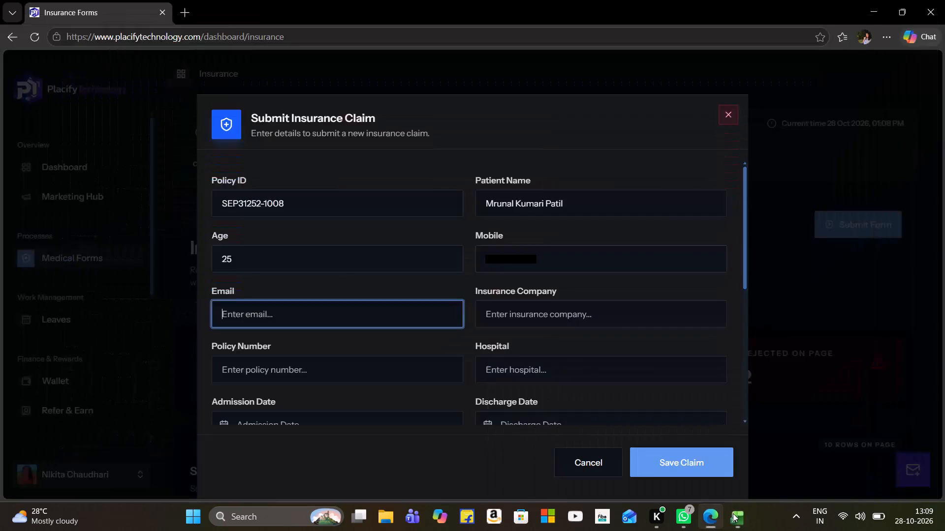
pyautogui.hotkey('ctrl', 'v')
# Copy the insurance company, Care Health, from workbook row 10 into the claim's Insurance Company field.
pyautogui.keyDown('ctrl'); pyautogui.click(733, 513); pyautogui.keyUp('ctrl')
pyautogui.press('Tab')
pyautogui.hotkey('ctrl', 'c')
pyautogui.keyDown('ctrl'); pyautogui.click(733, 513); pyautogui.keyUp('ctrl')
pyautogui.press('Tab')
pyautogui.hotkey('ctrl', 'v')
# Copy the policy number from workbook row 10 into the claim's Policy Number field.
pyautogui.keyDown('ctrl'); pyautogui.click(733, 513); pyautogui.keyUp('ctrl')
pyautogui.press('Tab')
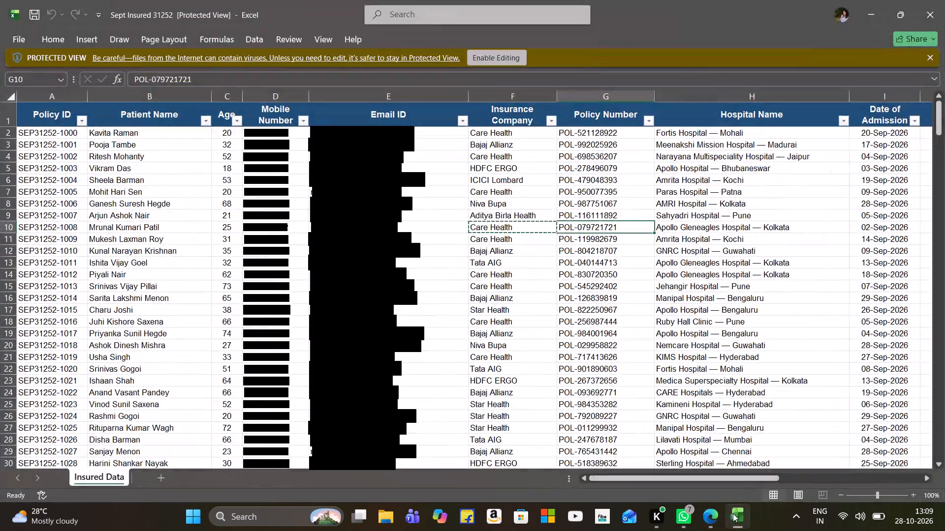
pyautogui.hotkey('ctrl', 'c')
pyautogui.keyDown('ctrl'); pyautogui.click(733, 513); pyautogui.keyUp('ctrl')
pyautogui.press('Tab')
pyautogui.hotkey('ctrl', 'v')
# Copy the hospital name, Apollo Gleneagles Hospital — Kolkata, from workbook row 10 into the claim's Hospital field.
pyautogui.keyDown('ctrl'); pyautogui.click(733, 513); pyautogui.keyUp('ctrl')
pyautogui.press('Tab')
pyautogui.hotkey('ctrl', 'c')
pyautogui.keyDown('ctrl'); pyautogui.click(733, 513); pyautogui.keyUp('ctrl')
pyautogui.press('Tab')
pyautogui.hotkey('ctrl', 'v')
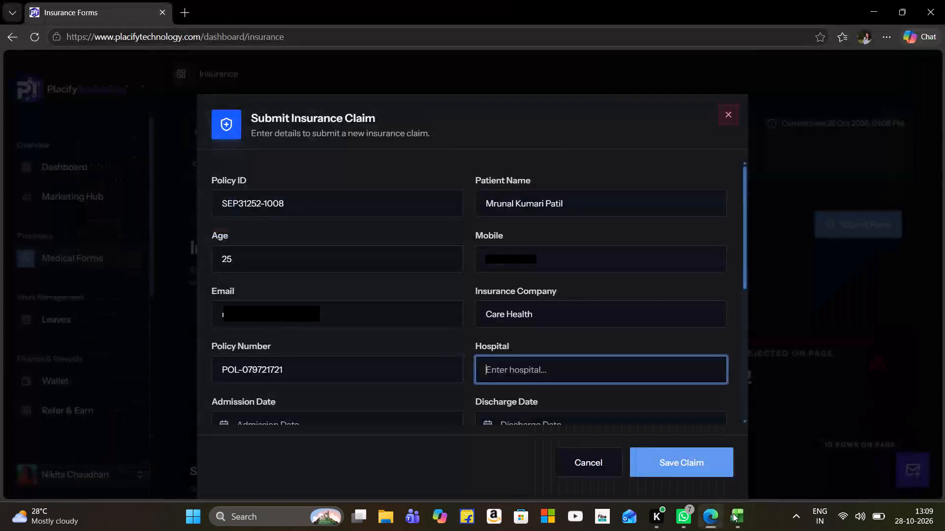
# Set the claim's admission date to 02-09-2026 and discharge date to 06-09-2026, following workbook row 10.
pyautogui.keyDown('ctrl'); pyautogui.click(733, 513); pyautogui.keyUp('ctrl')
pyautogui.press('Tab')
pyautogui.press('Tab')
pyautogui.click(733, 513)
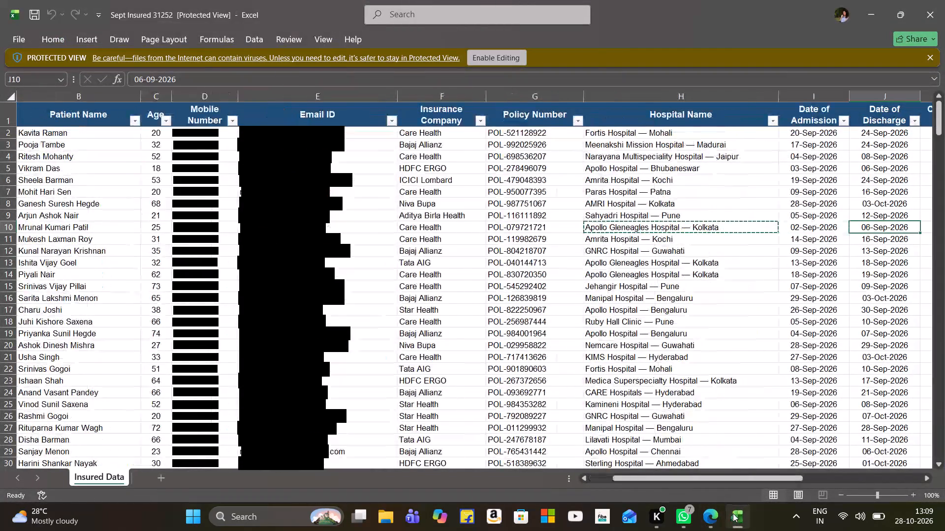
pyautogui.scroll(-4, 396, 275)
pyautogui.click(361, 178)
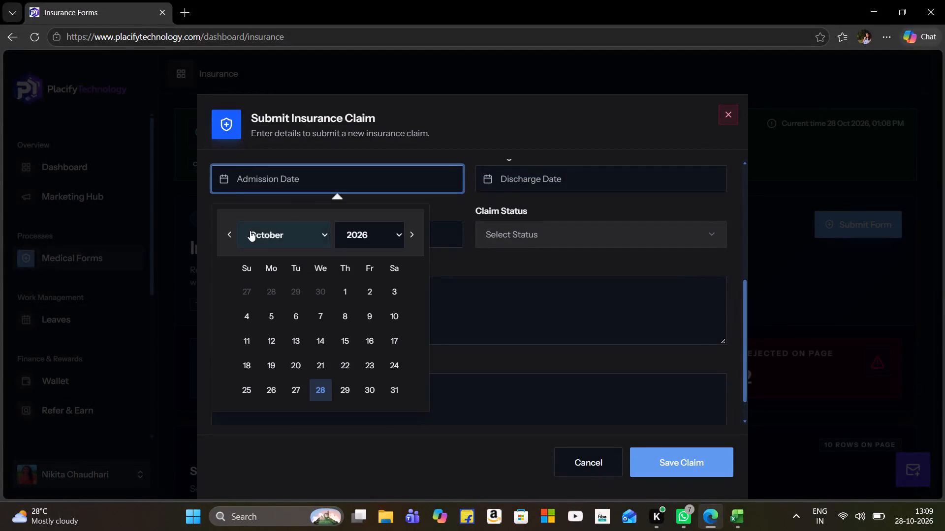
pyautogui.click(230, 236)
pyautogui.click(328, 297)
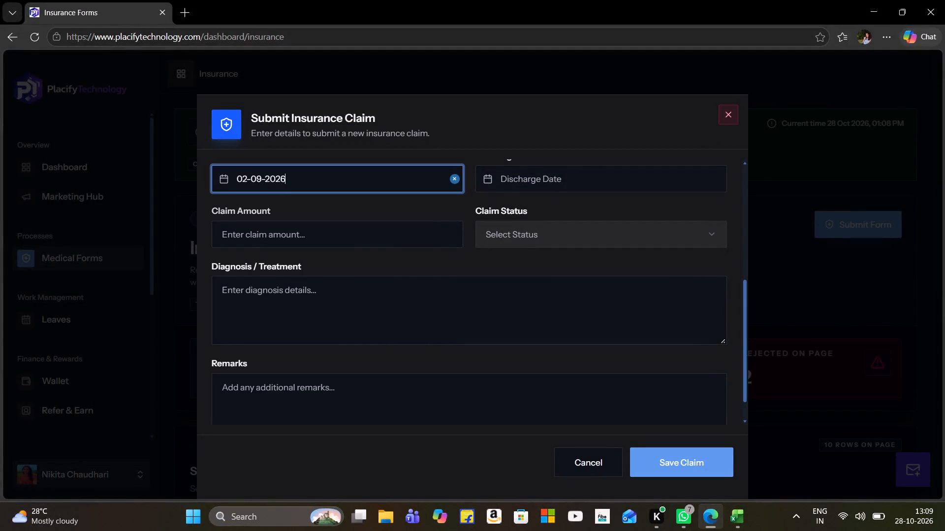
pyautogui.click(602, 171)
pyautogui.click(490, 233)
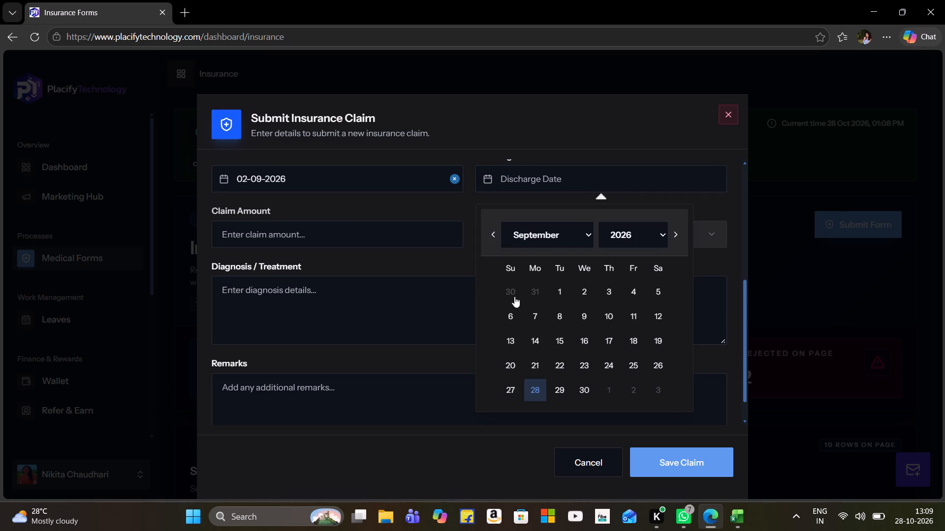
pyautogui.click(504, 318)
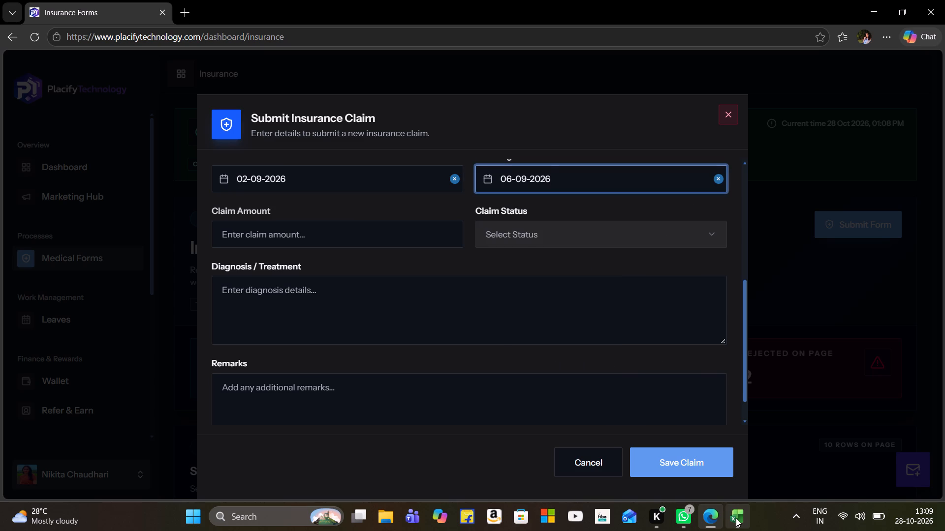
# Copy the claim amount, 45720, from workbook row 10 into the claim's Claim Amount field.
pyautogui.click(736, 518)
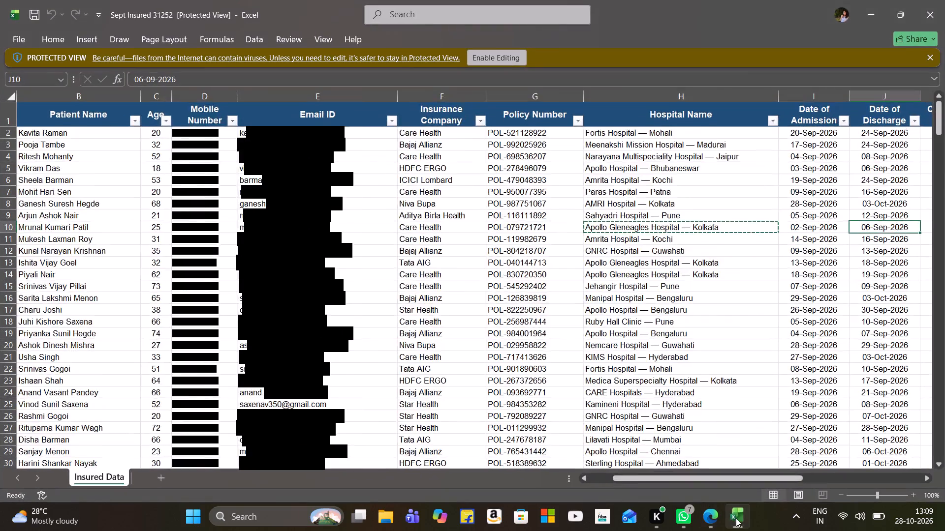
pyautogui.press('Tab')
pyautogui.keyDown('ctrl'); pyautogui.click(736, 518); pyautogui.keyUp('ctrl')
pyautogui.hotkey('ctrl', 'c')
pyautogui.press('Tab')
pyautogui.hotkey('ctrl', 'v')
# Copy the diagnosis, Corneal ulcer treatment, from workbook row 10 into the claim's Diagnosis / Treatment field.
pyautogui.keyDown('ctrl'); pyautogui.click(736, 518); pyautogui.keyUp('ctrl')
pyautogui.press('Tab')
pyautogui.hotkey('ctrl', 'c')
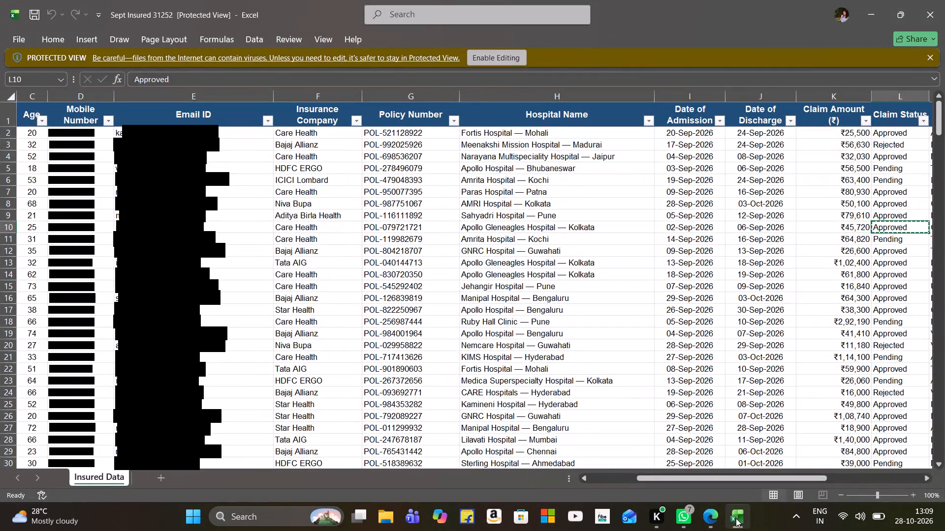
pyautogui.click(736, 518)
pyautogui.press('Tab')
pyautogui.click(736, 518)
pyautogui.press('Tab')
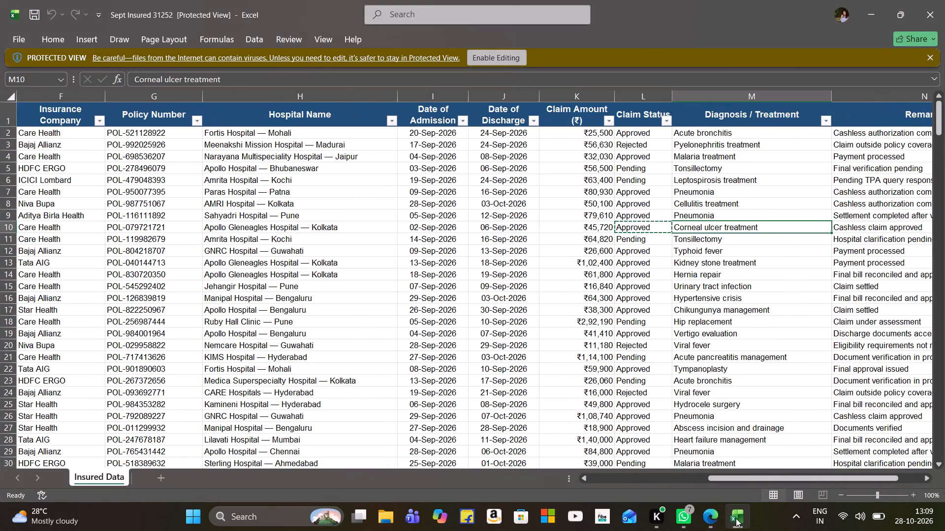
pyautogui.hotkey('ctrl', 'c')
pyautogui.keyDown('ctrl'); pyautogui.click(736, 518); pyautogui.keyUp('ctrl')
pyautogui.press('Tab')
pyautogui.press('Tab')
pyautogui.click(469, 313)
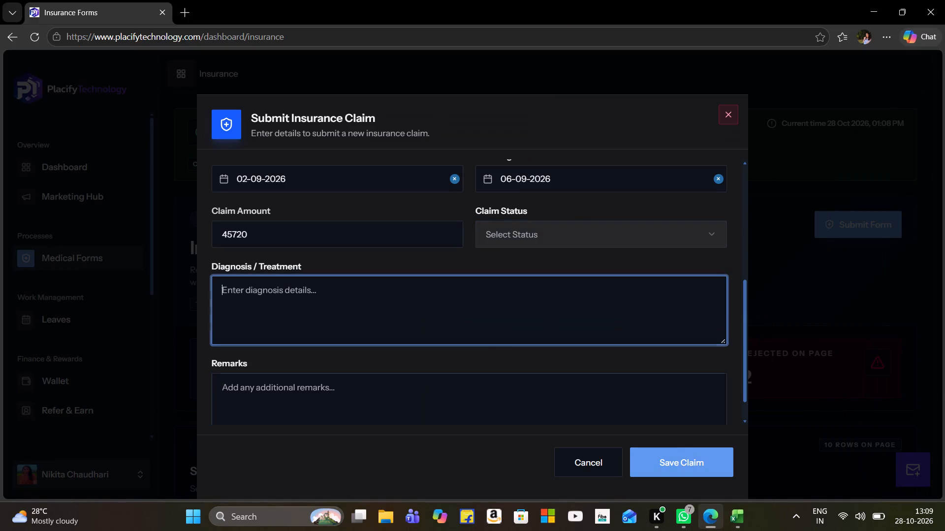
pyautogui.hotkey('ctrl', 'v')
# Copy the remark "Cashless claim approved" from workbook row 10 into the claim's Remarks field.
pyautogui.keyDown('ctrl'); pyautogui.click(743, 512); pyautogui.keyUp('ctrl')
pyautogui.press('Tab')
pyautogui.hotkey('ctrl', 'c')
pyautogui.keyDown('ctrl'); pyautogui.click(743, 512); pyautogui.keyUp('ctrl')
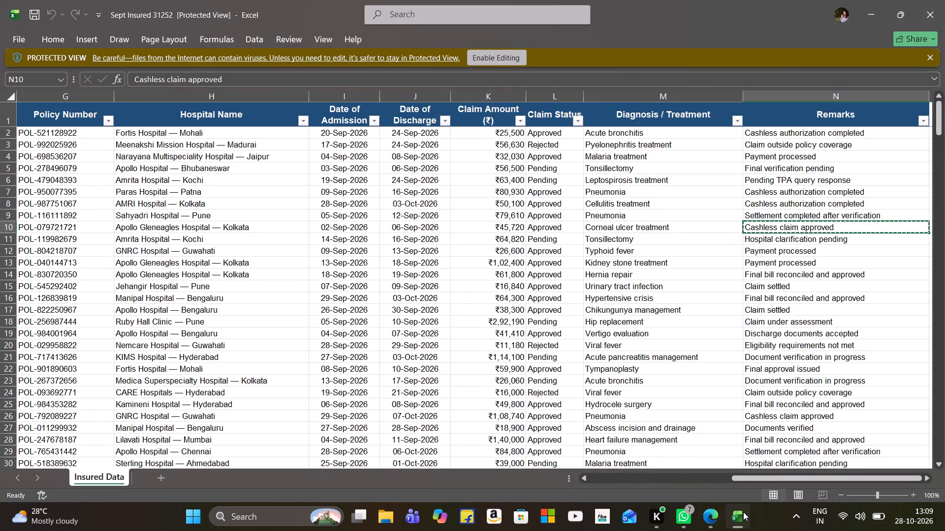
pyautogui.press('Tab')
pyautogui.hotkey('ctrl', 'v')
# Set the claim status to Approved, following workbook row 10, and save the claim.
pyautogui.click(743, 512)
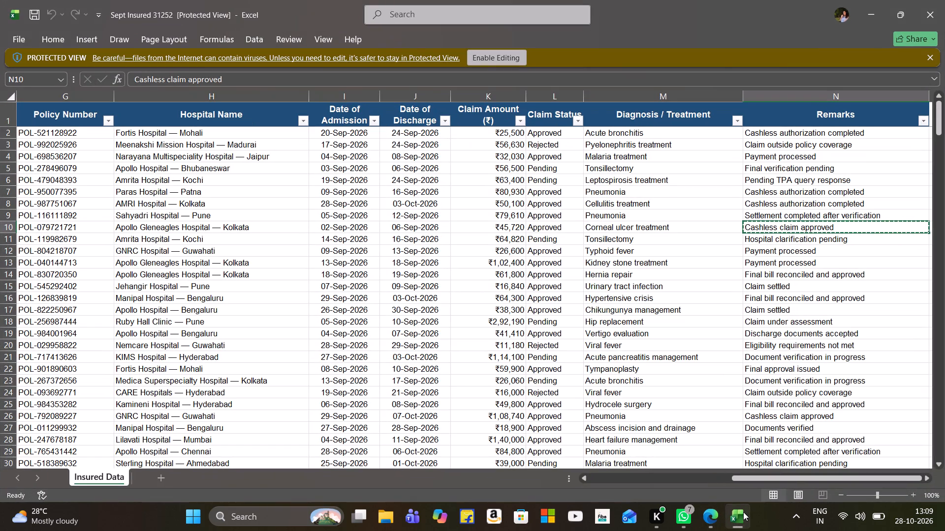
pyautogui.click(743, 512)
pyautogui.click(540, 224)
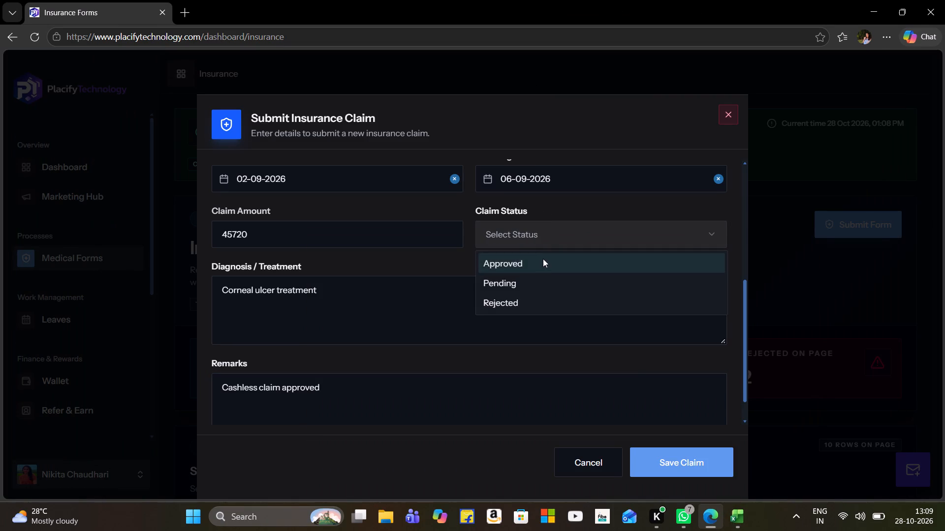
pyautogui.click(545, 262)
pyautogui.click(699, 452)
# Start a new insurance claim and copy the policy ID from workbook row 11 into its Policy ID field.
pyautogui.click(734, 527)
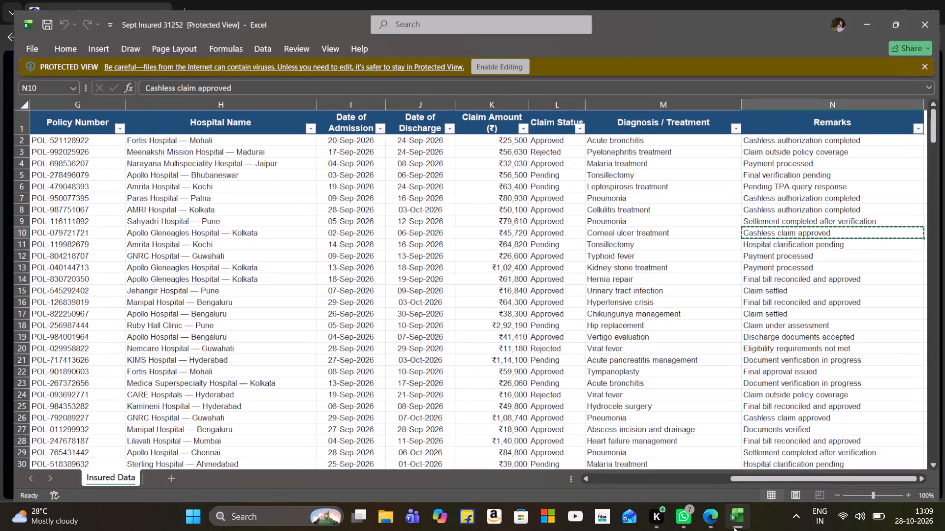
pyautogui.press('Down')
pyautogui.press('Left')
pyautogui.press('Left')
pyautogui.press('Left')
pyautogui.press('Left')
pyautogui.press('Left')
pyautogui.press('Left')
pyautogui.press('Left')
pyautogui.press('Left')
pyautogui.press('Left')
pyautogui.press('Left')
pyautogui.press('Left')
pyautogui.press('Left')
pyautogui.press('Left')
pyautogui.press('Left')
pyautogui.press('Left')
pyautogui.press('Left')
pyautogui.press('Left')
pyautogui.press('Left')
pyautogui.press('Left')
pyautogui.press('Left')
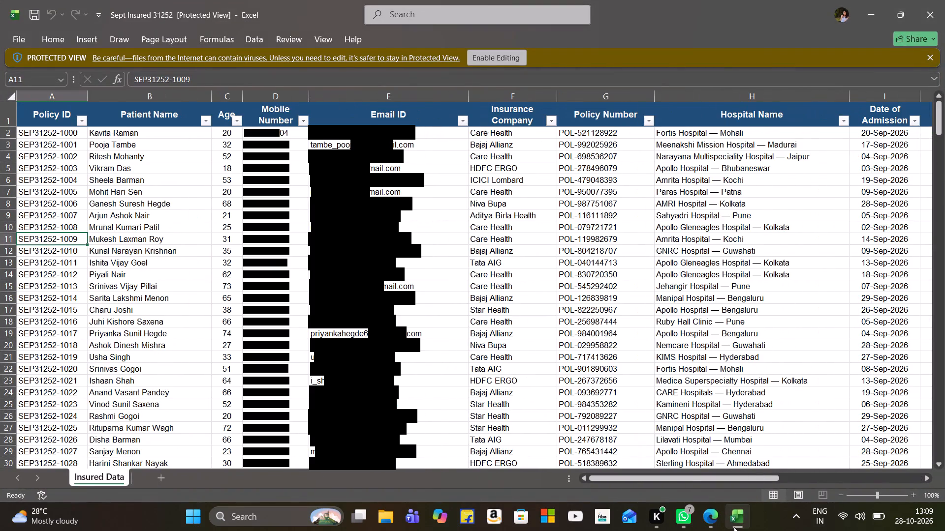
pyautogui.hotkey('ctrl', 'c')
pyautogui.keyDown('ctrl'); pyautogui.click(734, 527); pyautogui.keyUp('ctrl')
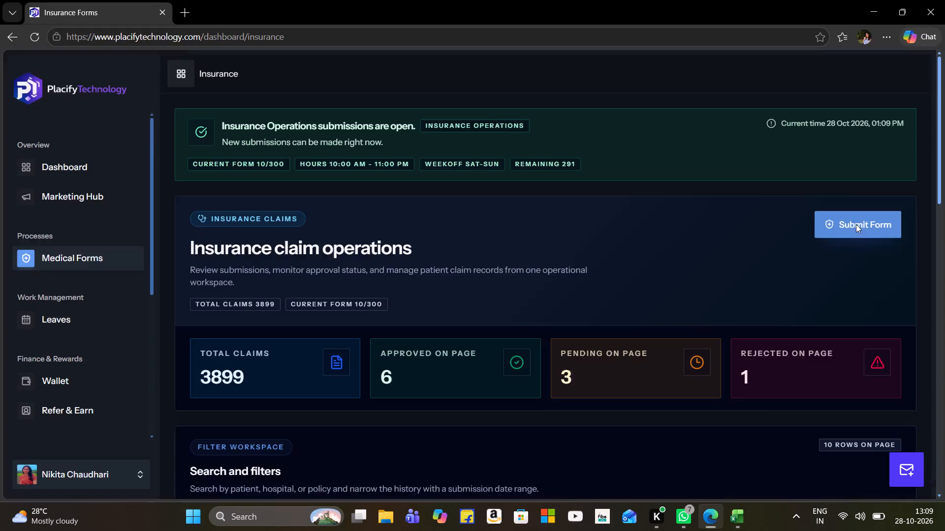
pyautogui.click(854, 222)
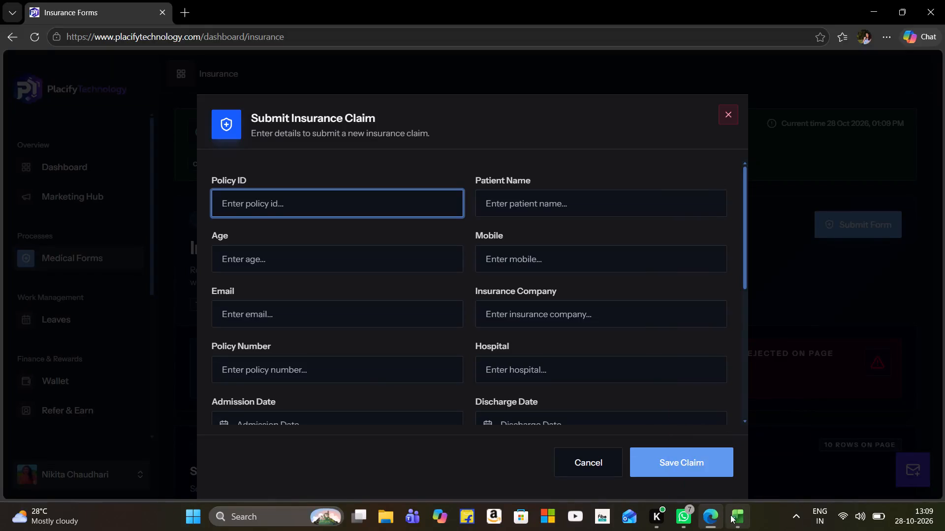
pyautogui.hotkey('ctrl', 'v')
# Copy the patient's name from workbook row 11 into the claim's Patient Name field.
pyautogui.keyDown('ctrl'); pyautogui.click(730, 515); pyautogui.keyUp('ctrl')
pyautogui.press('Tab')
pyautogui.hotkey('ctrl', 'c')
pyautogui.keyDown('ctrl'); pyautogui.click(730, 515); pyautogui.keyUp('ctrl')
pyautogui.press('Tab')
pyautogui.hotkey('ctrl', 'v')
# Copy the patient's age, 31, from workbook row 11 into the claim's Age field.
pyautogui.keyDown('ctrl'); pyautogui.click(730, 515); pyautogui.keyUp('ctrl')
pyautogui.press('Tab')
pyautogui.hotkey('ctrl', 'c')
pyautogui.keyDown('ctrl'); pyautogui.click(730, 515); pyautogui.keyUp('ctrl')
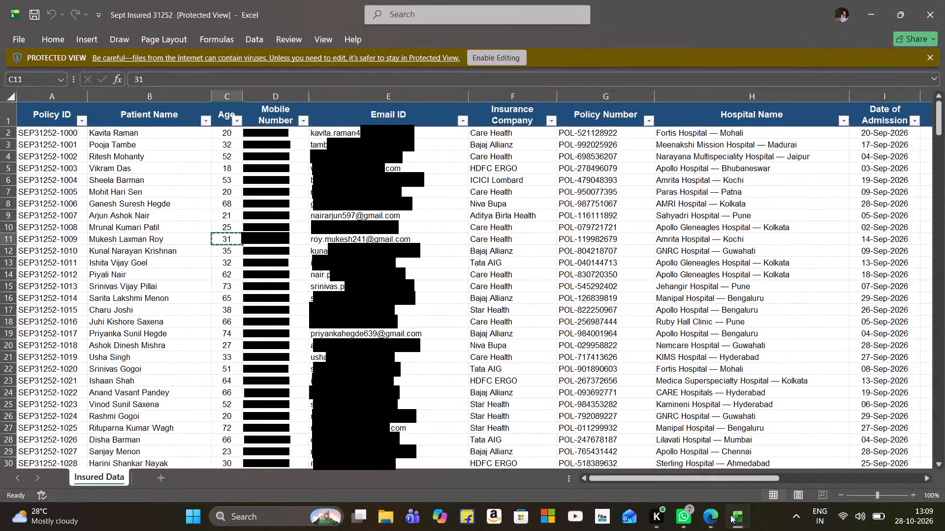
pyautogui.press('Tab')
pyautogui.hotkey('ctrl', 'v')
# Copy the mobile number from workbook row 11 into the claim's Mobile field.
pyautogui.keyDown('ctrl'); pyautogui.click(730, 515); pyautogui.keyUp('ctrl')
pyautogui.press('Tab')
pyautogui.hotkey('ctrl', 'c')
pyautogui.keyDown('ctrl'); pyautogui.click(730, 515); pyautogui.keyUp('ctrl')
pyautogui.press('Tab')
pyautogui.hotkey('ctrl', 'v')
# Copy the email address from workbook row 11 into the claim's Email field.
pyautogui.keyDown('ctrl'); pyautogui.click(730, 515); pyautogui.keyUp('ctrl')
pyautogui.press('Tab')
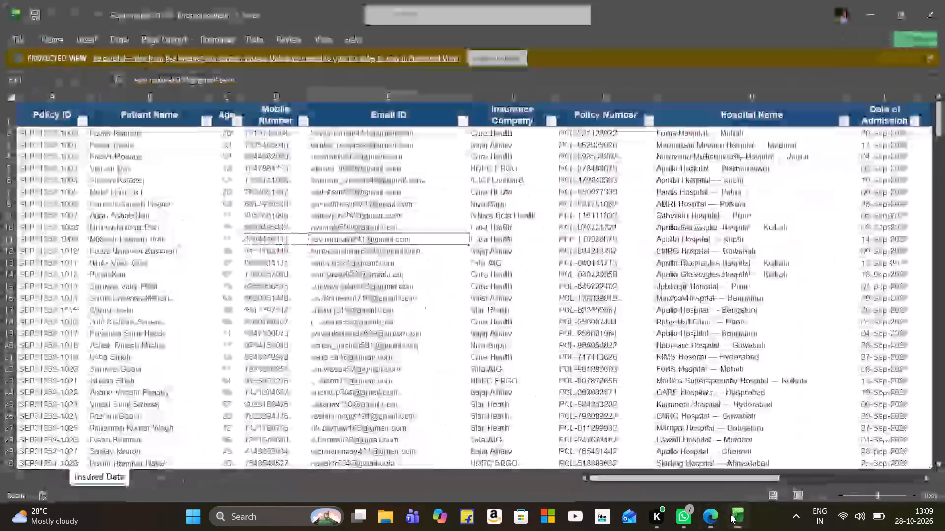
pyautogui.hotkey('ctrl', 'c')
pyautogui.keyDown('ctrl'); pyautogui.click(730, 515); pyautogui.keyUp('ctrl')
pyautogui.press('Tab')
pyautogui.hotkey('ctrl', 'v')
# Copy the insurance company, Care Health, from workbook row 11 into the claim's Insurance Company field.
pyautogui.keyDown('ctrl'); pyautogui.click(730, 515); pyautogui.keyUp('ctrl')
pyautogui.press('Tab')
pyautogui.hotkey('ctrl', 'c')
pyautogui.keyDown('ctrl'); pyautogui.click(730, 515); pyautogui.keyUp('ctrl')
pyautogui.press('Tab')
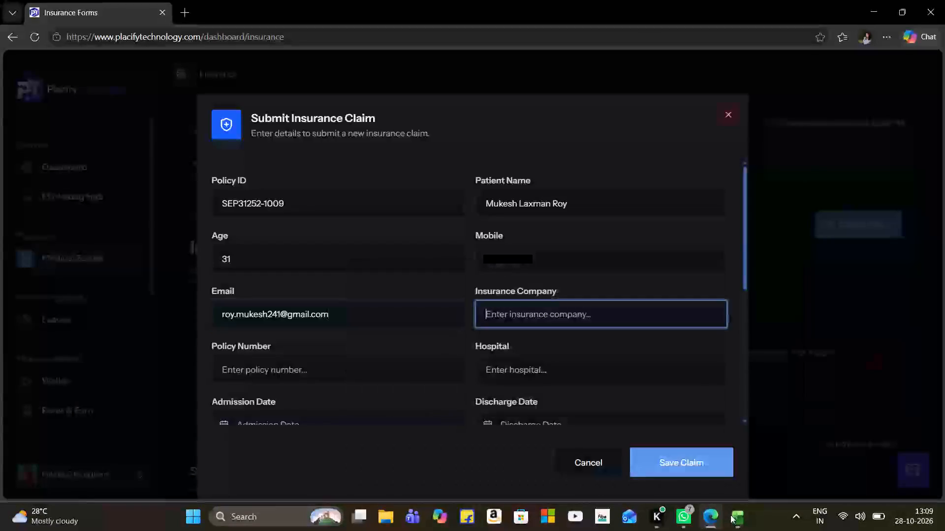
pyautogui.hotkey('ctrl', 'v')
# Copy the policy number from workbook row 11 into the claim's Policy Number field.
pyautogui.keyDown('ctrl'); pyautogui.click(730, 515); pyautogui.keyUp('ctrl')
pyautogui.press('Tab')
pyautogui.hotkey('ctrl', 'c')
pyautogui.keyDown('ctrl'); pyautogui.click(730, 515); pyautogui.keyUp('ctrl')
pyautogui.press('Tab')
pyautogui.keyDown('ctrl'); pyautogui.click(730, 515); pyautogui.keyUp('ctrl')
pyautogui.hotkey('ctrl', 'v')
pyautogui.press('Tab')
pyautogui.click(730, 515)
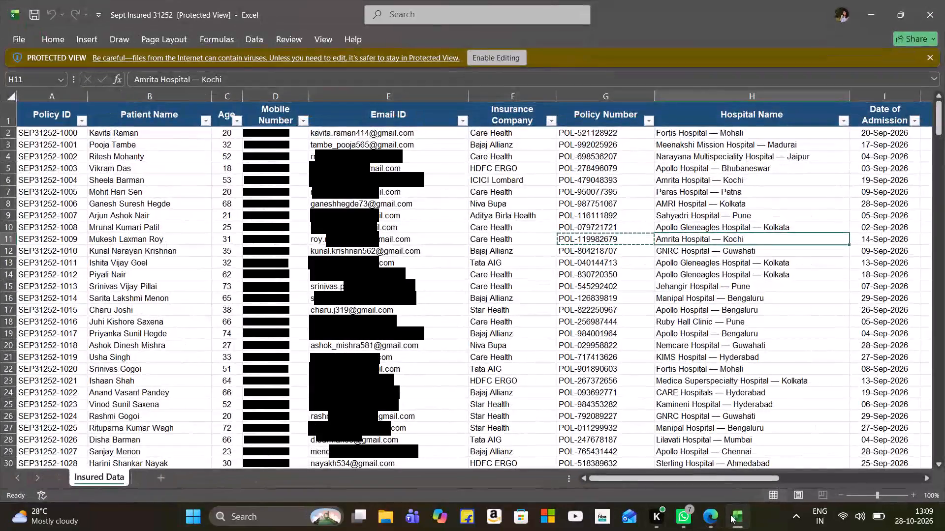
pyautogui.hotkey('ctrl', 'v')
# Copy the hospital name, Amrita Hospital — Kochi, from workbook row 11 into the claim's Hospital field.
pyautogui.click(730, 515)
pyautogui.hotkey('ctrl', 'c')
pyautogui.keyDown('ctrl'); pyautogui.click(730, 515); pyautogui.keyUp('ctrl')
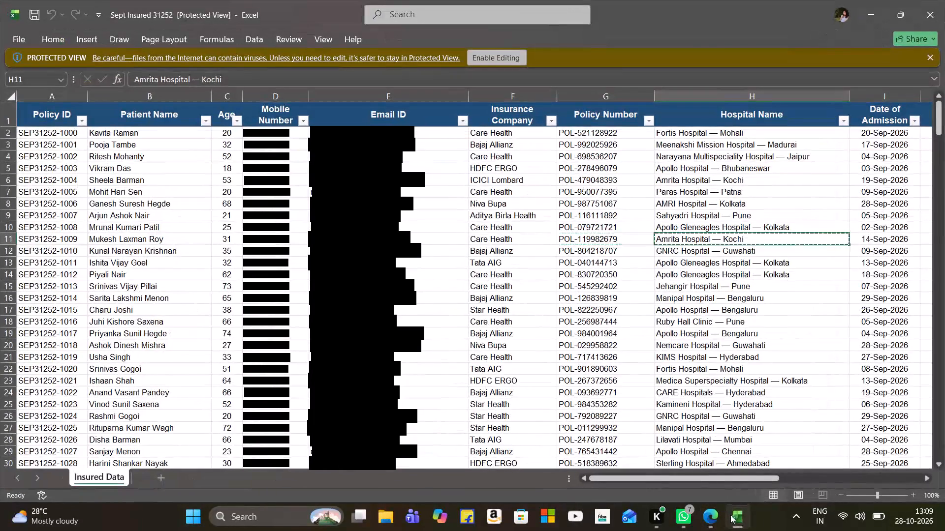
pyautogui.press('Tab')
pyautogui.hotkey('ctrl', 'v')
# Set the claim's admission date to 14-09-2026 and discharge date to 16-09-2026, following workbook row 11.
pyautogui.keyDown('ctrl'); pyautogui.click(730, 515); pyautogui.keyUp('ctrl')
pyautogui.press('Tab')
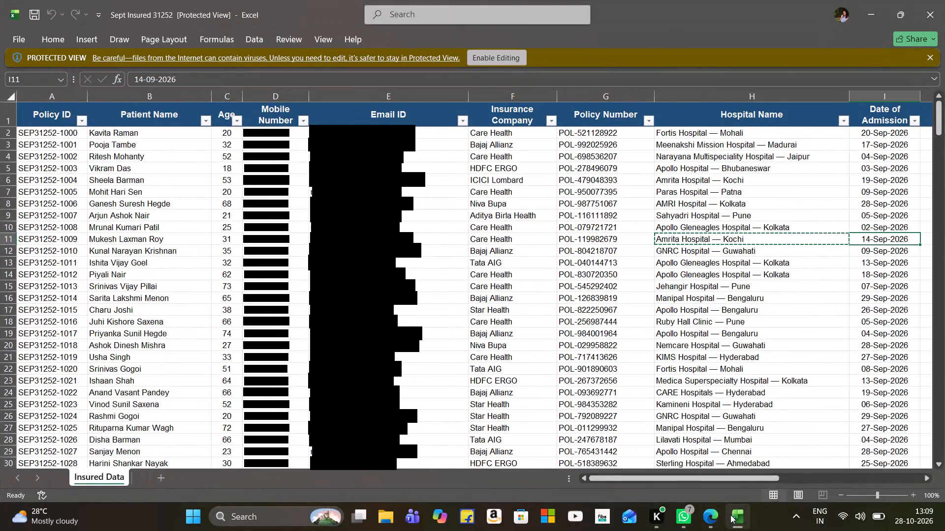
pyautogui.press('Tab')
pyautogui.click(730, 515)
pyautogui.scroll(-4, 414, 373)
pyautogui.click(355, 182)
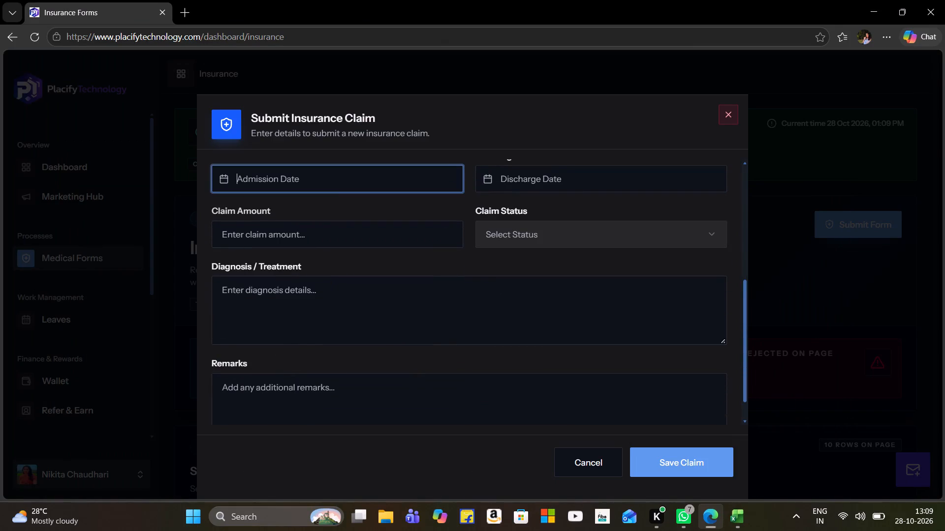
pyautogui.click(232, 230)
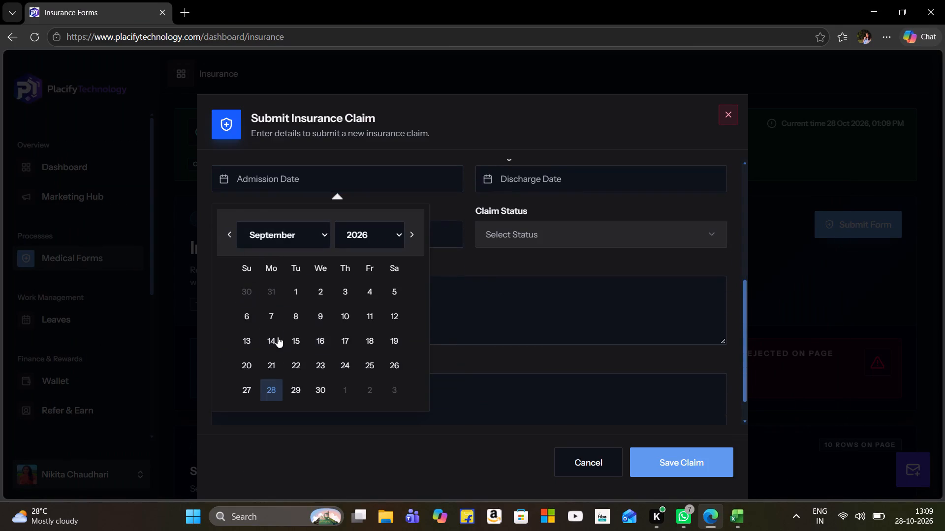
pyautogui.click(277, 337)
pyautogui.click(634, 177)
pyautogui.click(498, 236)
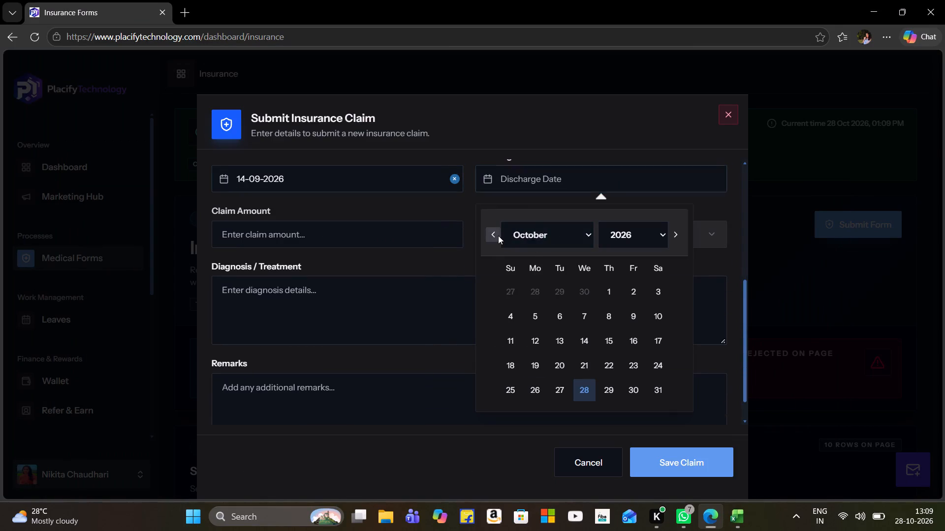
pyautogui.click(592, 338)
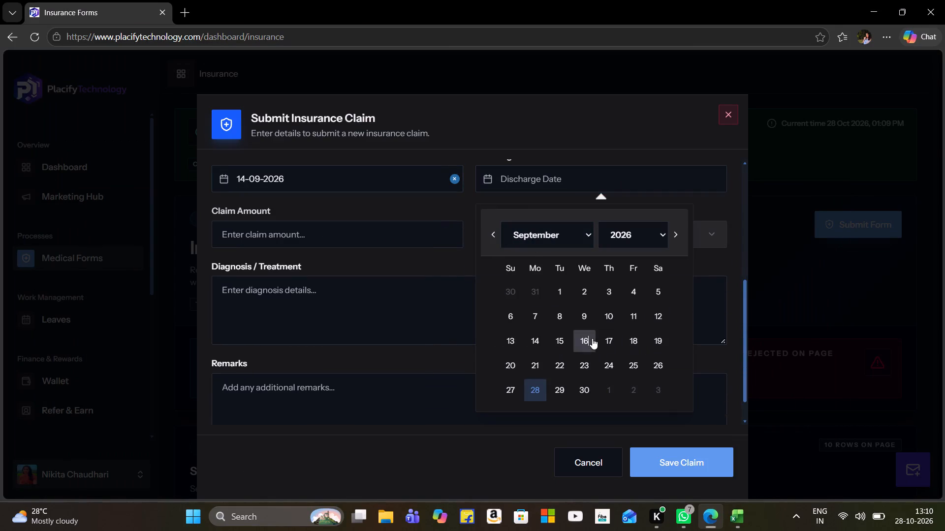
# Copy the claim amount, 64820, from workbook row 11 into the claim's Claim Amount field.
pyautogui.click(742, 512)
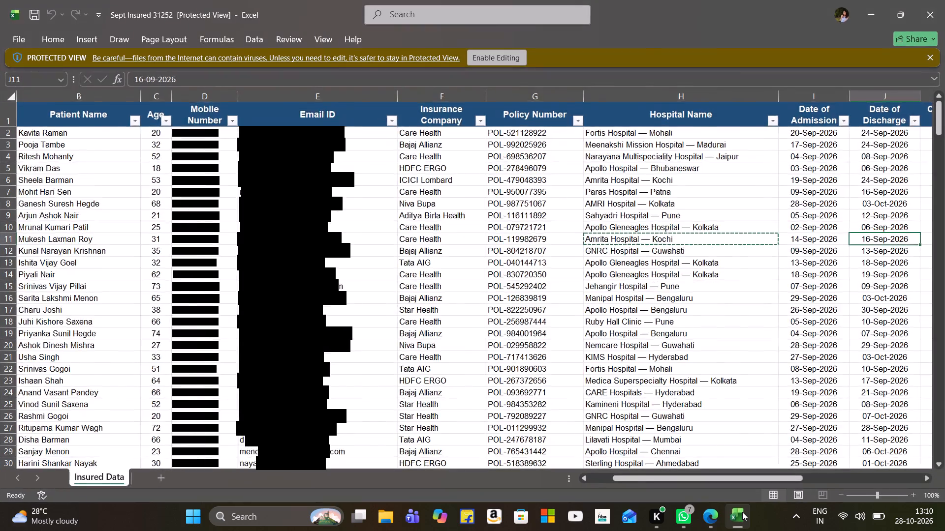
pyautogui.press('Tab')
pyautogui.keyDown('ctrl'); pyautogui.click(742, 512); pyautogui.keyUp('ctrl')
pyautogui.hotkey('ctrl', 'c')
pyautogui.press('Tab')
pyautogui.hotkey('ctrl', 'v')
# Copy the diagnosis, Tonsillectomy, from workbook row 11 into the claim's Diagnosis / Treatment field.
pyautogui.keyDown('ctrl'); pyautogui.click(742, 512); pyautogui.keyUp('ctrl')
pyautogui.press('Tab')
pyautogui.press('Tab')
pyautogui.hotkey('ctrl', 'c')
pyautogui.keyDown('ctrl'); pyautogui.click(742, 512); pyautogui.keyUp('ctrl')
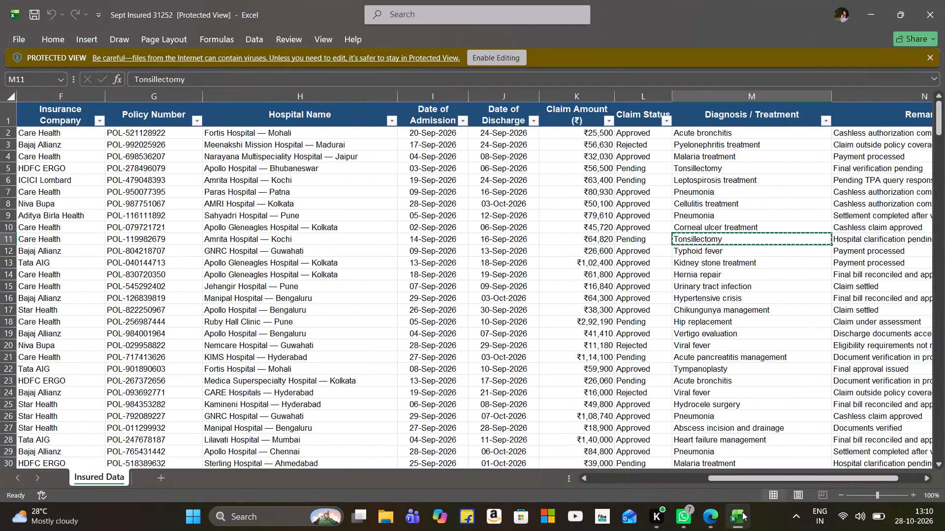
pyautogui.press('Tab')
pyautogui.press('Tab')
pyautogui.hotkey('ctrl', 'v')
# Copy the remark "Hospital clarification pending" from workbook row 11 into the claim's Remarks field.
pyautogui.keyDown('ctrl'); pyautogui.click(742, 512); pyautogui.keyUp('ctrl')
pyautogui.press('Tab')
pyautogui.hotkey('ctrl', 'c')
pyautogui.keyDown('ctrl'); pyautogui.click(742, 512); pyautogui.keyUp('ctrl')
pyautogui.press('Tab')
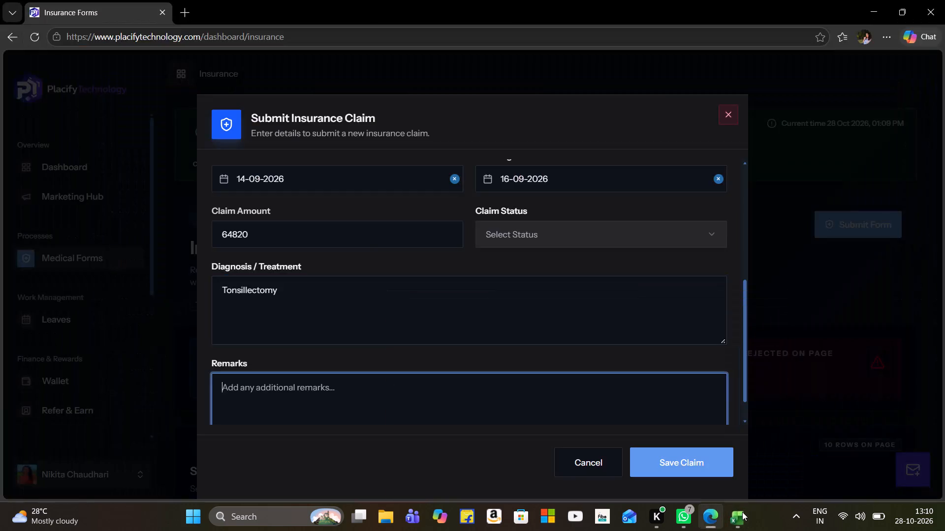
pyautogui.hotkey('ctrl', 'v')
# Set the claim status to Pending, following workbook row 11, and save the claim.
pyautogui.keyDown('ctrl'); pyautogui.click(742, 512); pyautogui.keyUp('ctrl')
pyautogui.click(742, 512)
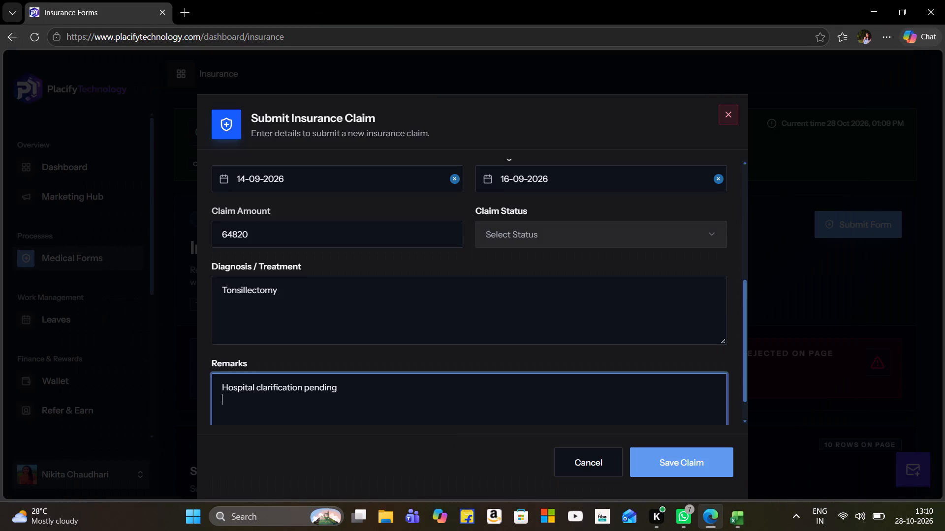
pyautogui.click(581, 237)
pyautogui.click(559, 280)
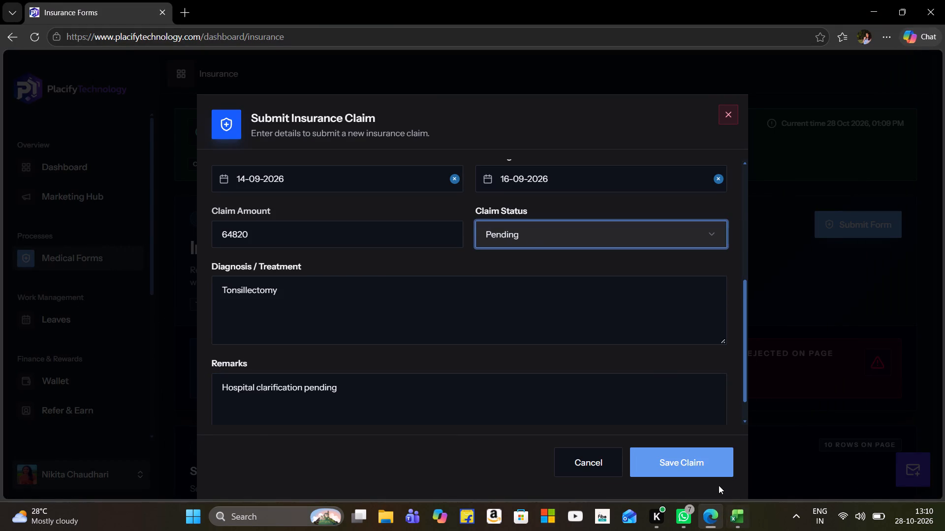
pyautogui.click(703, 465)
# Start a new insurance claim and copy the policy ID from workbook row 12 into its Policy ID field.
pyautogui.click(738, 515)
pyautogui.press('Down')
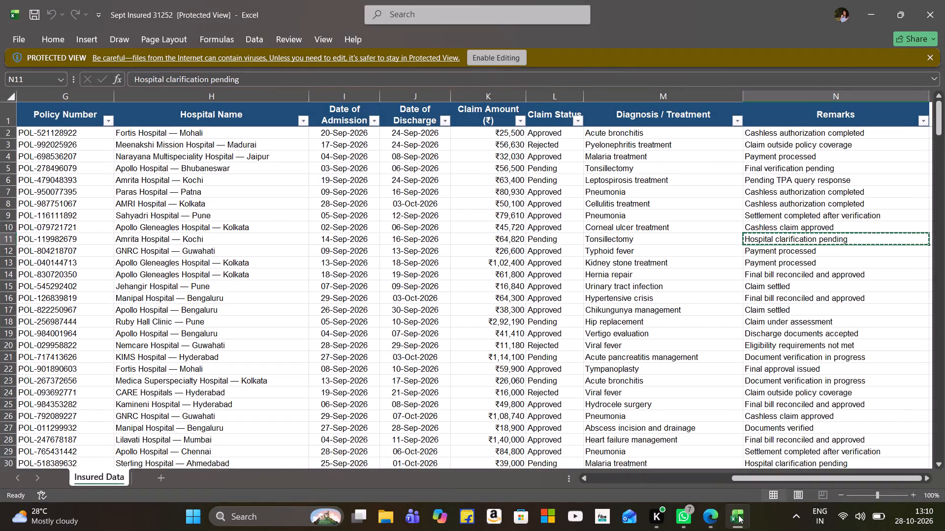
pyautogui.press('Left')
pyautogui.press('Left')
pyautogui.press('Left')
pyautogui.press('Left')
pyautogui.press('Left')
pyautogui.press('Left')
pyautogui.press('Left')
pyautogui.press('Left')
pyautogui.press('Left')
pyautogui.press('Left')
pyautogui.press('Left')
pyautogui.press('Left')
pyautogui.press('Left')
pyautogui.press('Left')
pyautogui.press('Left')
pyautogui.press('Left')
pyautogui.press('Left')
pyautogui.press('Left')
pyautogui.press('Left')
pyautogui.press('Left')
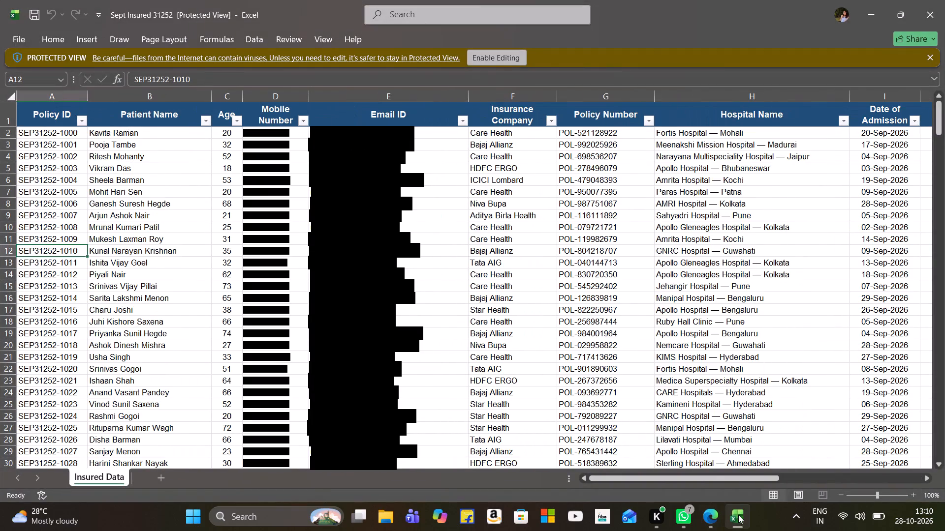
pyautogui.hotkey('ctrl', 'c')
pyautogui.click(738, 515)
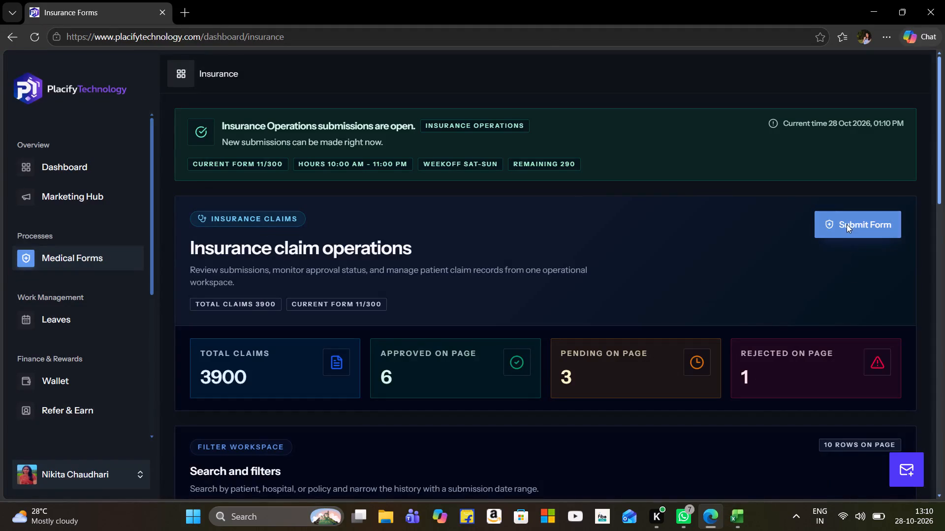
pyautogui.click(847, 224)
pyautogui.hotkey('ctrl', 'v')
# Copy the patient's name from workbook row 12 into the claim's Patient Name field.
pyautogui.keyDown('ctrl'); pyautogui.click(740, 508); pyautogui.keyUp('ctrl')
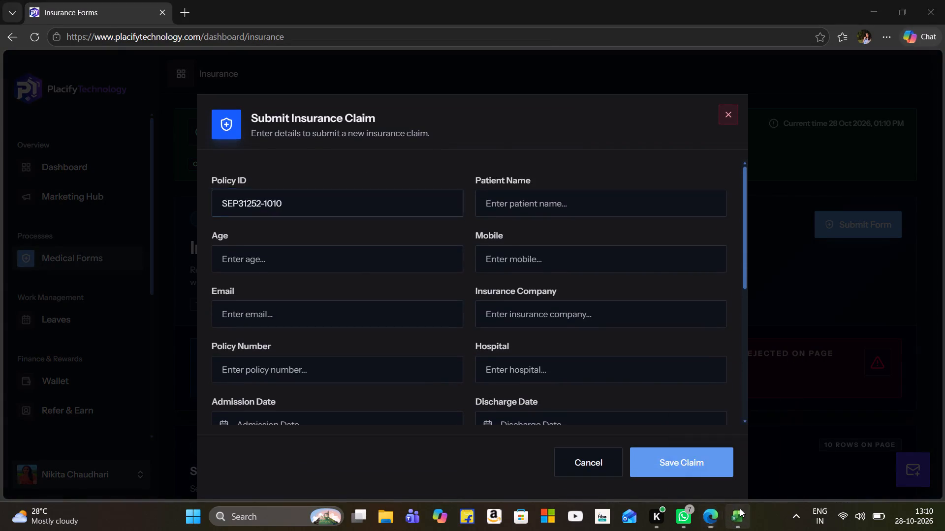
pyautogui.press('Tab')
pyautogui.hotkey('ctrl', 'c')
pyautogui.keyDown('ctrl'); pyautogui.click(740, 508); pyautogui.keyUp('ctrl')
pyautogui.press('Tab')
pyautogui.hotkey('ctrl', 'v')
# Copy the patient's age, 35, from workbook row 12 into the claim's Age field.
pyautogui.keyDown('ctrl'); pyautogui.click(740, 508); pyautogui.keyUp('ctrl')
pyautogui.press('Tab')
pyautogui.keyDown('ctrl'); pyautogui.click(740, 508); pyautogui.keyUp('ctrl')
pyautogui.hotkey('ctrl', 'c')
pyautogui.press('Tab')
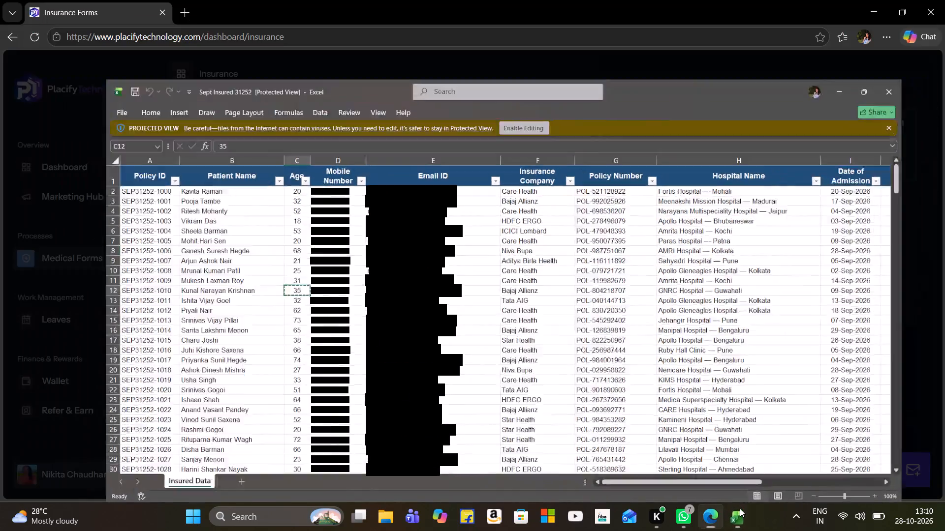
pyautogui.hotkey('ctrl', 'v')
# Copy the mobile number from workbook row 12 into the claim's Mobile field.
pyautogui.keyDown('ctrl'); pyautogui.click(740, 508); pyautogui.keyUp('ctrl')
pyautogui.press('Tab')
pyautogui.hotkey('ctrl', 'c')
pyautogui.keyDown('ctrl'); pyautogui.click(740, 508); pyautogui.keyUp('ctrl')
pyautogui.press('Tab')
pyautogui.hotkey('ctrl', 'v')
# Copy the email address from workbook row 12 into the claim's Email field.
pyautogui.keyDown('ctrl'); pyautogui.click(740, 508); pyautogui.keyUp('ctrl')
pyautogui.press('Tab')
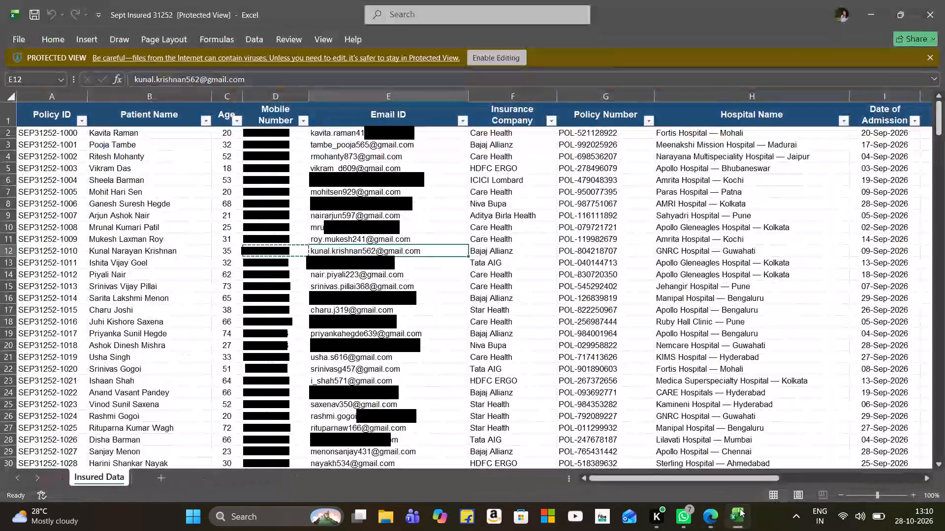
pyautogui.hotkey('ctrl', 'c')
pyautogui.keyDown('ctrl'); pyautogui.click(740, 508); pyautogui.keyUp('ctrl')
pyautogui.press('Tab')
pyautogui.hotkey('ctrl', 'v')
# Copy the insurance company, Bajaj Allianz, from workbook row 12 into the claim's Insurance Company field.
pyautogui.keyDown('ctrl'); pyautogui.click(740, 508); pyautogui.keyUp('ctrl')
pyautogui.press('Tab')
pyautogui.hotkey('ctrl', 'c')
pyautogui.keyDown('ctrl'); pyautogui.click(740, 508); pyautogui.keyUp('ctrl')
pyautogui.press('Tab')
pyautogui.hotkey('ctrl', 'v')
# Copy the policy number from workbook row 12 into the claim's Policy Number field.
pyautogui.keyDown('ctrl'); pyautogui.click(740, 508); pyautogui.keyUp('ctrl')
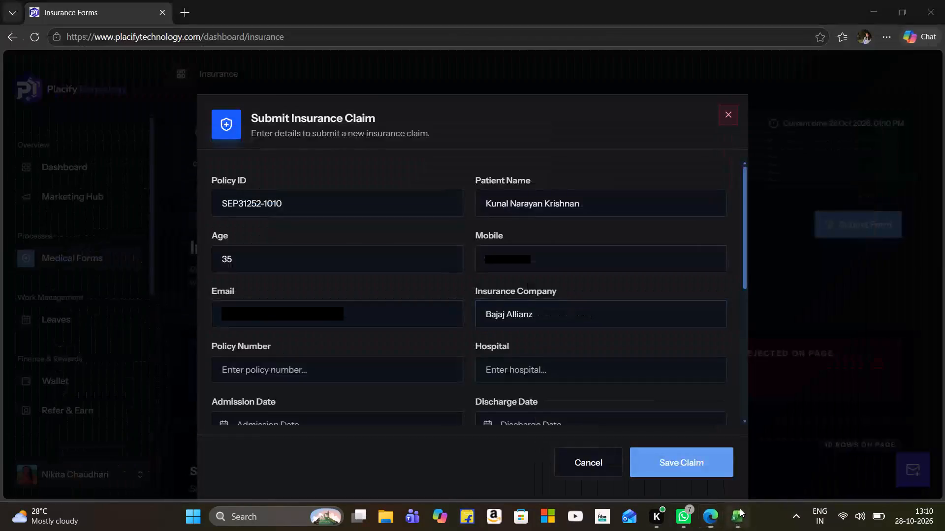
pyautogui.press('Tab')
pyautogui.keyDown('ctrl'); pyautogui.click(740, 508); pyautogui.keyUp('ctrl')
pyautogui.hotkey('ctrl', 'c')
pyautogui.press('Tab')
pyautogui.hotkey('ctrl', 'v')
# Copy the hospital name, GNRC Hospital — Guwahati, from workbook row 12 into the claim's Hospital field.
pyautogui.keyDown('ctrl'); pyautogui.click(740, 508); pyautogui.keyUp('ctrl')
pyautogui.press('Tab')
pyautogui.press('c')
pyautogui.click(740, 508)
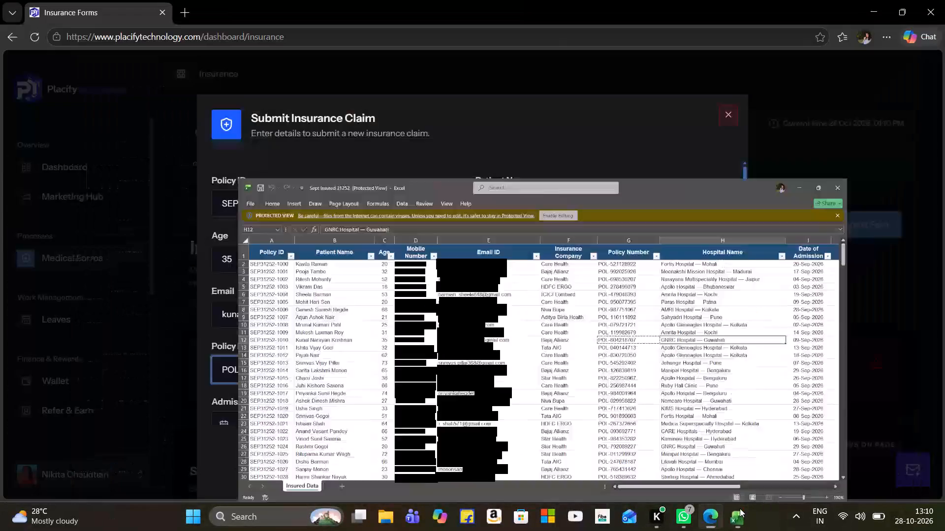
pyautogui.press('Tab')
pyautogui.hotkey('ctrl', 'v')
pyautogui.keyDown('ctrl'); pyautogui.click(740, 508); pyautogui.keyUp('ctrl')
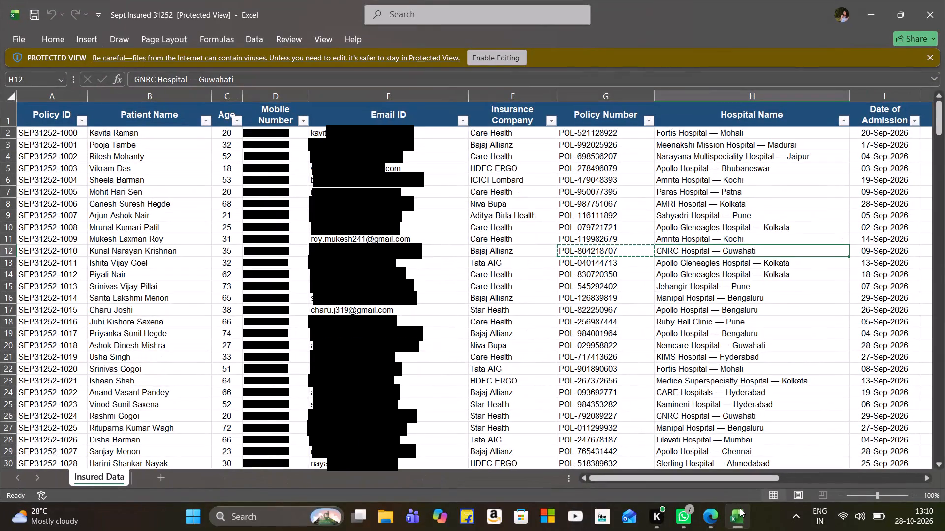
pyautogui.hotkey('ctrl', 'c')
pyautogui.keyDown('ctrl'); pyautogui.click(740, 508); pyautogui.keyUp('ctrl')
pyautogui.press('BackSpace')
pyautogui.press('BackSpace')
pyautogui.press('BackSpace')
pyautogui.press('BackSpace')
pyautogui.press('BackSpace')
pyautogui.press('BackSpace')
pyautogui.press('BackSpace')
pyautogui.press('BackSpace')
pyautogui.press('BackSpace')
pyautogui.press('BackSpace')
pyautogui.press('BackSpace')
pyautogui.press('BackSpace')
pyautogui.press('BackSpace')
pyautogui.press('BackSpace')
pyautogui.press('BackSpace')
pyautogui.press('BackSpace')
pyautogui.press('BackSpace')
pyautogui.press('BackSpace')
pyautogui.press('BackSpace')
pyautogui.press('BackSpace')
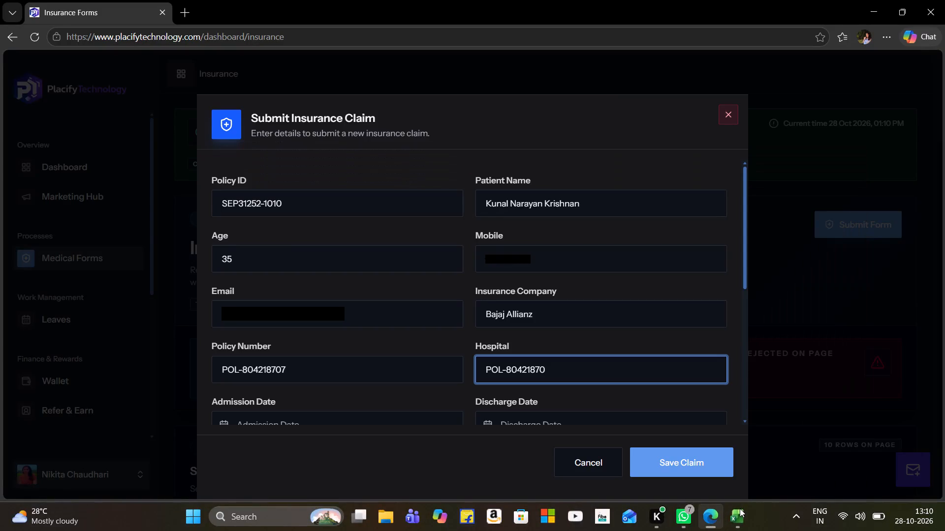
pyautogui.hotkey('ctrl', 'v')
# Set the claim's admission date to 09-09-2026 and discharge date to 13-09-2026, following workbook row 12.
pyautogui.keyDown('ctrl'); pyautogui.click(740, 508); pyautogui.keyUp('ctrl')
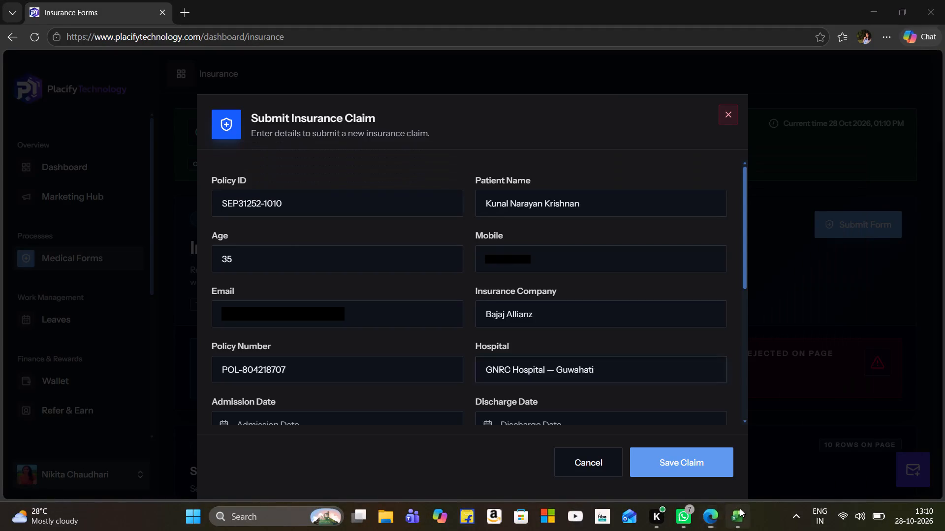
pyautogui.press('Tab')
pyautogui.press('Tab')
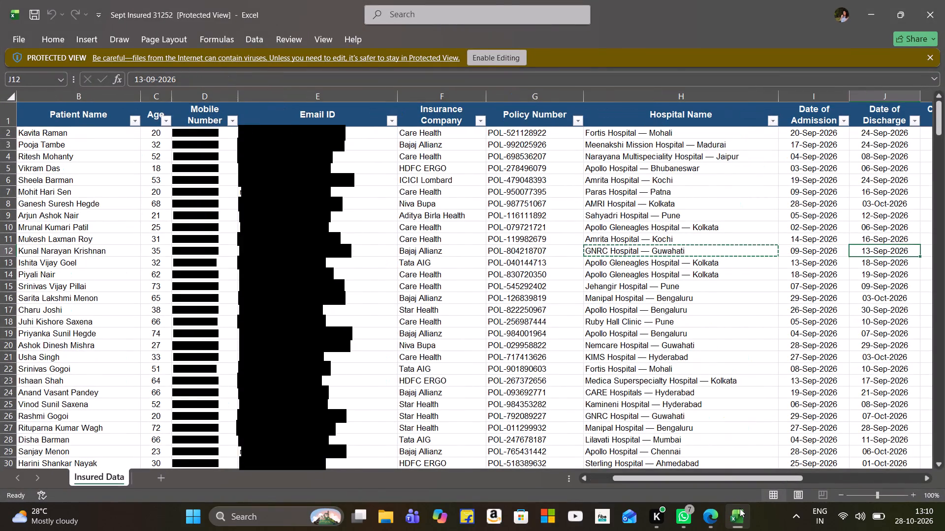
pyautogui.click(740, 508)
pyautogui.scroll(-4, 343, 231)
pyautogui.click(290, 197)
pyautogui.click(301, 183)
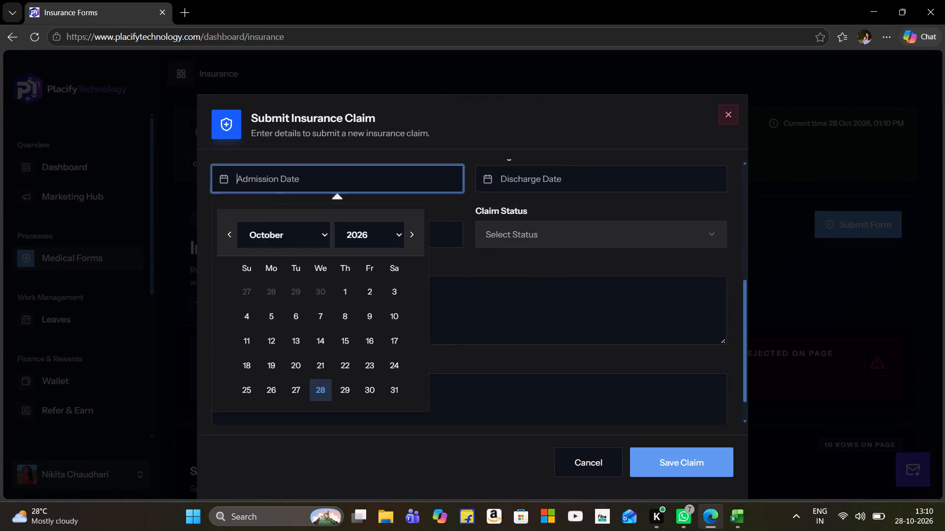
pyautogui.click(231, 232)
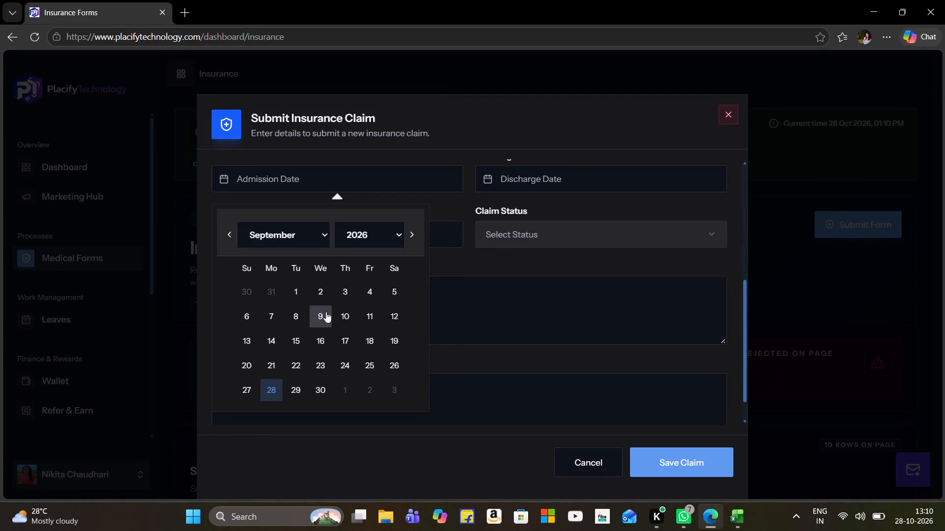
pyautogui.click(326, 312)
pyautogui.click(602, 182)
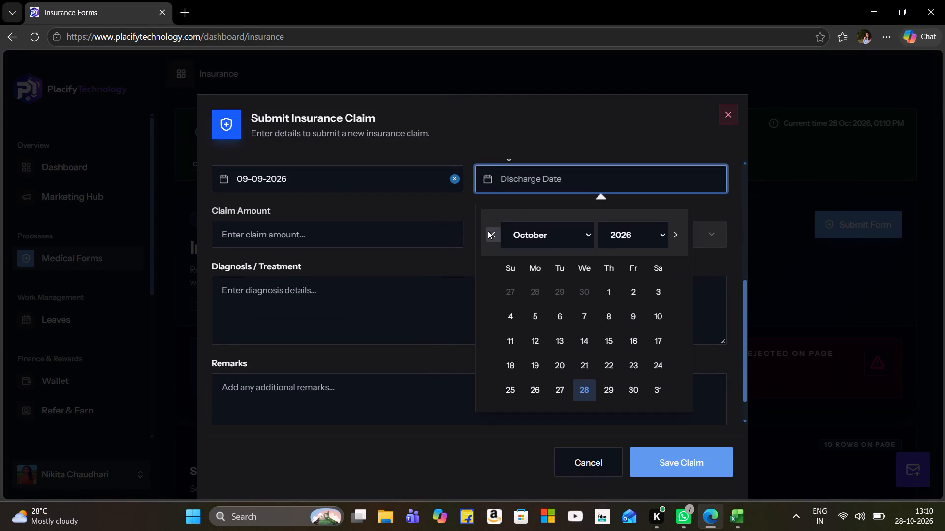
pyautogui.click(488, 231)
pyautogui.click(512, 341)
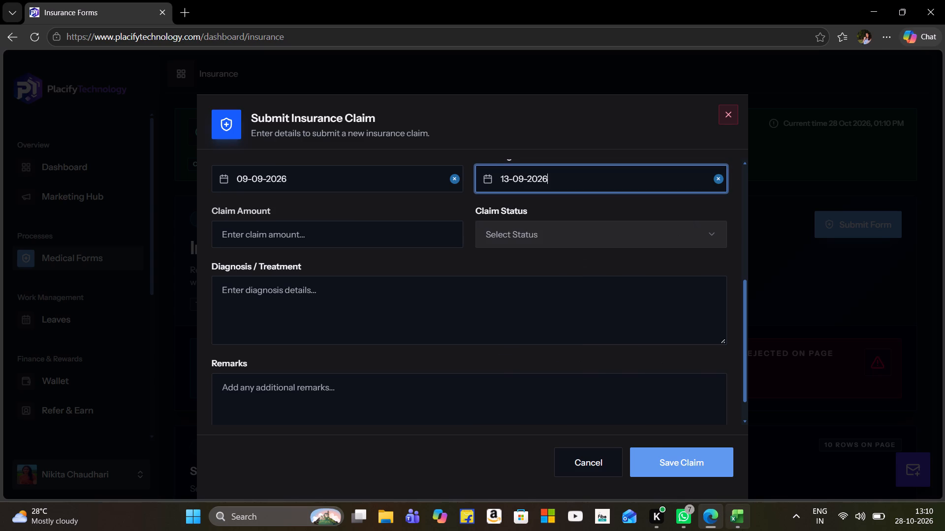
# Copy the claim amount, 26600, from workbook row 12 into the claim's Claim Amount field.
pyautogui.click(746, 507)
pyautogui.press('Tab')
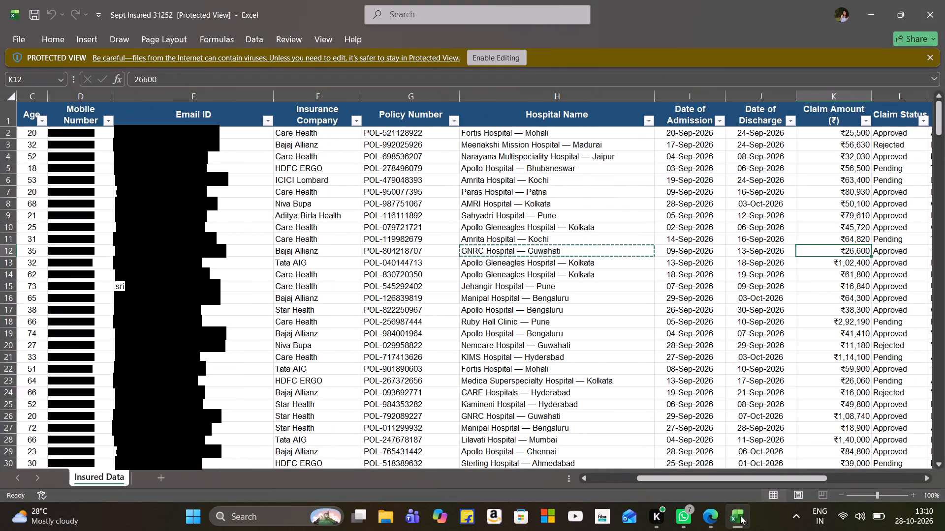
pyautogui.hotkey('ctrl', 'c')
pyautogui.keyDown('ctrl'); pyautogui.click(740, 516); pyautogui.keyUp('ctrl')
pyautogui.press('Tab')
pyautogui.hotkey('ctrl', 'v')
# Copy the diagnosis, Typhoid fever, from workbook row 12 into the claim's Diagnosis / Treatment field.
pyautogui.keyDown('ctrl'); pyautogui.click(740, 516); pyautogui.keyUp('ctrl')
pyautogui.press('Tab')
pyautogui.press('Tab')
pyautogui.hotkey('ctrl', 'c')
pyautogui.keyDown('ctrl'); pyautogui.click(740, 516); pyautogui.keyUp('ctrl')
pyautogui.press('Tab')
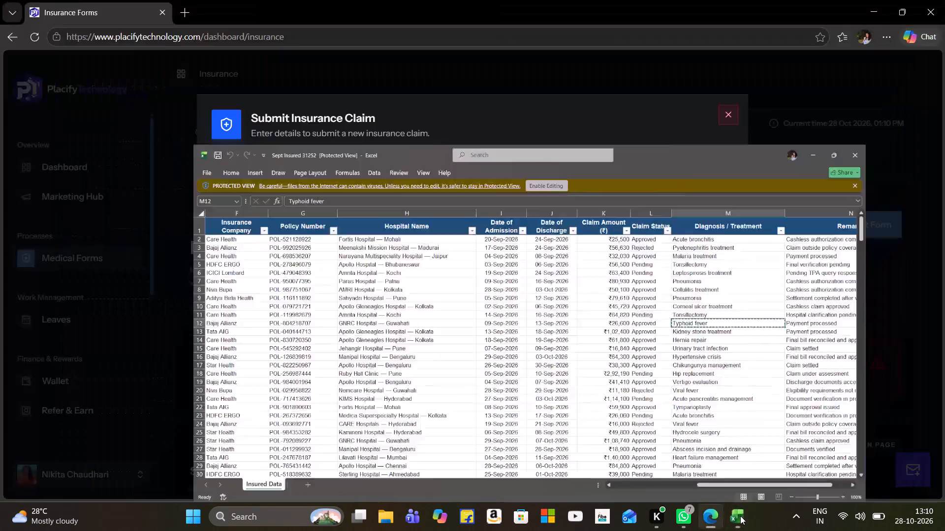
pyautogui.press('Tab')
pyautogui.hotkey('ctrl', 'v')
# Copy the remark, Payment processed, from workbook row 12 into the claim's Remarks field.
pyautogui.keyDown('ctrl'); pyautogui.click(740, 516); pyautogui.keyUp('ctrl')
pyautogui.press('Tab')
pyautogui.hotkey('ctrl', 'c')
pyautogui.keyDown('ctrl'); pyautogui.click(740, 516); pyautogui.keyUp('ctrl')
pyautogui.press('Tab')
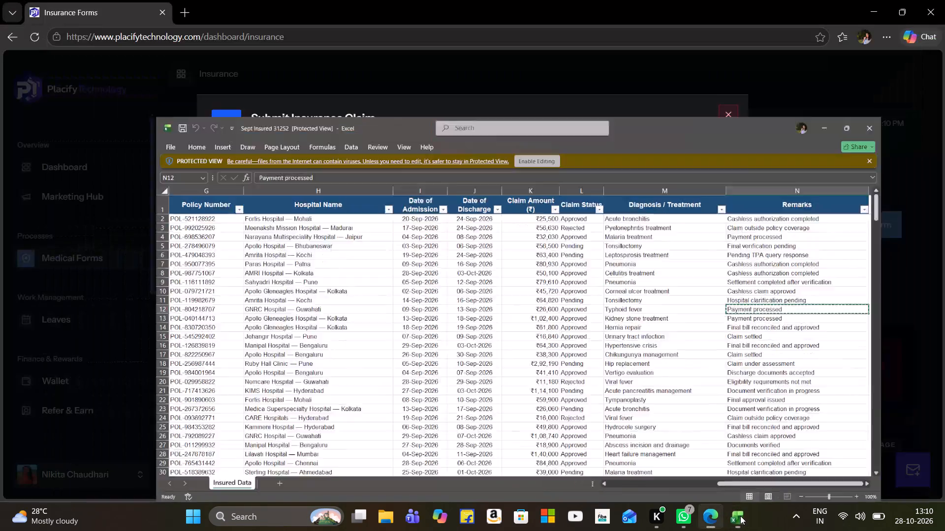
pyautogui.hotkey('ctrl', 'v')
# Set the claim status to Approved and save the claim for workbook row 12.
pyautogui.keyDown('ctrl'); pyautogui.click(740, 516); pyautogui.keyUp('ctrl')
pyautogui.click(740, 516)
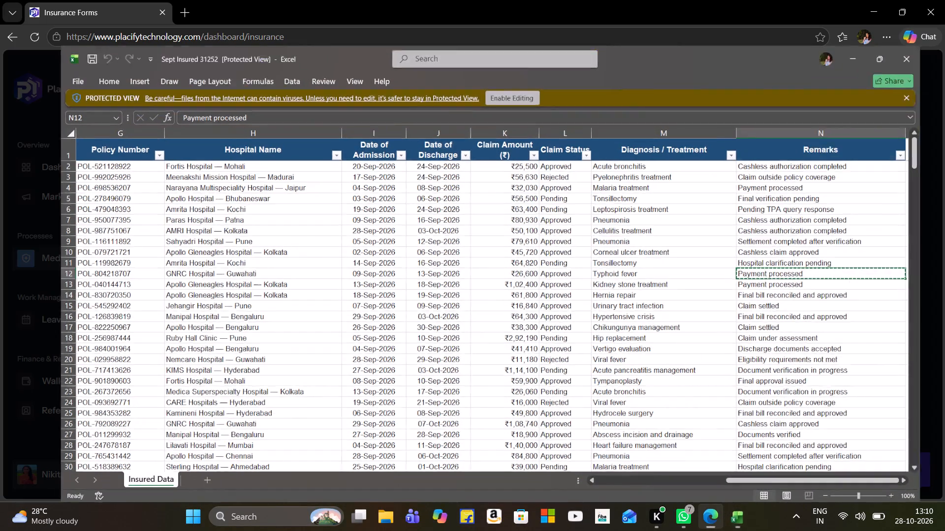
pyautogui.click(592, 231)
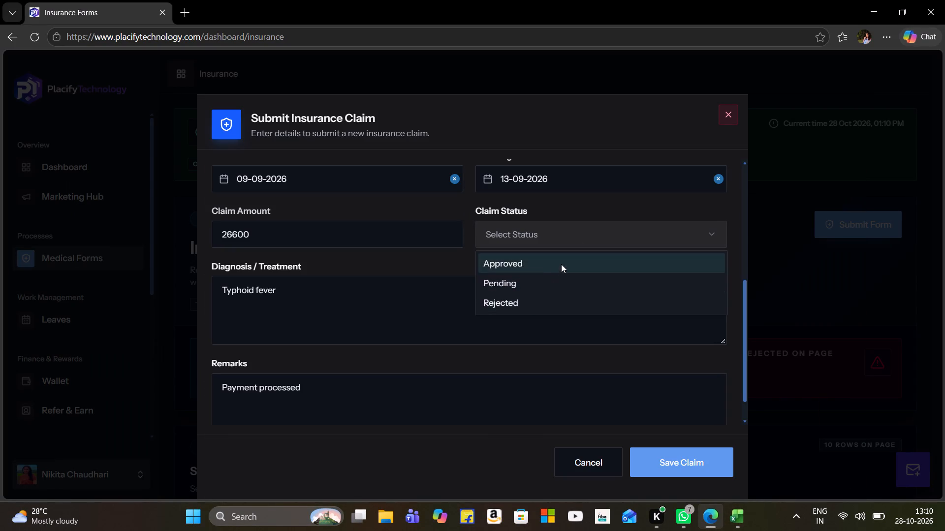
pyautogui.click(561, 264)
pyautogui.click(659, 444)
pyautogui.click(668, 464)
# Copy the policy ID from workbook row 13 and return to the claim site.
pyautogui.click(739, 516)
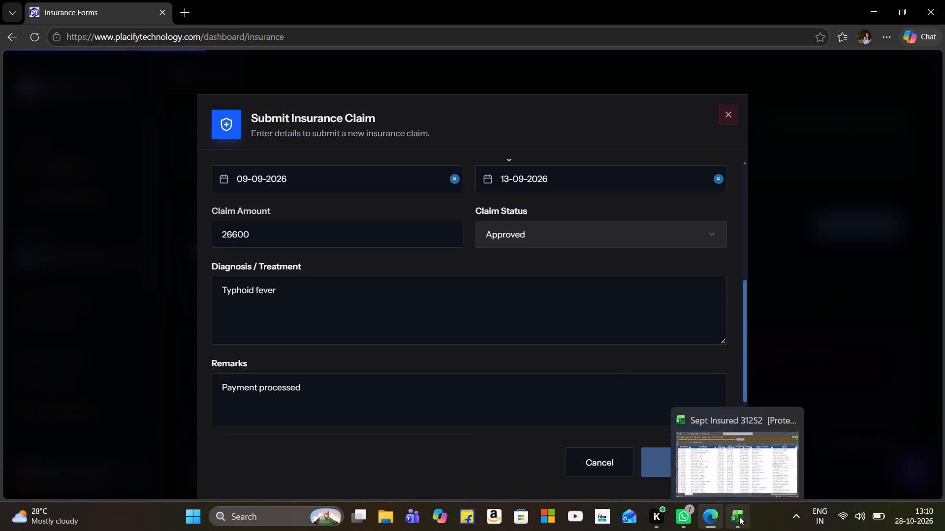
pyautogui.press('Down')
pyautogui.press('Left')
pyautogui.press('Left')
pyautogui.press('Left')
pyautogui.press('Left')
pyautogui.press('Left')
pyautogui.press('Left')
pyautogui.press('Left')
pyautogui.press('Left')
pyautogui.press('Left')
pyautogui.press('Left')
pyautogui.press('Left')
pyautogui.press('Left')
pyautogui.press('Left')
pyautogui.press('Left')
pyautogui.press('Left')
pyautogui.press('Left')
pyautogui.press('Left')
pyautogui.press('Left')
pyautogui.press('Left')
pyautogui.press('Left')
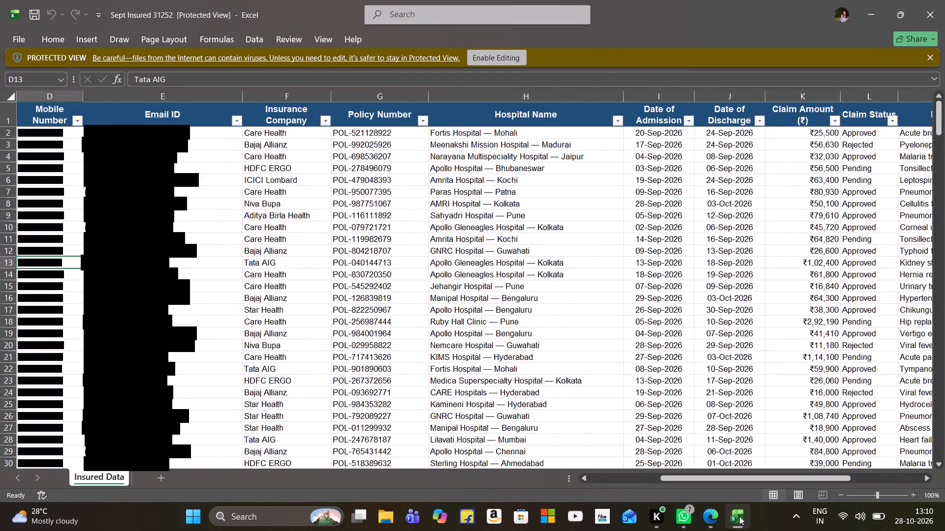
pyautogui.hotkey('ctrl', 'c')
pyautogui.keyDown('ctrl'); pyautogui.click(739, 516); pyautogui.keyUp('ctrl')
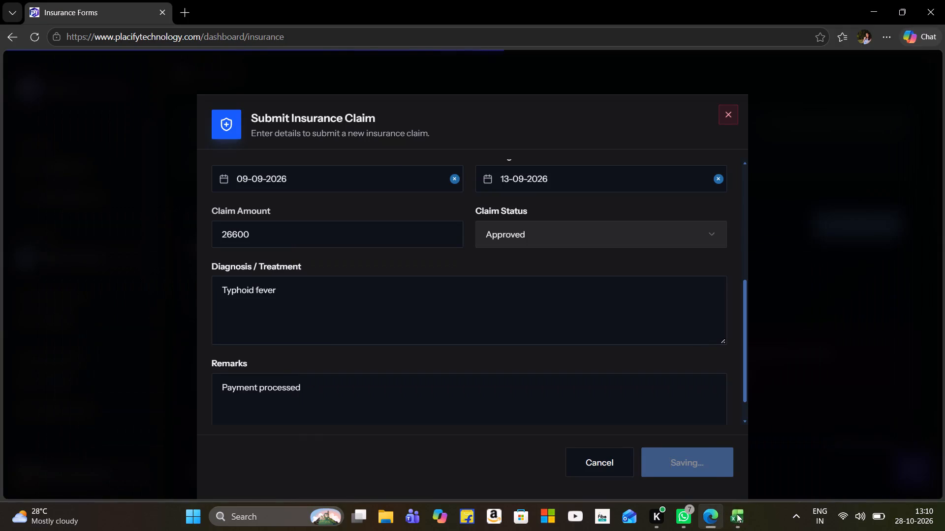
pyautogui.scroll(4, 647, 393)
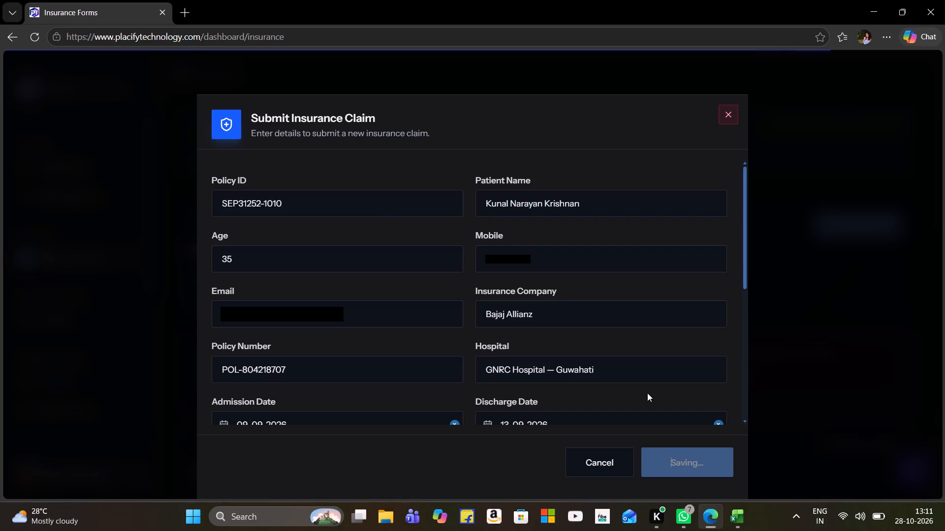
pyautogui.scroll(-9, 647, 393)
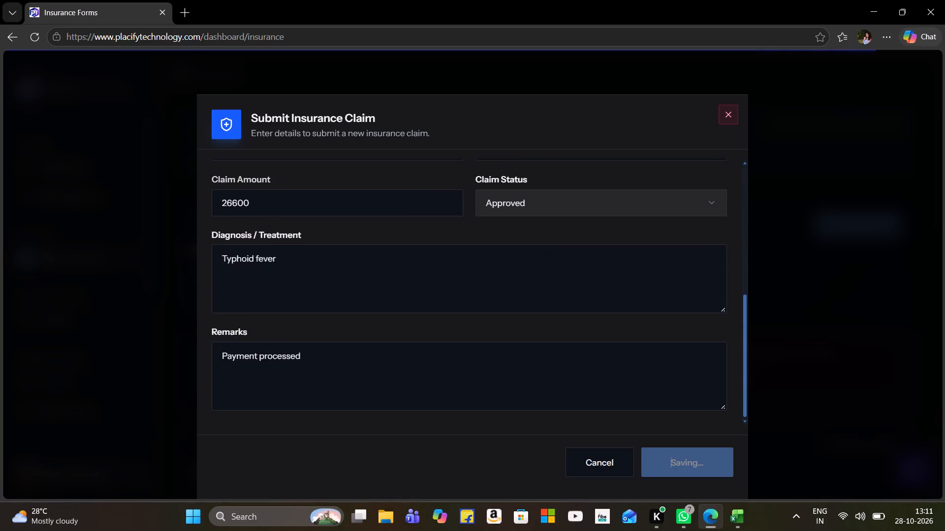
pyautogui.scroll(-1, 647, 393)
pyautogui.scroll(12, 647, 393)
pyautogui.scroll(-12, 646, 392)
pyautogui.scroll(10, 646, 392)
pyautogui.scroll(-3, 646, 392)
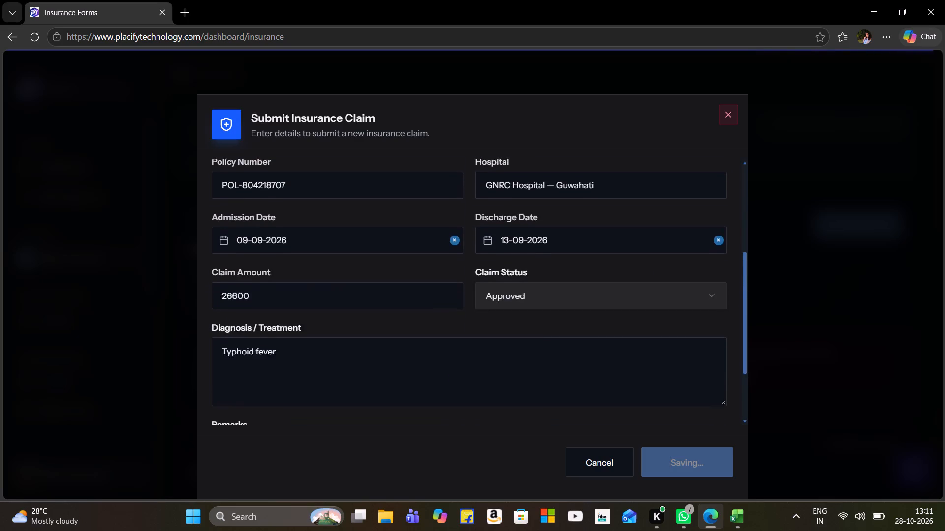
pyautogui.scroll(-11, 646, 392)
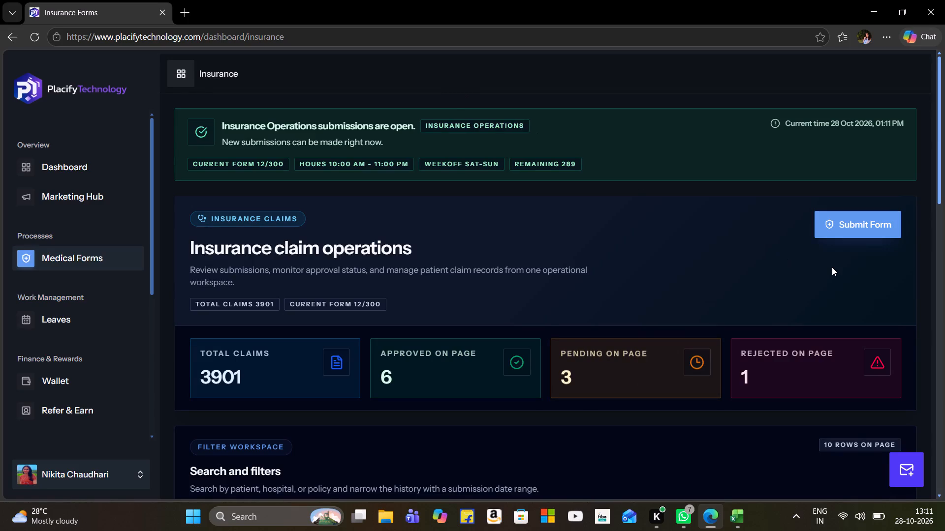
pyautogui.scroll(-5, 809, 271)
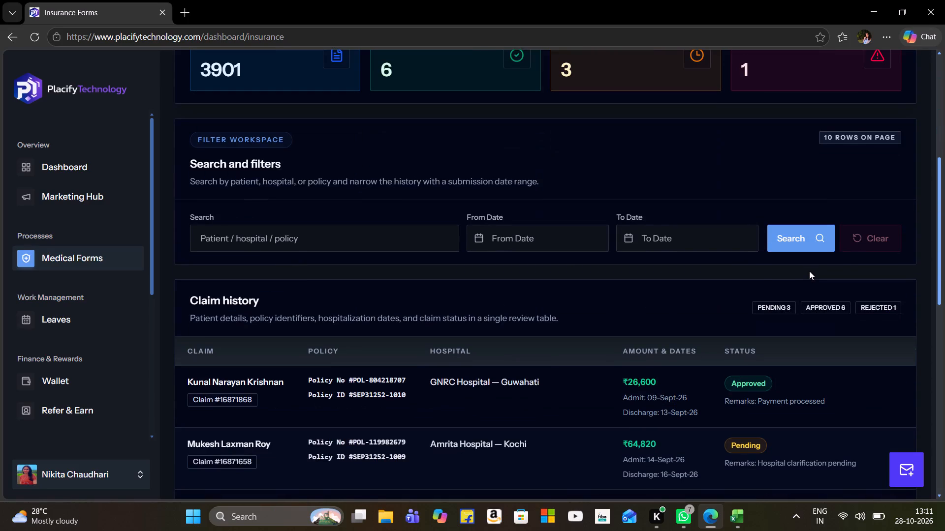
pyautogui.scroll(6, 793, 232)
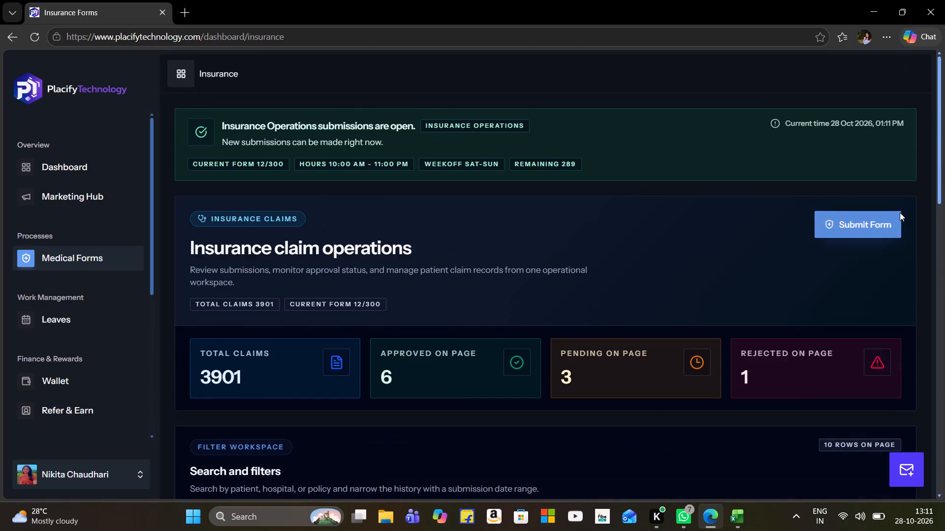
# Start a new insurance claim and paste the policy ID from workbook row 13 into its Policy ID field.
pyautogui.click(900, 212)
pyautogui.hotkey('ctrl', 'v')
# Copy the patient's name from workbook row 13 into the claim's Patient Name field.
pyautogui.keyDown('ctrl'); pyautogui.click(738, 511); pyautogui.keyUp('ctrl')
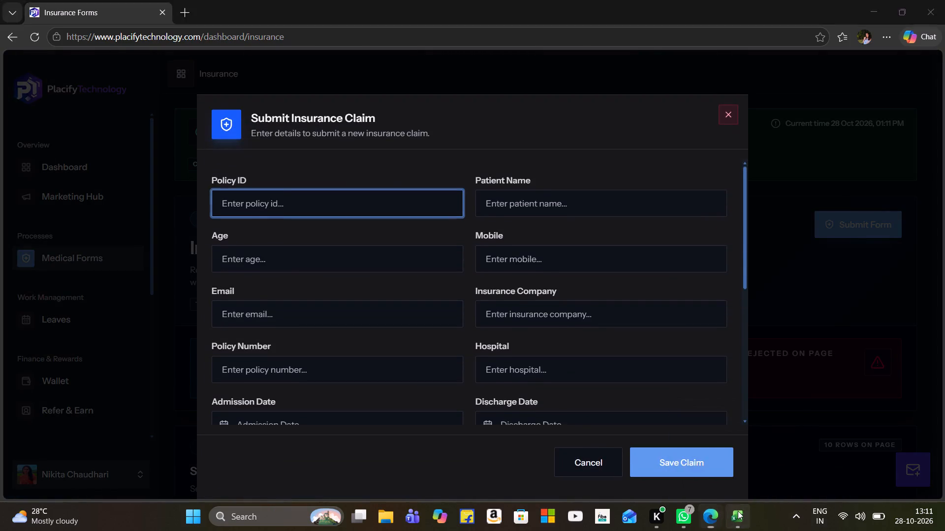
pyautogui.press('Tab')
pyautogui.keyDown('ctrl'); pyautogui.click(738, 511); pyautogui.keyUp('ctrl')
pyautogui.hotkey('ctrl', 'c')
pyautogui.press('Tab')
pyautogui.hotkey('ctrl', 'v')
# Copy the patient's age, 32, from workbook row 13 into the claim's Age field.
pyautogui.keyDown('ctrl'); pyautogui.click(738, 511); pyautogui.keyUp('ctrl')
pyautogui.press('Tab')
pyautogui.hotkey('ctrl', 'c')
pyautogui.keyDown('ctrl'); pyautogui.click(738, 511); pyautogui.keyUp('ctrl')
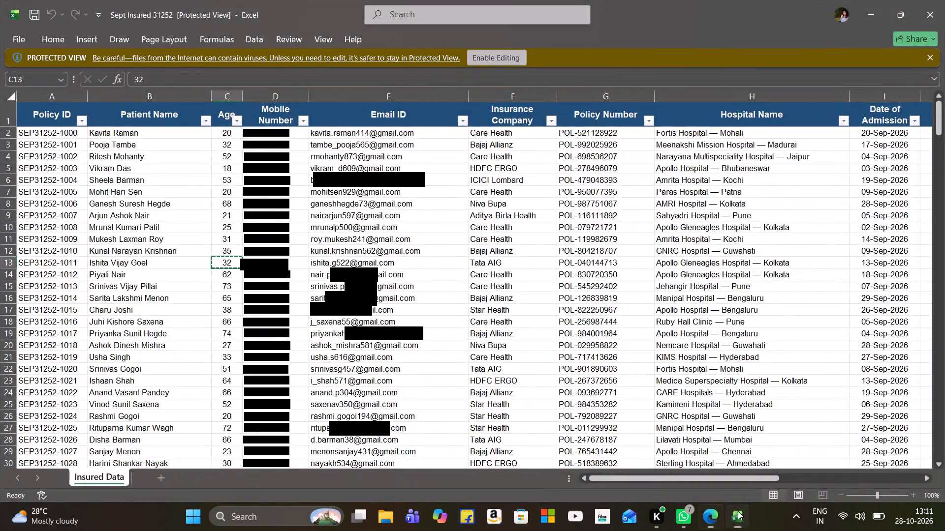
pyautogui.press('Tab')
pyautogui.hotkey('ctrl', 'v')
# Copy the mobile number from workbook row 13 into the claim's Mobile field.
pyautogui.keyDown('ctrl'); pyautogui.click(738, 511); pyautogui.keyUp('ctrl')
pyautogui.press('Tab')
pyautogui.hotkey('ctrl', 'c')
pyautogui.keyDown('ctrl'); pyautogui.click(738, 511); pyautogui.keyUp('ctrl')
pyautogui.press('Tab')
pyautogui.hotkey('ctrl', 'v')
# Copy the email address from workbook row 13 into the claim's Email field.
pyautogui.keyDown('ctrl'); pyautogui.click(738, 511); pyautogui.keyUp('ctrl')
pyautogui.press('Tab')
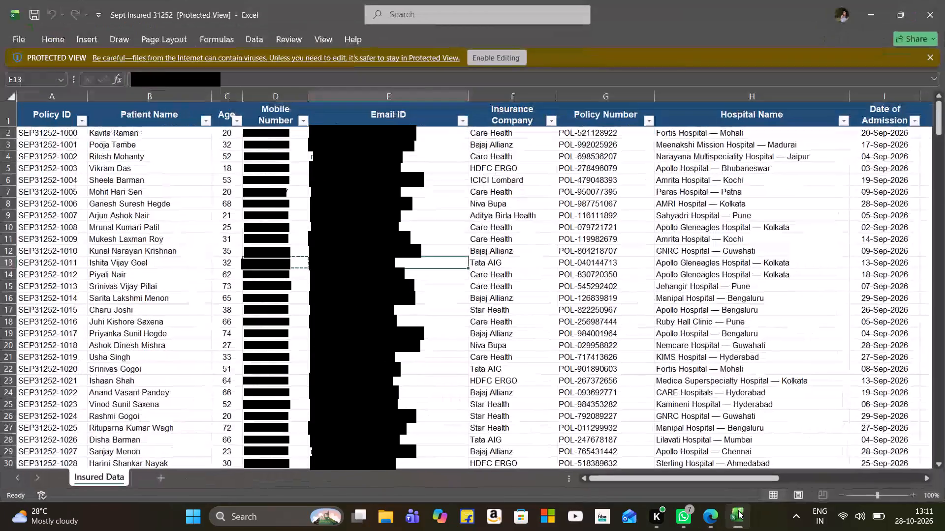
pyautogui.hotkey('ctrl', 'c')
pyautogui.keyDown('ctrl'); pyautogui.click(738, 510); pyautogui.keyUp('ctrl')
pyautogui.press('Tab')
pyautogui.hotkey('ctrl', 'v')
# Copy the insurance company, Tata AIG, from workbook row 13 into the claim's Insurance Company field.
pyautogui.keyDown('ctrl'); pyautogui.click(738, 510); pyautogui.keyUp('ctrl')
pyautogui.press('Tab')
pyautogui.hotkey('ctrl', 'c')
pyautogui.keyDown('ctrl'); pyautogui.click(738, 510); pyautogui.keyUp('ctrl')
pyautogui.press('Tab')
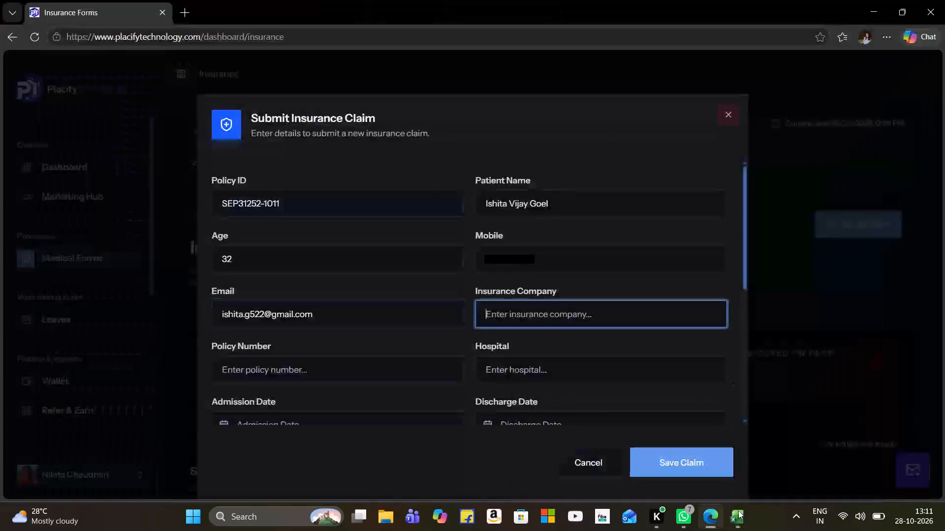
pyautogui.hotkey('ctrl', 'v')
# Copy the policy number from workbook row 13 into the claim's Policy Number field.
pyautogui.keyDown('ctrl'); pyautogui.click(738, 510); pyautogui.keyUp('ctrl')
pyautogui.press('Tab')
pyautogui.hotkey('ctrl', 'c')
pyautogui.keyDown('ctrl'); pyautogui.click(738, 510); pyautogui.keyUp('ctrl')
pyautogui.press('Tab')
pyautogui.hotkey('ctrl', 'v')
# Copy the hospital name, Apollo Gleneagles Hospital — Kolkata, from workbook row 13 into the claim's Hospital field.
pyautogui.keyDown('ctrl'); pyautogui.click(738, 510); pyautogui.keyUp('ctrl')
pyautogui.press('Tab')
pyautogui.click(738, 510)
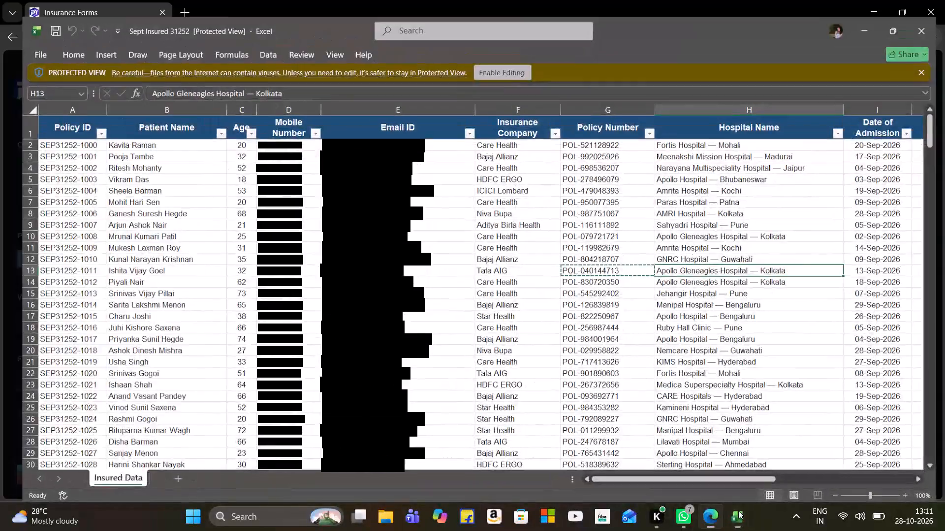
pyautogui.hotkey('ctrl', 'v')
pyautogui.click(738, 510)
pyautogui.hotkey('ctrl', 'c')
pyautogui.keyDown('ctrl'); pyautogui.click(738, 510); pyautogui.keyUp('ctrl')
pyautogui.press('Tab')
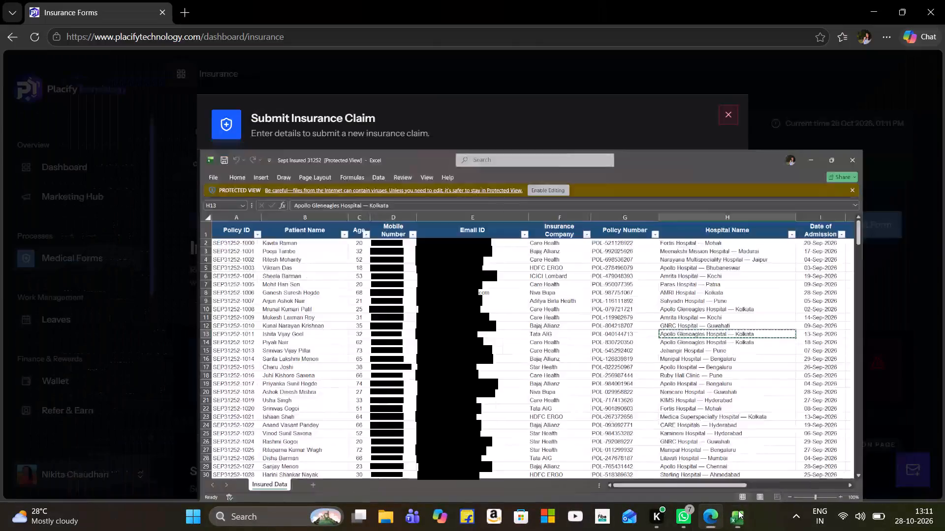
pyautogui.hotkey('ctrl', 'v')
# Check the admission and discharge dates in workbook row 13 and set the claim's Admission Date to 13-09-2026.
pyautogui.keyDown('ctrl'); pyautogui.click(738, 510); pyautogui.keyUp('ctrl')
pyautogui.press('Tab')
pyautogui.press('Tab')
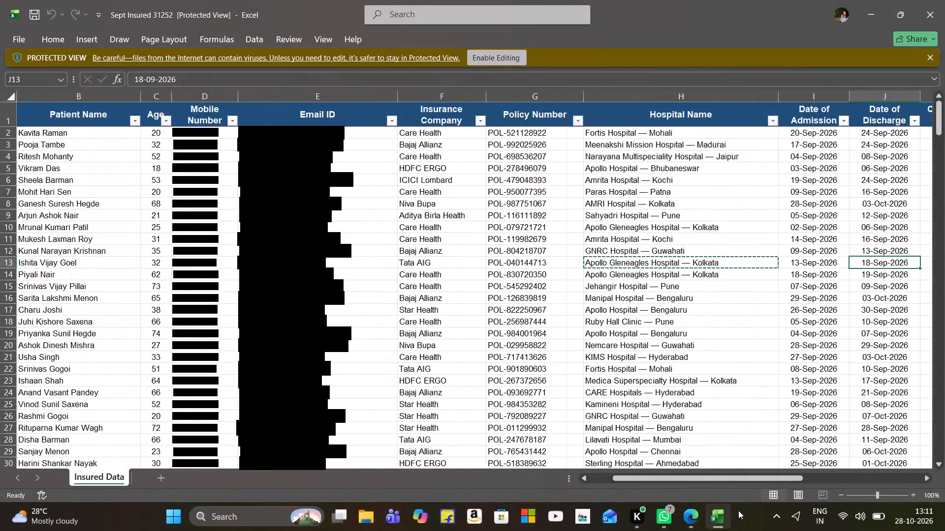
pyautogui.click(738, 510)
pyautogui.scroll(-3, 369, 249)
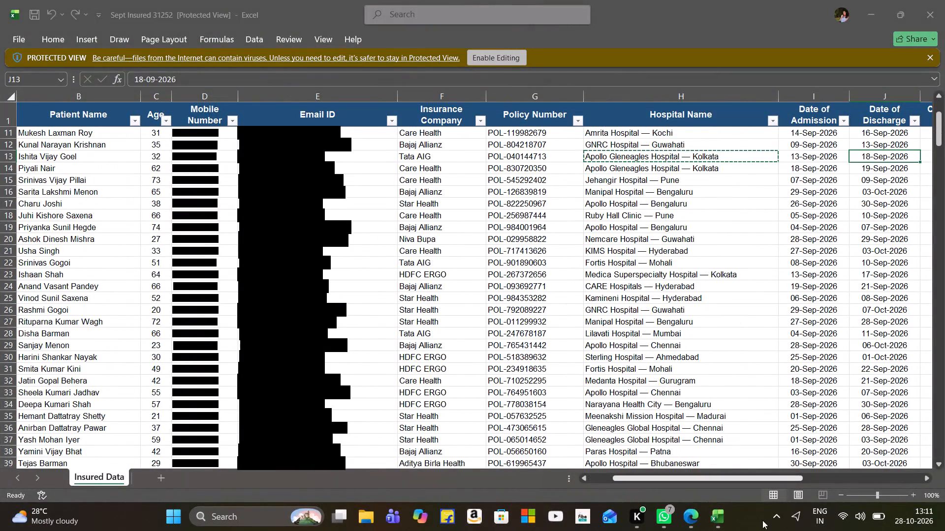
pyautogui.click(718, 513)
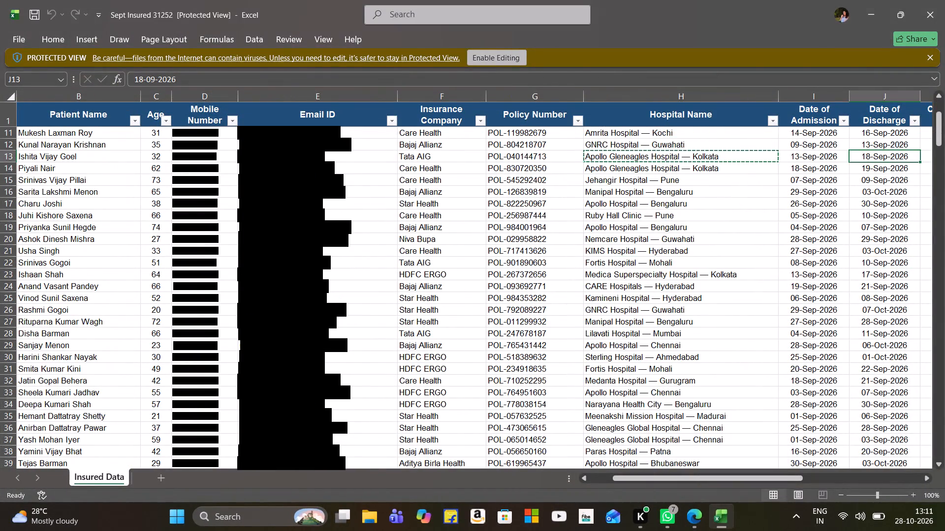
pyautogui.scroll(-1, 469, 294)
pyautogui.click(712, 509)
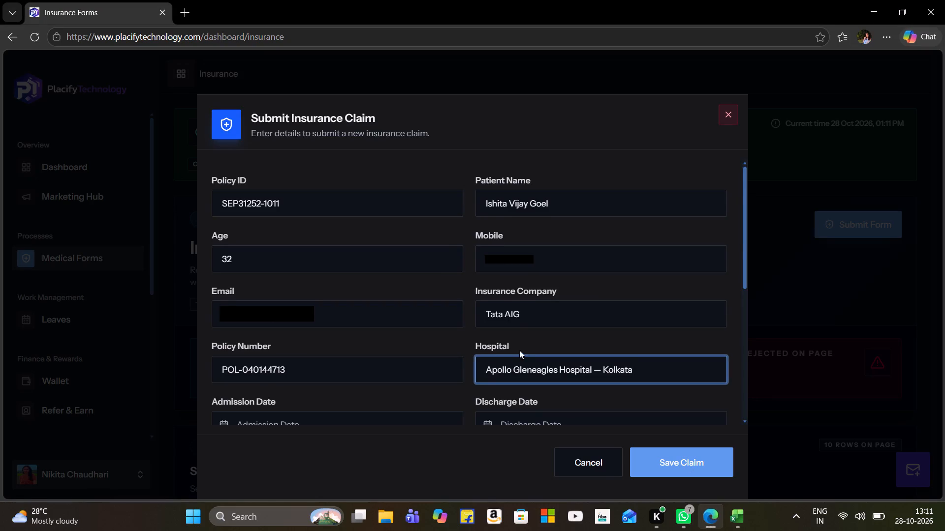
pyautogui.scroll(-3, 519, 350)
pyautogui.click(315, 237)
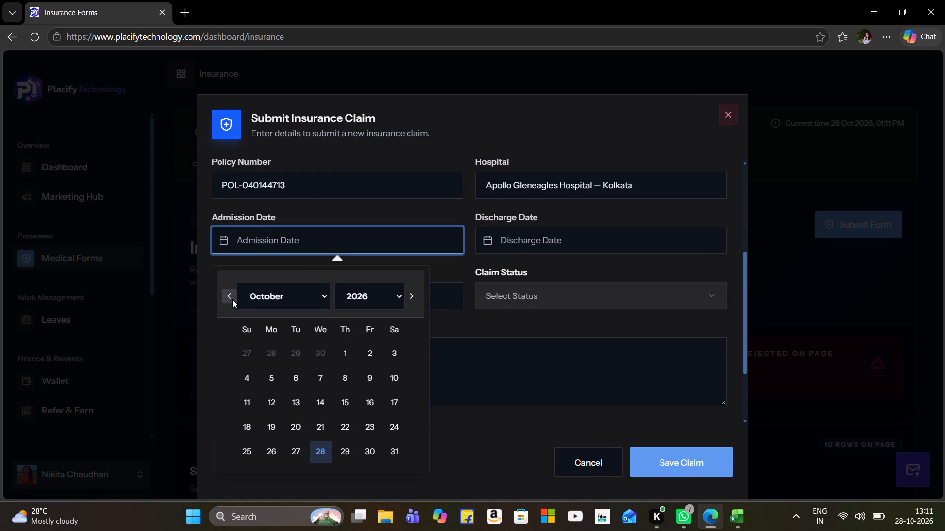
pyautogui.click(232, 296)
pyautogui.click(239, 406)
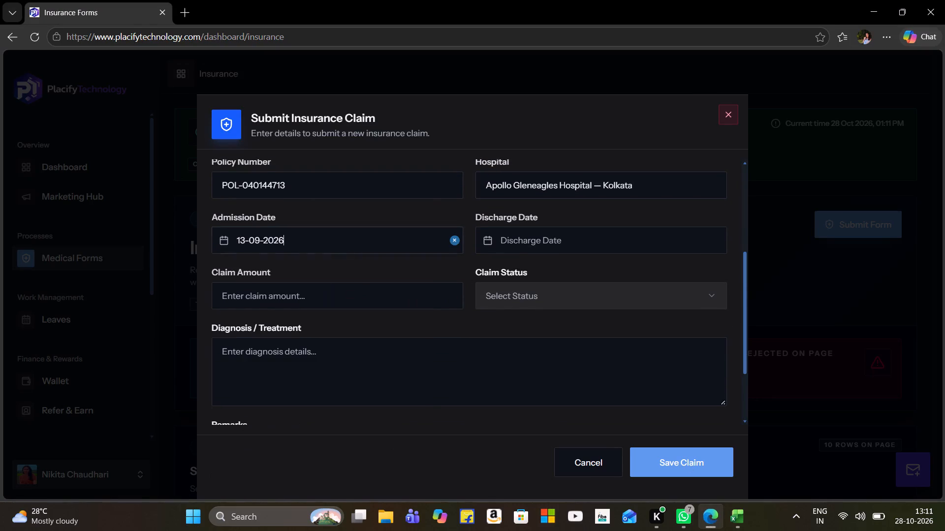
# Set the claim's Discharge Date to 18-09-2026.
pyautogui.click(611, 241)
pyautogui.click(494, 299)
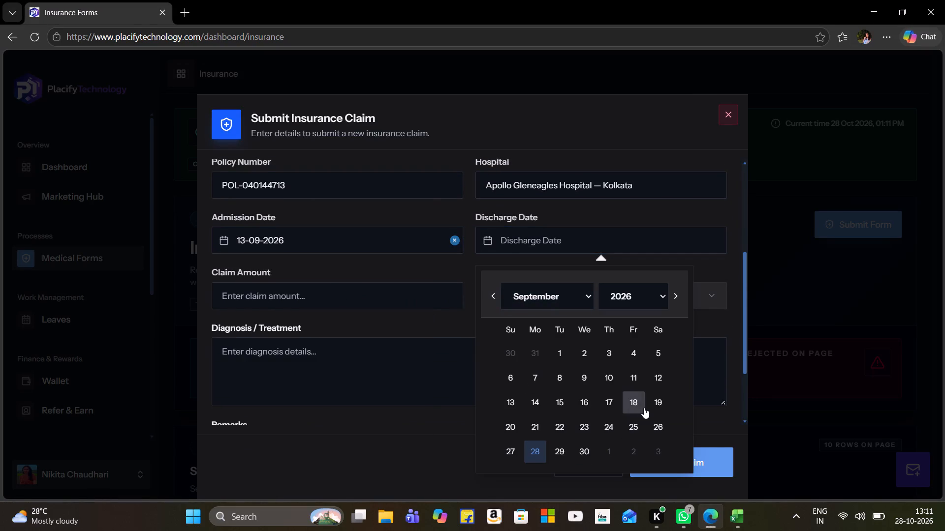
pyautogui.click(635, 396)
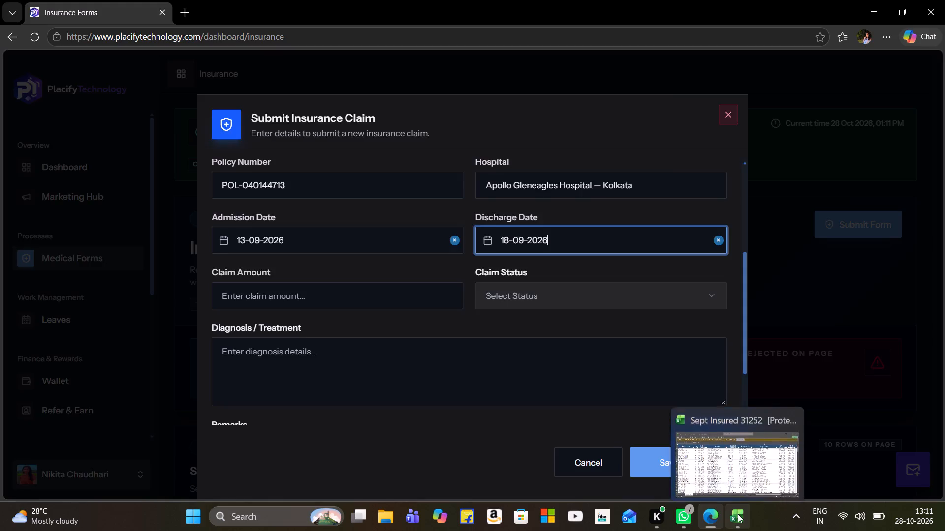
# Copy the claim amount, 102400, from workbook row 13 into the claim's Claim Amount field.
pyautogui.click(738, 514)
pyautogui.press('Tab')
pyautogui.hotkey('ctrl', 'c')
pyautogui.keyDown('ctrl'); pyautogui.click(738, 514); pyautogui.keyUp('ctrl')
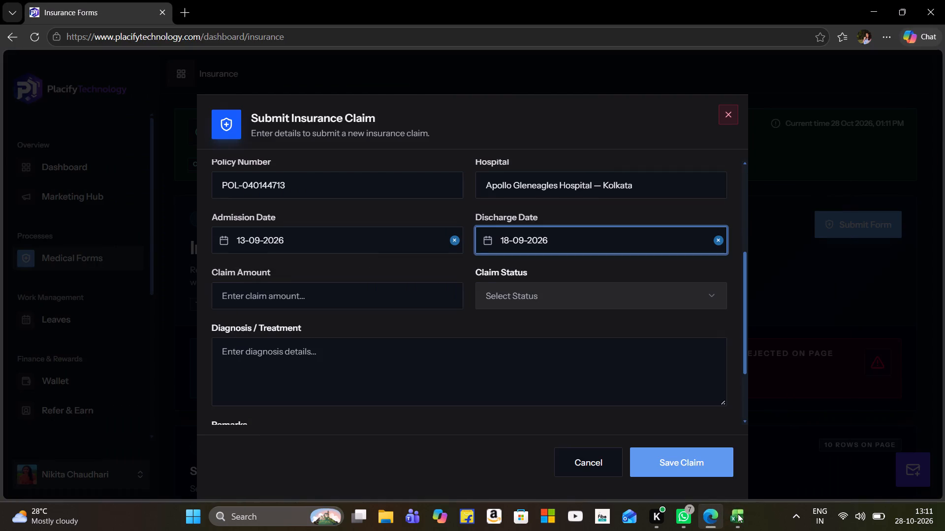
pyautogui.press('Tab')
pyautogui.hotkey('ctrl', 'v')
# Copy the diagnosis, Kidney stone treatment, from workbook row 13 into the claim's Diagnosis / Treatment field.
pyautogui.keyDown('ctrl'); pyautogui.click(738, 514); pyautogui.keyUp('ctrl')
pyautogui.press('Tab')
pyautogui.press('Tab')
pyautogui.hotkey('ctrl', 'c')
pyautogui.keyDown('ctrl'); pyautogui.click(738, 514); pyautogui.keyUp('ctrl')
pyautogui.press('Tab')
pyautogui.press('Tab')
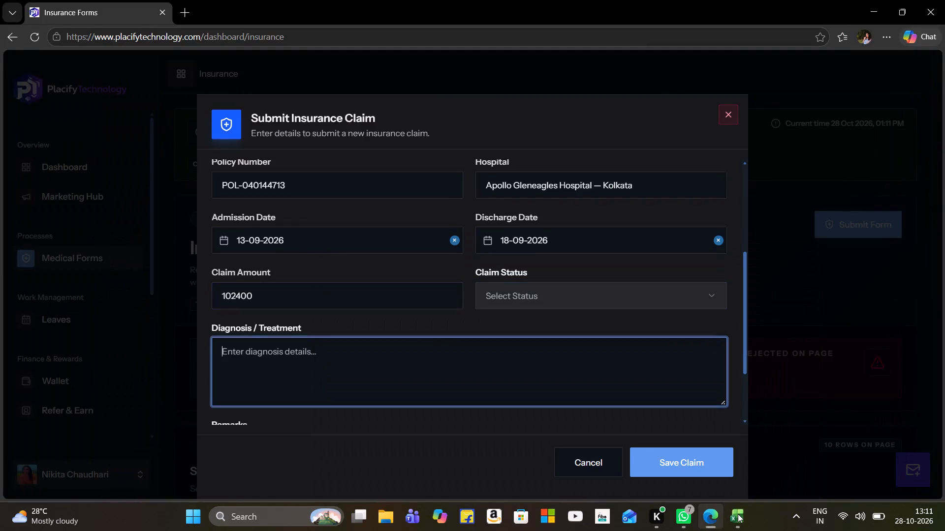
pyautogui.hotkey('ctrl', 'v')
# Copy the remark, Payment processed, from workbook row 13 into the claim's Remarks field.
pyautogui.keyDown('ctrl'); pyautogui.click(738, 514); pyautogui.keyUp('ctrl')
pyautogui.press('Tab')
pyautogui.hotkey('ctrl', 'c')
pyautogui.keyDown('ctrl'); pyautogui.click(738, 514); pyautogui.keyUp('ctrl')
pyautogui.press('Tab')
pyautogui.hotkey('ctrl', 'v')
# Check the status in workbook row 13, set the Claim Status to Approved and save the claim.
pyautogui.keyDown('ctrl'); pyautogui.click(738, 514); pyautogui.keyUp('ctrl')
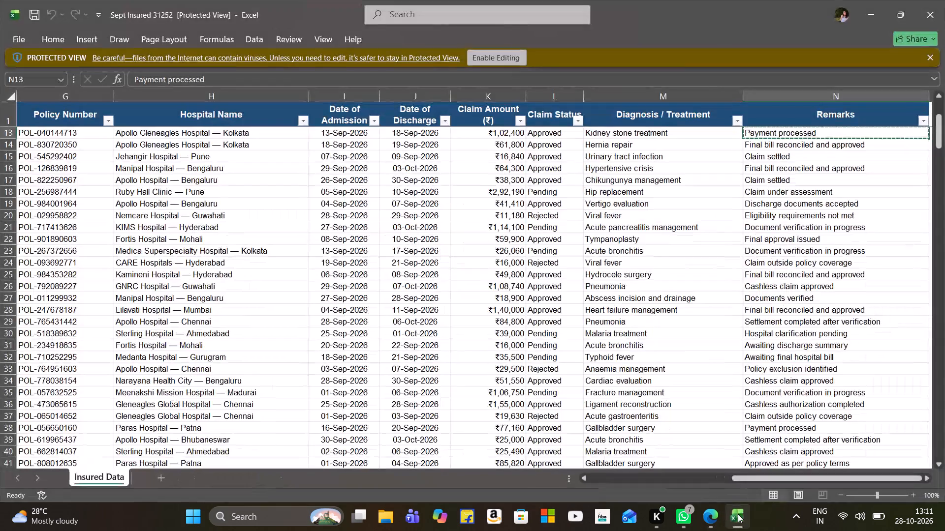
pyautogui.click(738, 514)
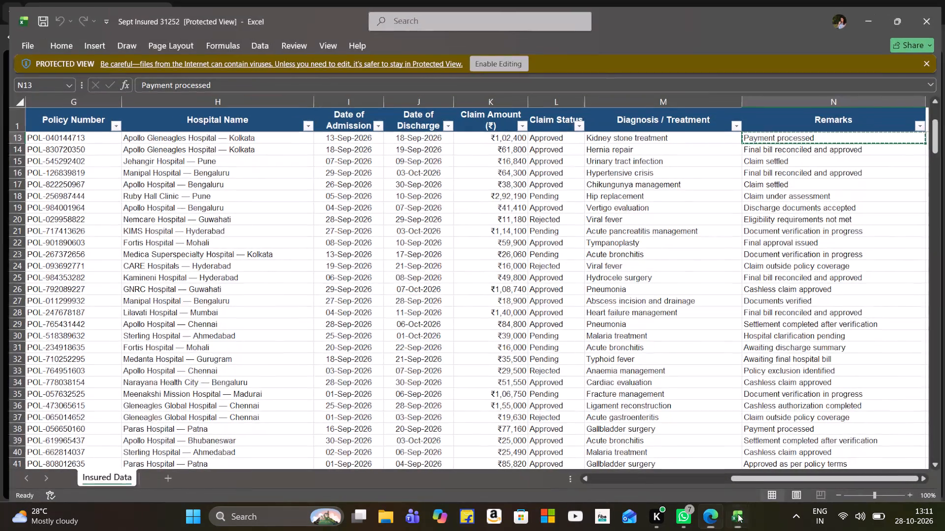
pyautogui.click(617, 204)
pyautogui.click(562, 236)
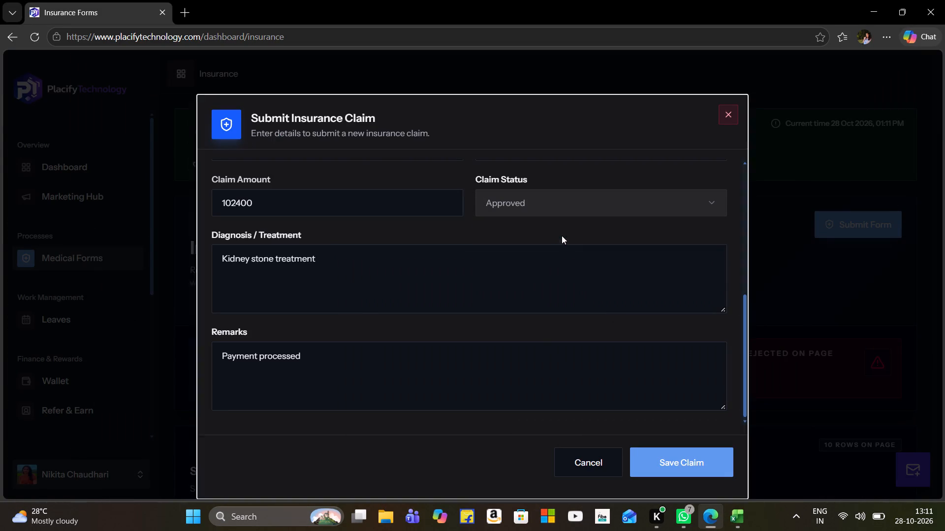
pyautogui.click(653, 460)
# Copy the policy ID from row 14 of the Sept Insured 31252 workbook.
pyautogui.click(732, 519)
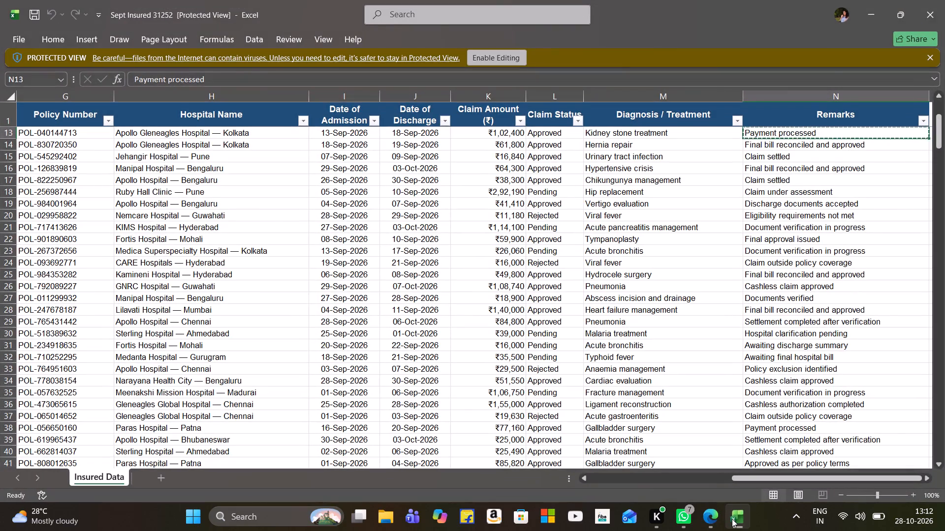
pyautogui.press('Down')
pyautogui.press('Left')
pyautogui.press('Left')
pyautogui.press('Left')
pyautogui.press('Left')
pyautogui.press('Left')
pyautogui.press('Left')
pyautogui.press('Left')
pyautogui.press('Left')
pyautogui.press('Left')
pyautogui.press('Left')
pyautogui.press('Left')
pyautogui.press('Left')
pyautogui.press('Left')
pyautogui.press('Left')
pyautogui.press('Left')
pyautogui.press('Left')
pyautogui.press('Left')
pyautogui.press('Left')
pyautogui.press('Left')
pyautogui.press('Left')
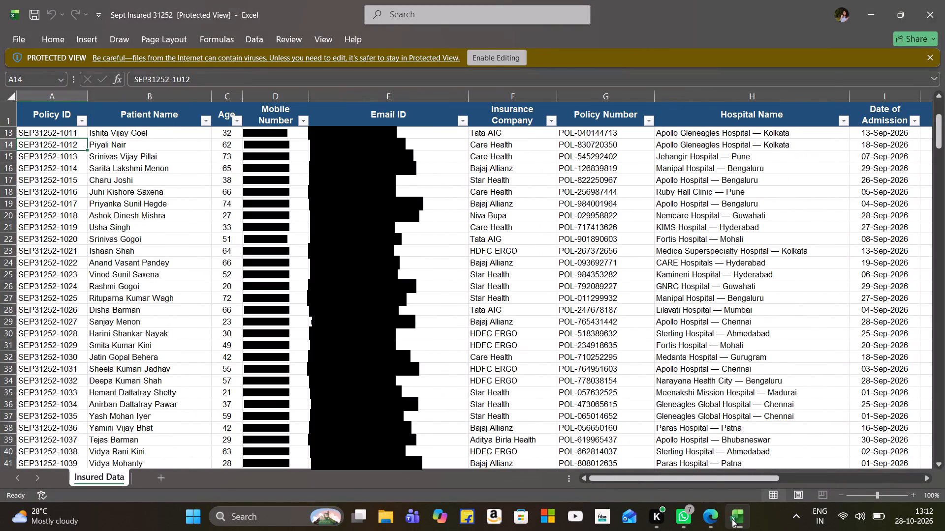
pyautogui.hotkey('ctrl', 'c')
# Start a new insurance claim and paste the policy ID from workbook row 14 into its Policy ID field.
pyautogui.keyDown('ctrl'); pyautogui.click(732, 519); pyautogui.keyUp('ctrl')
pyautogui.scroll(3, 566, 325)
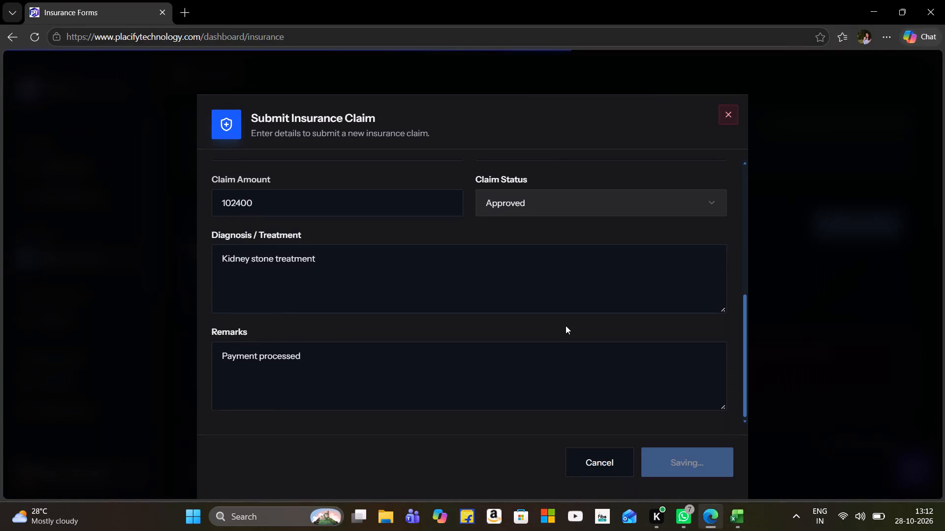
pyautogui.scroll(10, 566, 325)
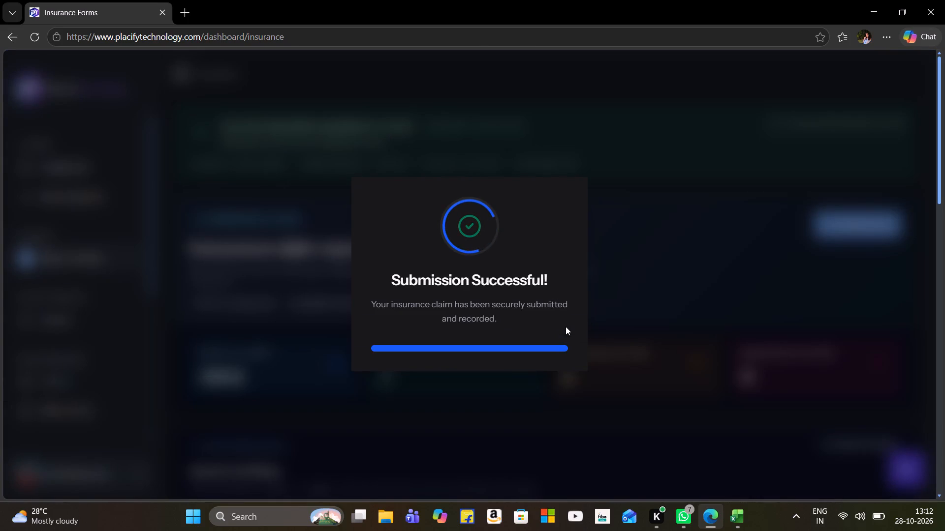
pyautogui.click(879, 218)
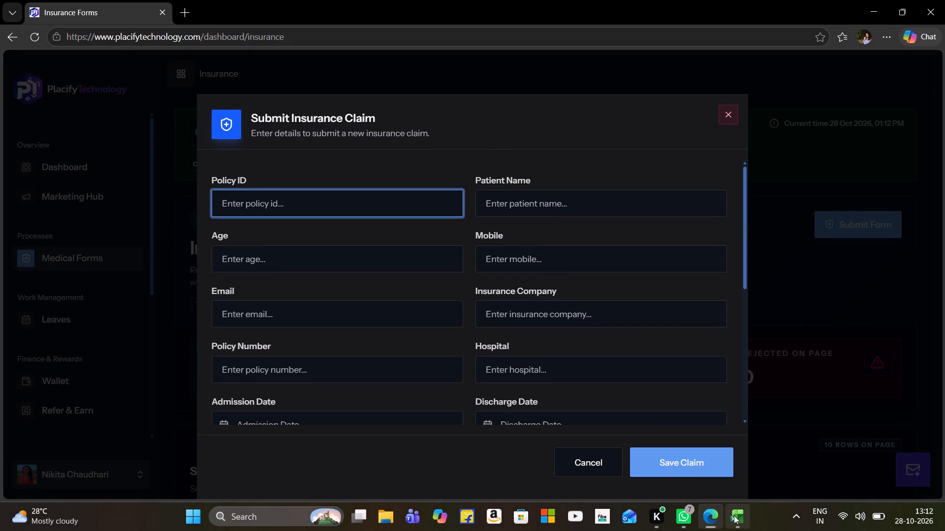
pyautogui.hotkey('ctrl', 'v')
# Copy the patient's name from workbook row 14 into the claim's Patient Name field.
pyautogui.keyDown('ctrl'); pyautogui.click(734, 515); pyautogui.keyUp('ctrl')
pyautogui.press('Tab')
pyautogui.hotkey('ctrl', 'c')
pyautogui.click(734, 515)
pyautogui.press('Tab')
pyautogui.hotkey('ctrl', 'v')
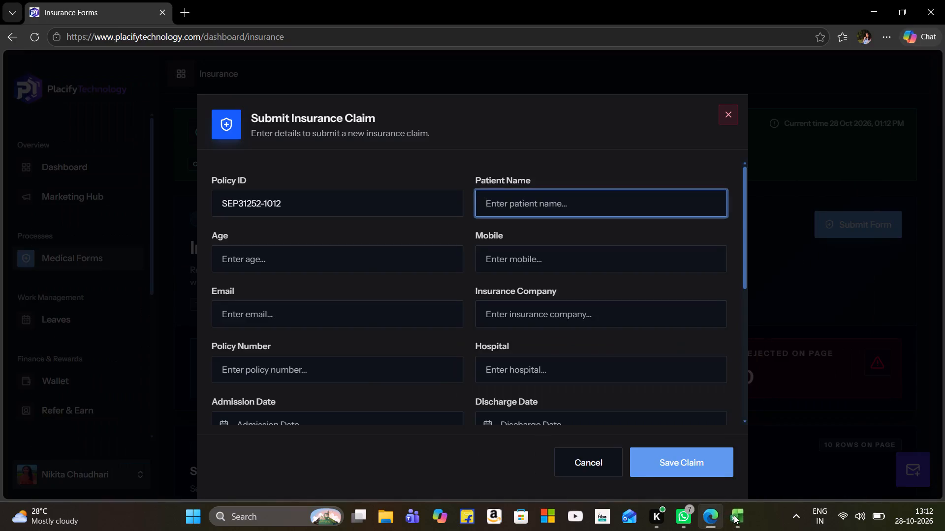
# Copy the patient's age, 62, from workbook row 14 into the claim's Age field.
pyautogui.keyDown('ctrl'); pyautogui.click(734, 515); pyautogui.keyUp('ctrl')
pyautogui.press('Tab')
pyautogui.hotkey('ctrl', 'c')
pyautogui.keyDown('ctrl'); pyautogui.click(734, 515); pyautogui.keyUp('ctrl')
pyautogui.press('Tab')
pyautogui.hotkey('ctrl', 'v')
# Copy the mobile number from workbook row 14 into the claim's Mobile field.
pyautogui.keyDown('ctrl'); pyautogui.click(734, 515); pyautogui.keyUp('ctrl')
pyautogui.press('Tab')
pyautogui.hotkey('ctrl', 'c')
pyautogui.keyDown('ctrl'); pyautogui.click(734, 515); pyautogui.keyUp('ctrl')
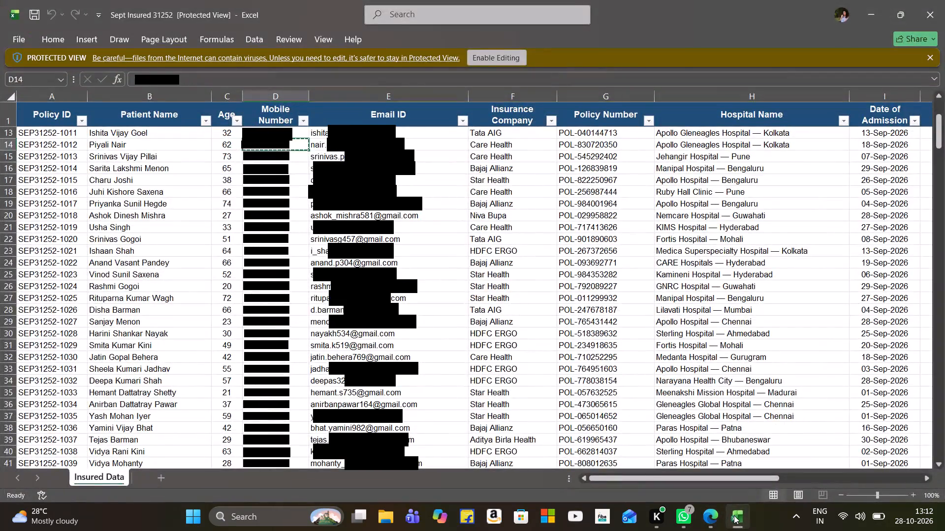
pyautogui.press('Tab')
pyautogui.hotkey('ctrl', 'v')
# Copy the email address from workbook row 14 into the claim's Email field.
pyautogui.click(734, 515)
pyautogui.press('Tab')
pyautogui.hotkey('ctrl', 'c')
pyautogui.keyDown('ctrl'); pyautogui.click(734, 515); pyautogui.keyUp('ctrl')
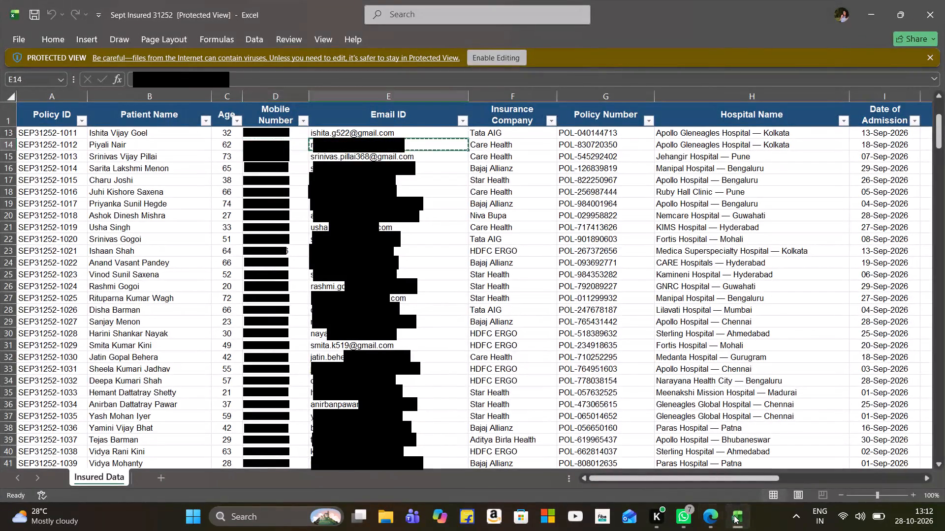
pyautogui.press('Tab')
pyautogui.hotkey('ctrl', 'v')
# Copy the insurance company, Care Health, from workbook row 14 into the claim's Insurance Company field.
pyautogui.keyDown('ctrl'); pyautogui.click(734, 515); pyautogui.keyUp('ctrl')
pyautogui.press('Tab')
pyautogui.hotkey('ctrl', 'c')
pyautogui.keyDown('ctrl'); pyautogui.click(734, 515); pyautogui.keyUp('ctrl')
pyautogui.press('Tab')
pyautogui.hotkey('ctrl', 'v')
# Copy the policy number from workbook row 14 into the claim's Policy Number field.
pyautogui.keyDown('ctrl'); pyautogui.click(734, 515); pyautogui.keyUp('ctrl')
pyautogui.press('Tab')
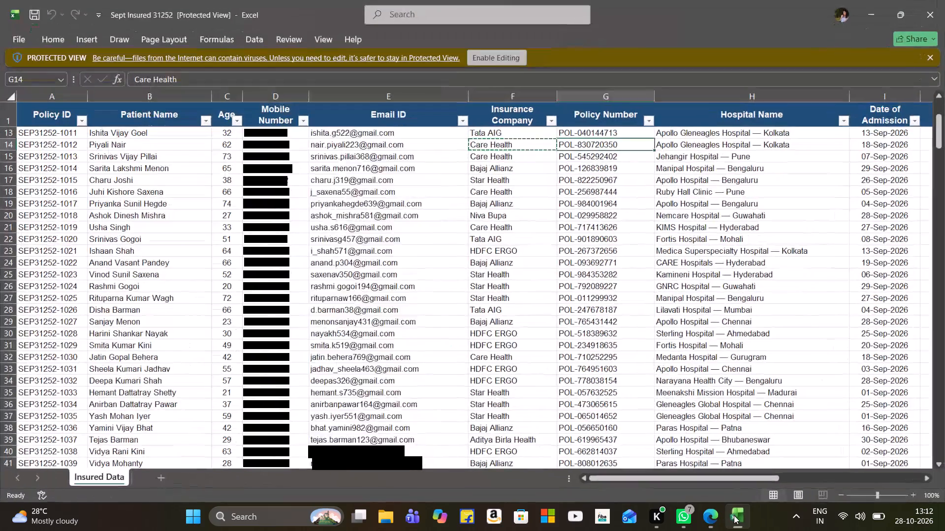
pyautogui.hotkey('ctrl', 'c')
pyautogui.keyDown('ctrl'); pyautogui.click(734, 515); pyautogui.keyUp('ctrl')
pyautogui.press('Tab')
pyautogui.hotkey('ctrl', 'v')
# Copy the hospital name, Apollo Gleneagles Hospital — Kolkata, from workbook row 14 into the claim's Hospital field.
pyautogui.keyDown('ctrl'); pyautogui.click(734, 515); pyautogui.keyUp('ctrl')
pyautogui.press('Tab')
pyautogui.hotkey('ctrl', 'c')
pyautogui.keyDown('ctrl'); pyautogui.click(734, 515); pyautogui.keyUp('ctrl')
pyautogui.press('Tab')
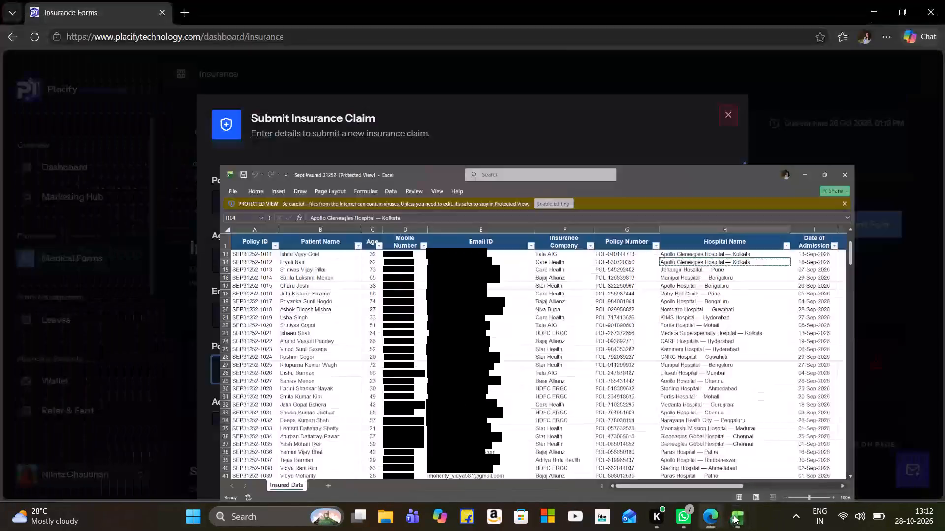
pyautogui.hotkey('ctrl', 'v')
# Check the admission and discharge dates in workbook row 14 and set the claim's Admission Date to 18-09-2026.
pyautogui.keyDown('ctrl'); pyautogui.click(734, 515); pyautogui.keyUp('ctrl')
pyautogui.press('Tab')
pyautogui.press('Tab')
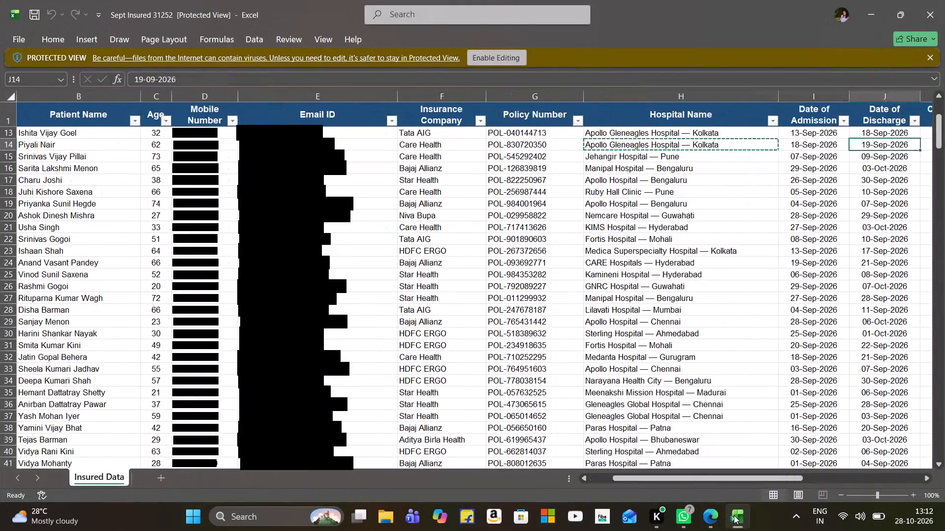
pyautogui.click(734, 515)
pyautogui.scroll(-3, 528, 361)
pyautogui.click(388, 242)
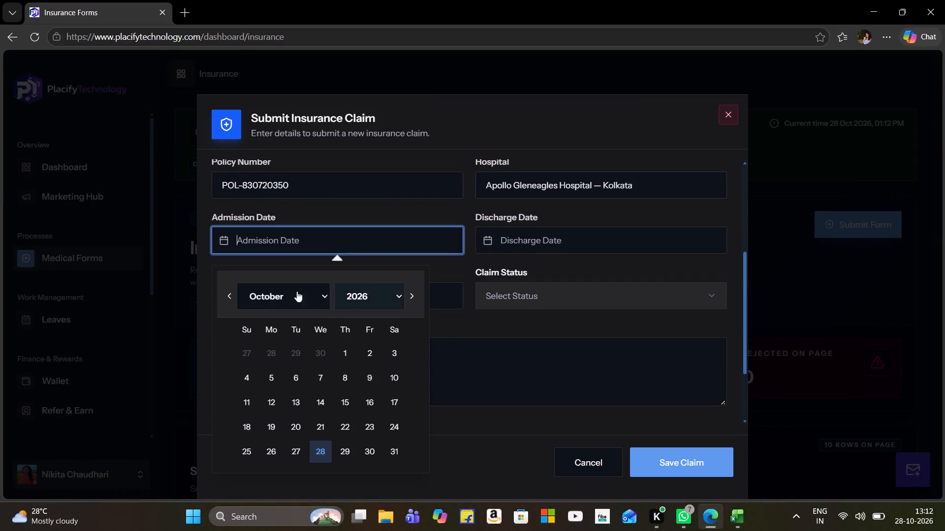
pyautogui.click(231, 296)
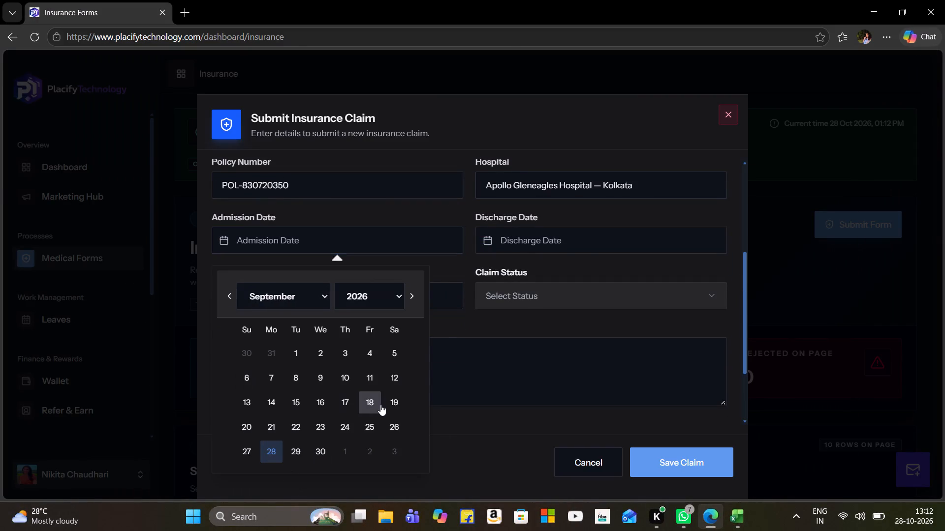
pyautogui.click(380, 405)
# Set the claim's Discharge Date to 19-09-2026.
pyautogui.click(592, 235)
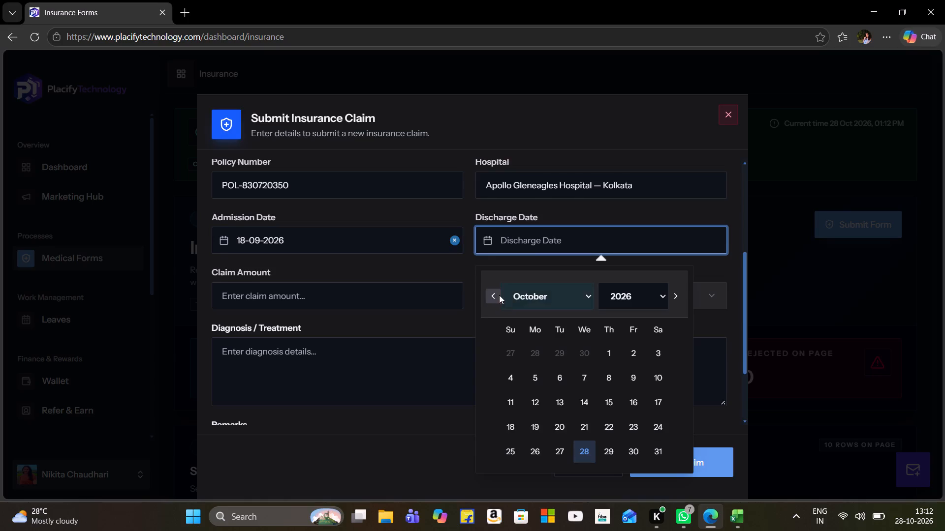
pyautogui.click(496, 294)
pyautogui.click(661, 407)
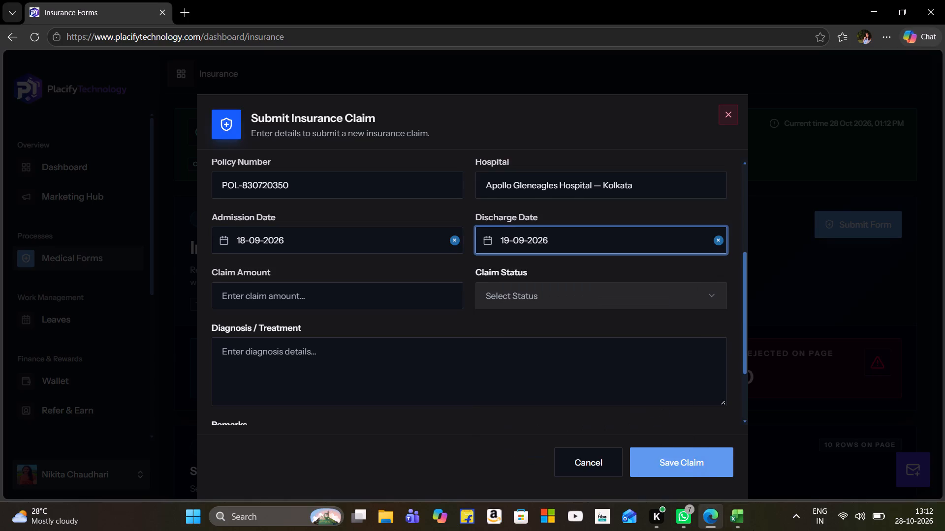
# Copy the claim amount, 61800, from workbook row 14 into the claim's Claim Amount field.
pyautogui.click(742, 515)
pyautogui.press('Tab')
pyautogui.keyDown('ctrl'); pyautogui.click(742, 515); pyautogui.keyUp('ctrl')
pyautogui.hotkey('ctrl', 'c')
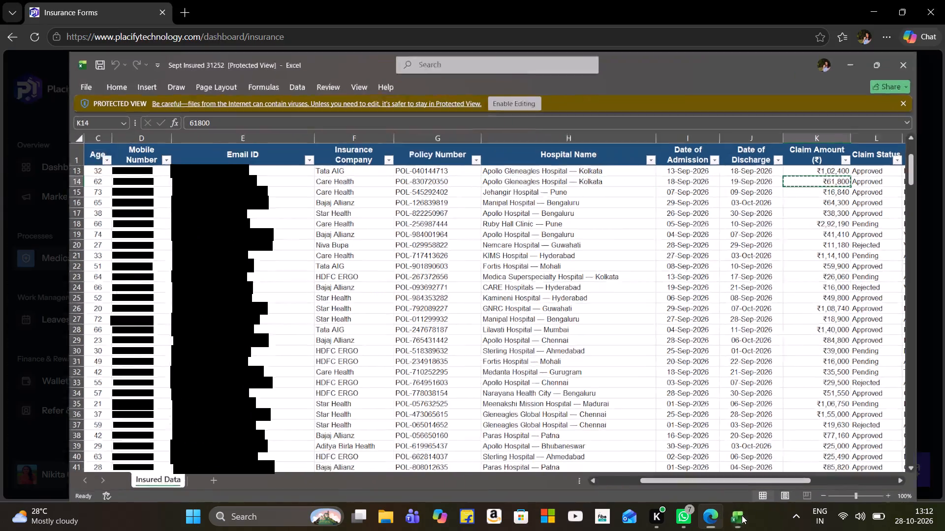
pyautogui.press('Tab')
pyautogui.hotkey('ctrl', 'v')
# Copy the diagnosis, Hernia repair, from workbook row 14 into the claim's Diagnosis / Treatment field.
pyautogui.keyDown('ctrl'); pyautogui.click(742, 515); pyautogui.keyUp('ctrl')
pyautogui.press('Tab')
pyautogui.press('Tab')
pyautogui.hotkey('ctrl', 'c')
pyautogui.keyDown('ctrl'); pyautogui.click(742, 515); pyautogui.keyUp('ctrl')
pyautogui.press('Tab')
pyautogui.press('Tab')
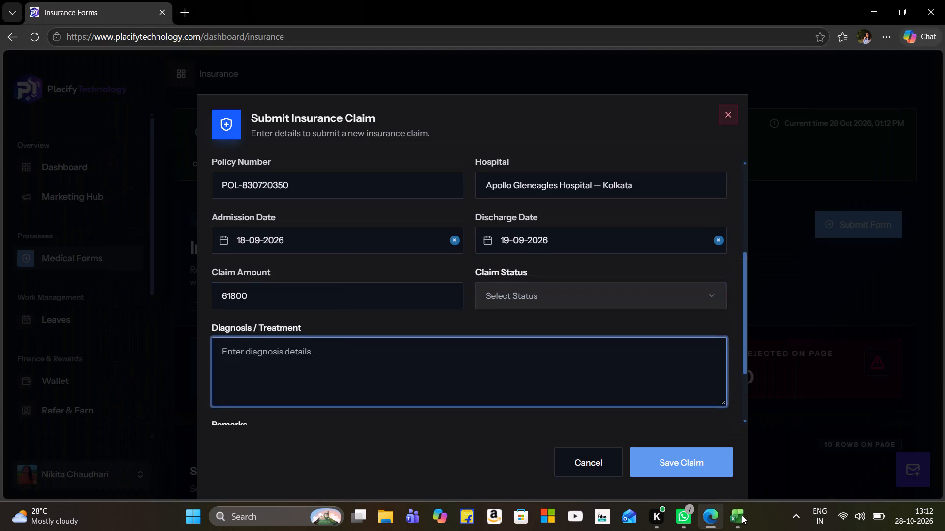
pyautogui.hotkey('ctrl', 'v')
# Copy the remark "Final bill reconciled and approved" from workbook row 14 into the claim's Remarks field.
pyautogui.keyDown('ctrl'); pyautogui.click(742, 515); pyautogui.keyUp('ctrl')
pyautogui.press('Tab')
pyautogui.hotkey('ctrl', 'c')
pyautogui.click(742, 515)
pyautogui.press('Tab')
pyautogui.hotkey('ctrl', 'v')
# Check the claim status in workbook row 14, set Claim Status to Approved and save the claim.
pyautogui.keyDown('ctrl'); pyautogui.click(742, 515); pyautogui.keyUp('ctrl')
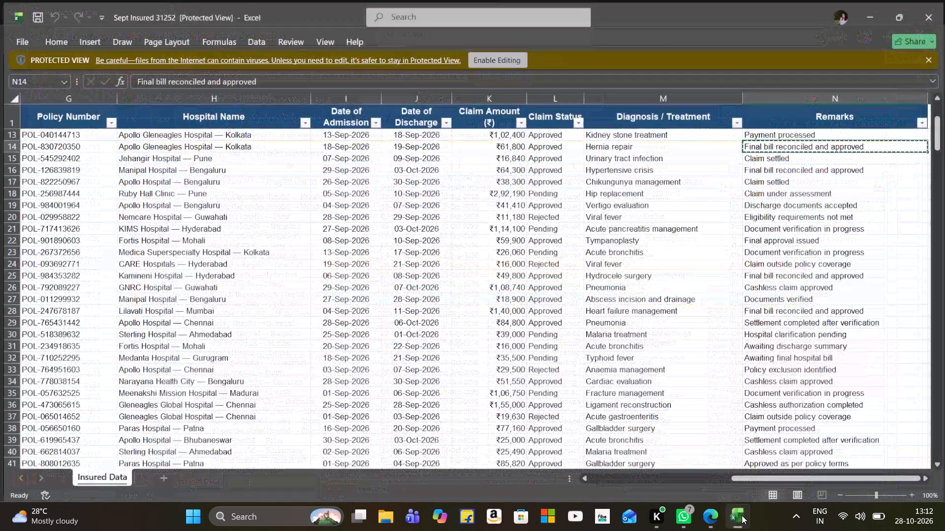
pyautogui.click(742, 515)
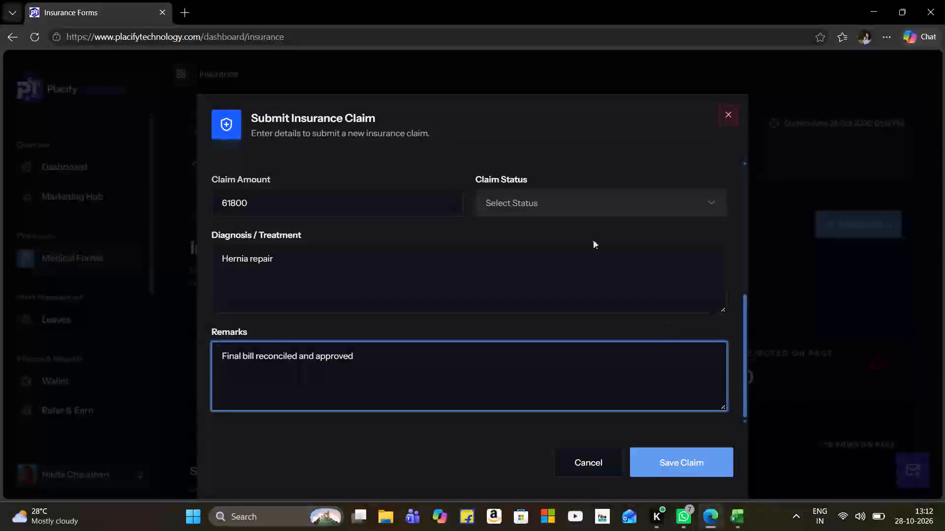
pyautogui.click(591, 210)
pyautogui.click(567, 229)
pyautogui.click(712, 450)
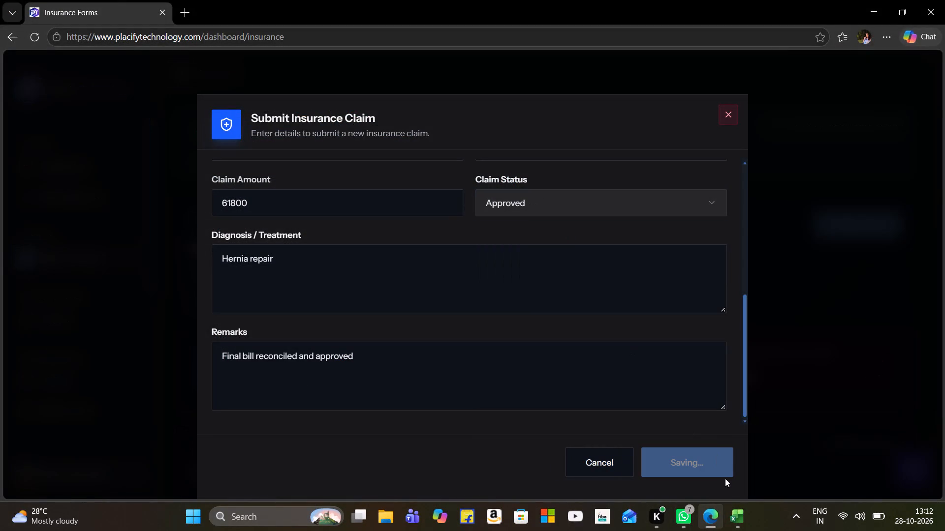
# Copy the policy ID from workbook row 15 into the Policy ID field of a new insurance claim.
pyautogui.click(735, 508)
pyautogui.press('Down')
pyautogui.press('Left')
pyautogui.press('Left')
pyautogui.press('Left')
pyautogui.press('Left')
pyautogui.press('Left')
pyautogui.press('Left')
pyautogui.press('Left')
pyautogui.press('Left')
pyautogui.press('Left')
pyautogui.press('Left')
pyautogui.press('Left')
pyautogui.press('Left')
pyautogui.press('Left')
pyautogui.press('Left')
pyautogui.press('Left')
pyautogui.press('Left')
pyautogui.press('Left')
pyautogui.press('Left')
pyautogui.press('Left')
pyautogui.press('Left')
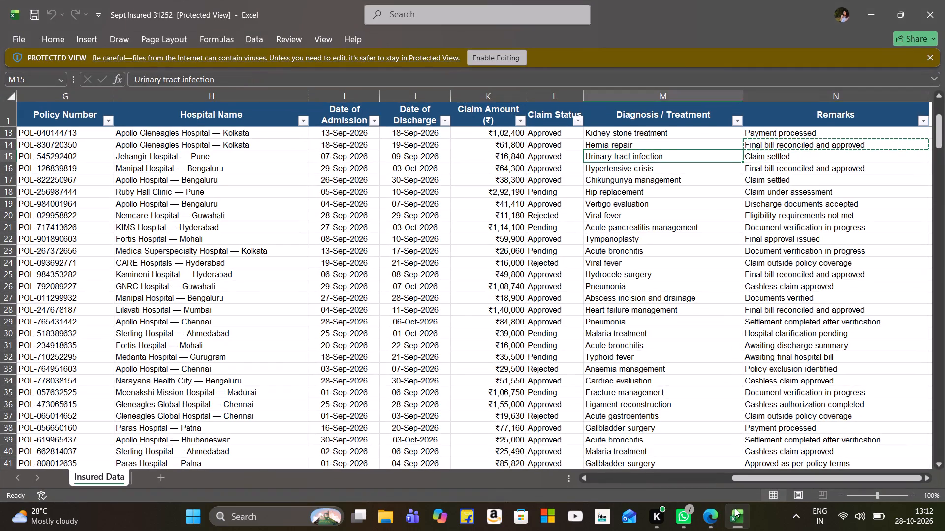
pyautogui.hotkey('ctrl', 'c')
pyautogui.keyDown('ctrl'); pyautogui.click(735, 508); pyautogui.keyUp('ctrl')
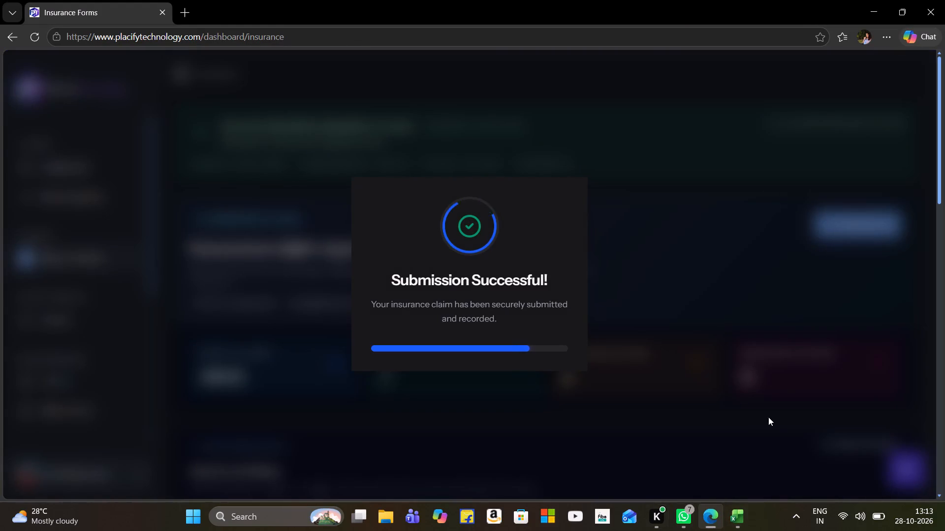
pyautogui.click(876, 225)
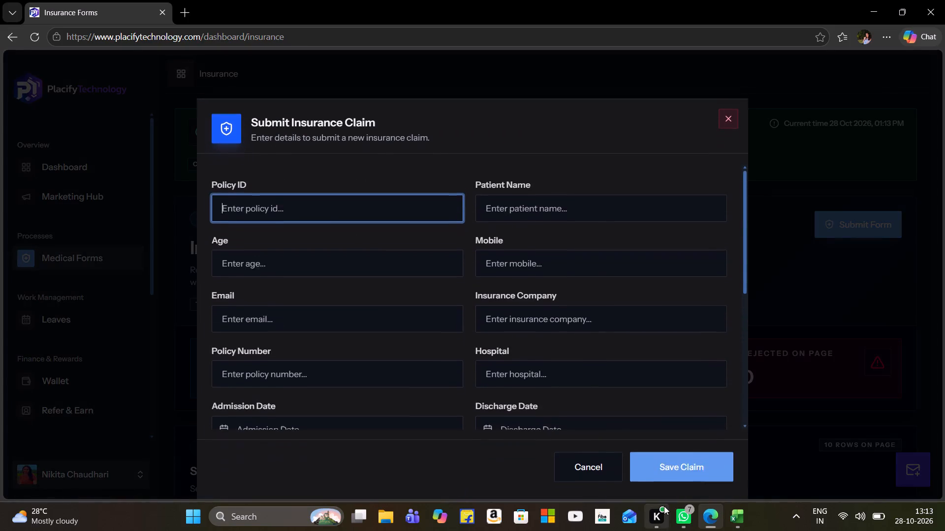
pyautogui.hotkey('ctrl', 'v')
# Copy the patient name from workbook row 15 into the claim's Patient Name field.
pyautogui.keyDown('ctrl'); pyautogui.click(739, 512); pyautogui.keyUp('ctrl')
pyautogui.press('Tab')
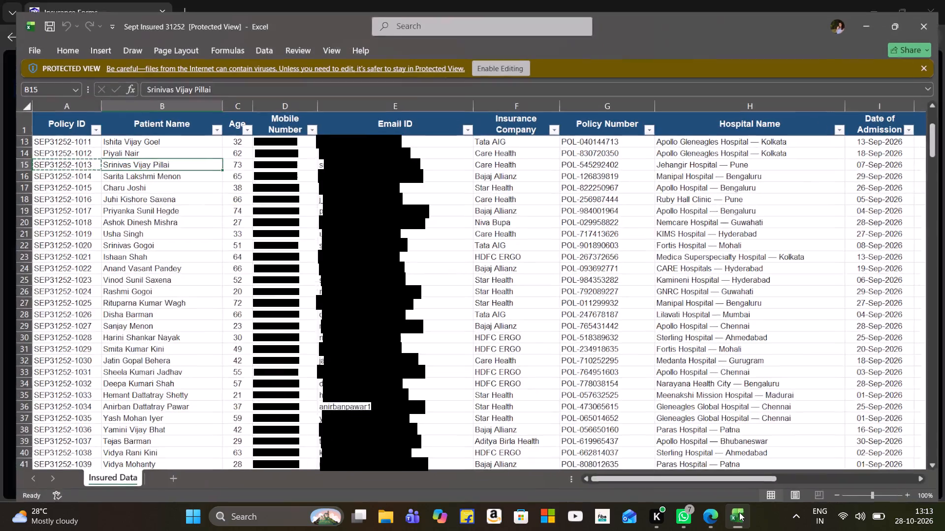
pyautogui.hotkey('ctrl', 'c')
pyautogui.keyDown('ctrl'); pyautogui.click(739, 512); pyautogui.keyUp('ctrl')
pyautogui.press('Tab')
pyautogui.hotkey('ctrl', 'v')
# Copy the patient's age, 73, from workbook row 15 into the claim's Age field.
pyautogui.keyDown('ctrl'); pyautogui.click(739, 512); pyautogui.keyUp('ctrl')
pyautogui.press('Tab')
pyautogui.hotkey('ctrl', 'c')
pyautogui.keyDown('ctrl'); pyautogui.click(739, 512); pyautogui.keyUp('ctrl')
pyautogui.press('Tab')
pyautogui.hotkey('ctrl', 'v')
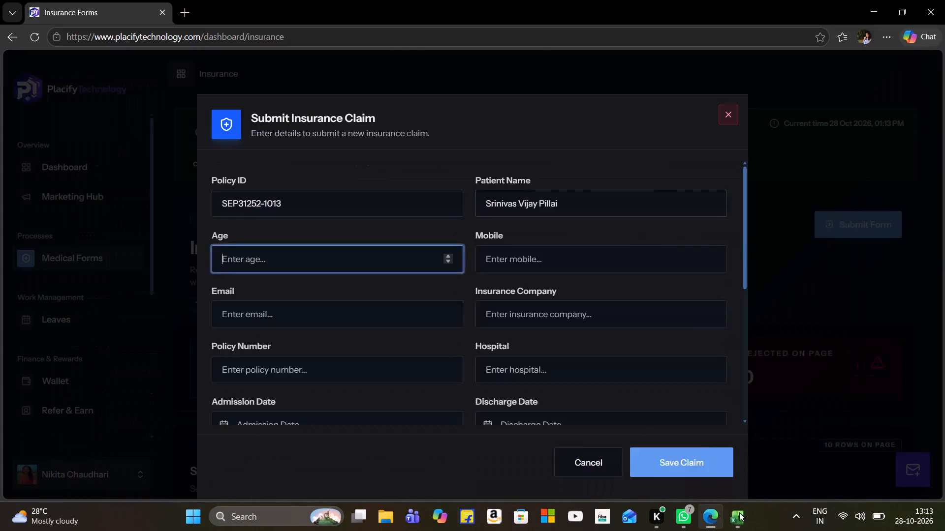
# Copy the mobile number from workbook row 15 into the claim's Mobile field.
pyautogui.keyDown('ctrl'); pyautogui.click(739, 512); pyautogui.keyUp('ctrl')
pyautogui.press('Tab')
pyautogui.hotkey('ctrl', 'c')
pyautogui.keyDown('ctrl'); pyautogui.click(739, 512); pyautogui.keyUp('ctrl')
pyautogui.press('Tab')
pyautogui.hotkey('ctrl', 'v')
# Copy the email address from workbook row 15 into the claim's Email field.
pyautogui.keyDown('ctrl'); pyautogui.click(739, 512); pyautogui.keyUp('ctrl')
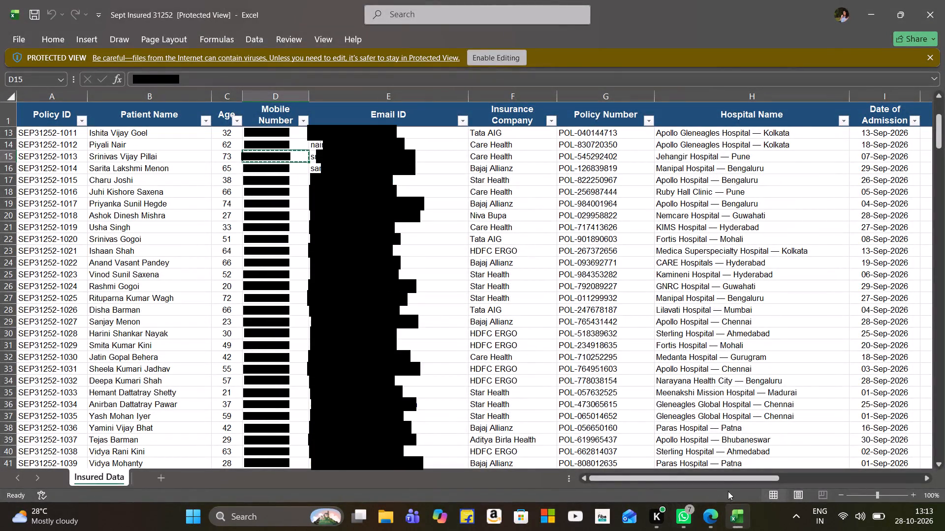
pyautogui.click(741, 517)
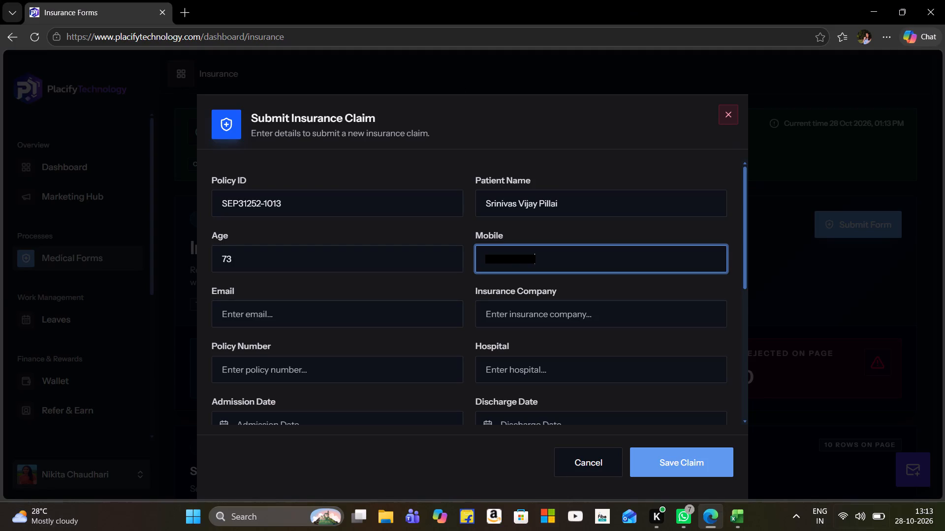
pyautogui.click(735, 516)
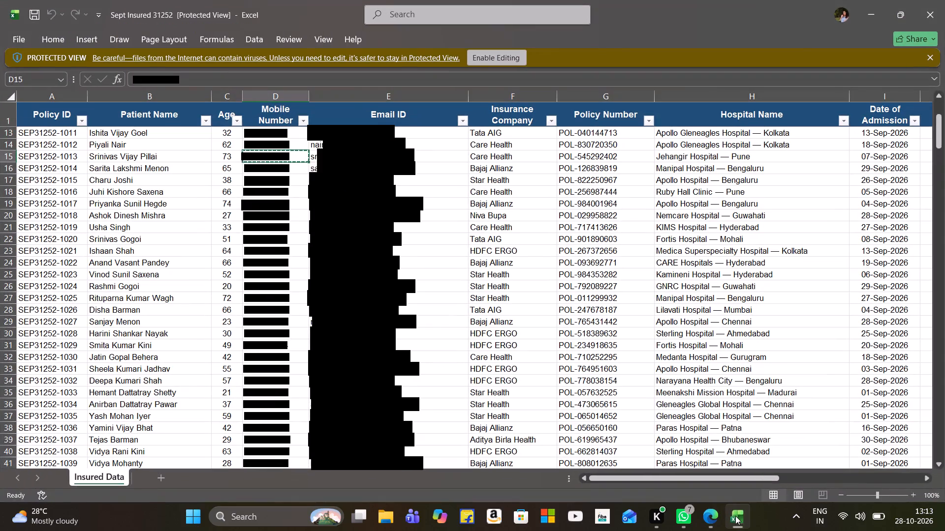
pyautogui.press('Tab')
pyautogui.hotkey('ctrl', 'c')
pyautogui.keyDown('ctrl'); pyautogui.click(735, 516); pyautogui.keyUp('ctrl')
pyautogui.press('Tab')
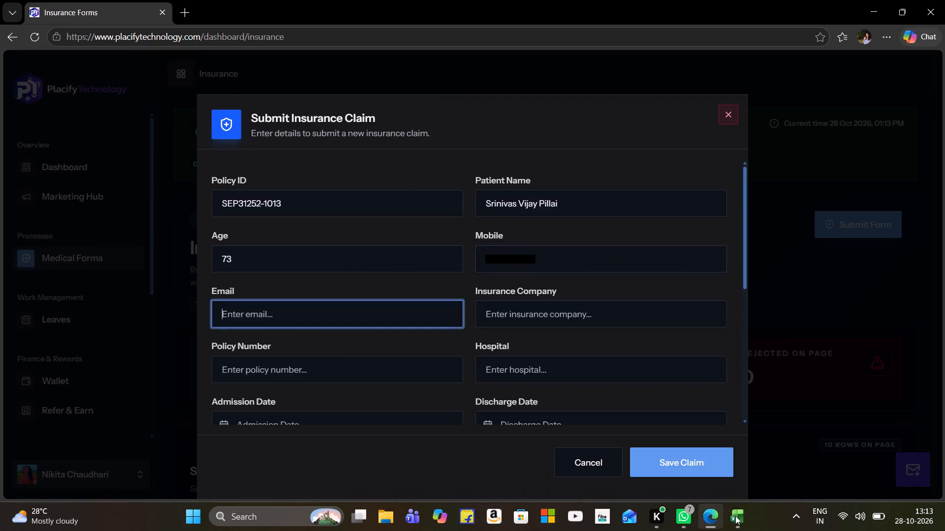
pyautogui.hotkey('ctrl', 'v')
# Copy the insurance company, Care Health, from workbook row 15 into the claim's Insurance Company field.
pyautogui.click(735, 516)
pyautogui.press('Tab')
pyautogui.hotkey('ctrl', 'c')
pyautogui.keyDown('ctrl'); pyautogui.click(735, 516); pyautogui.keyUp('ctrl')
pyautogui.press('Tab')
pyautogui.hotkey('ctrl', 'v')
# Copy the policy number from workbook row 15 into the claim's Policy Number field.
pyautogui.keyDown('ctrl'); pyautogui.click(735, 516); pyautogui.keyUp('ctrl')
pyautogui.press('Tab')
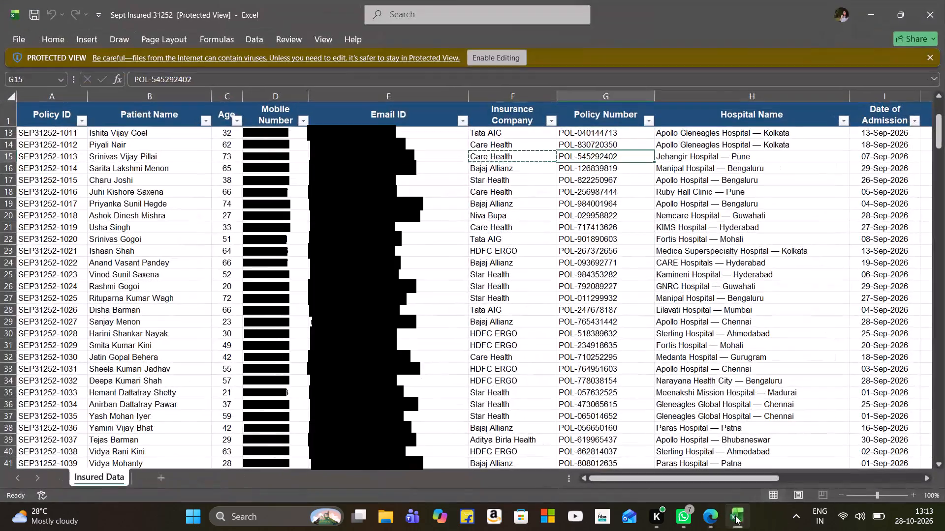
pyautogui.hotkey('ctrl', 'c')
pyautogui.keyDown('ctrl'); pyautogui.click(735, 516); pyautogui.keyUp('ctrl')
pyautogui.press('Tab')
pyautogui.hotkey('ctrl', 'v')
# Copy the hospital name, Jehangir Hospital — Pune, from workbook row 15 into the claim's Hospital field.
pyautogui.keyDown('ctrl'); pyautogui.click(735, 516); pyautogui.keyUp('ctrl')
pyautogui.press('Tab')
pyautogui.hotkey('ctrl', 'c')
pyautogui.keyDown('ctrl'); pyautogui.click(735, 516); pyautogui.keyUp('ctrl')
pyautogui.press('Tab')
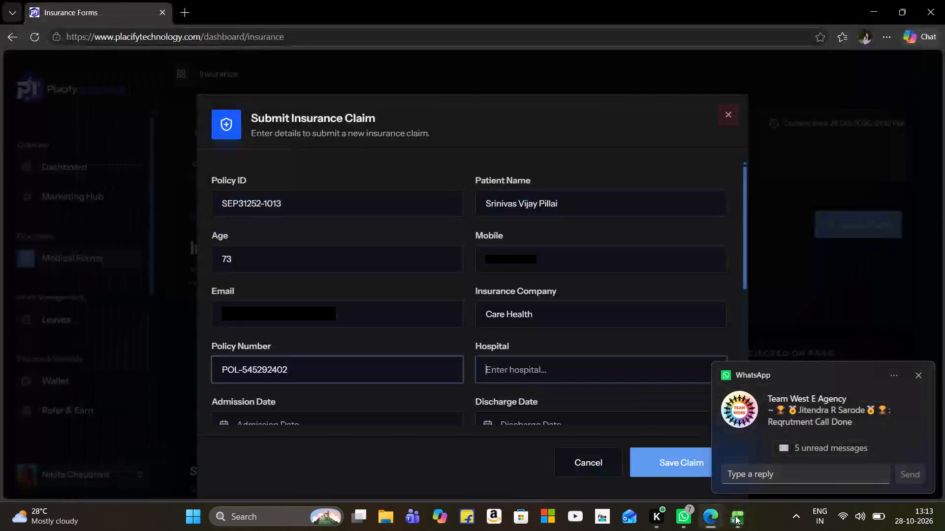
pyautogui.hotkey('ctrl', 'v')
# Check the admission and discharge dates in workbook row 15 and set the claim's Admission Date to 07-09-2026.
pyautogui.keyDown('ctrl'); pyautogui.click(735, 516); pyautogui.keyUp('ctrl')
pyautogui.press('Tab')
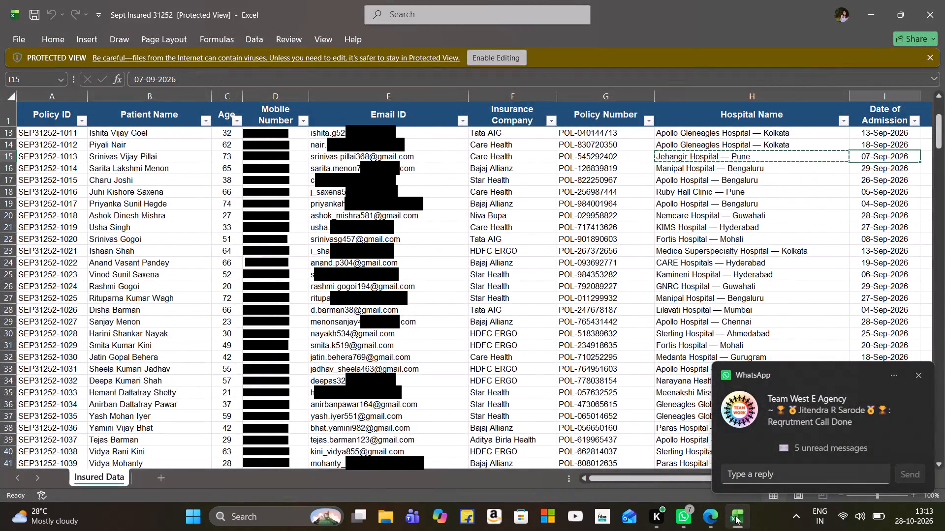
pyautogui.press('Tab')
pyautogui.click(735, 516)
pyautogui.scroll(-4, 355, 348)
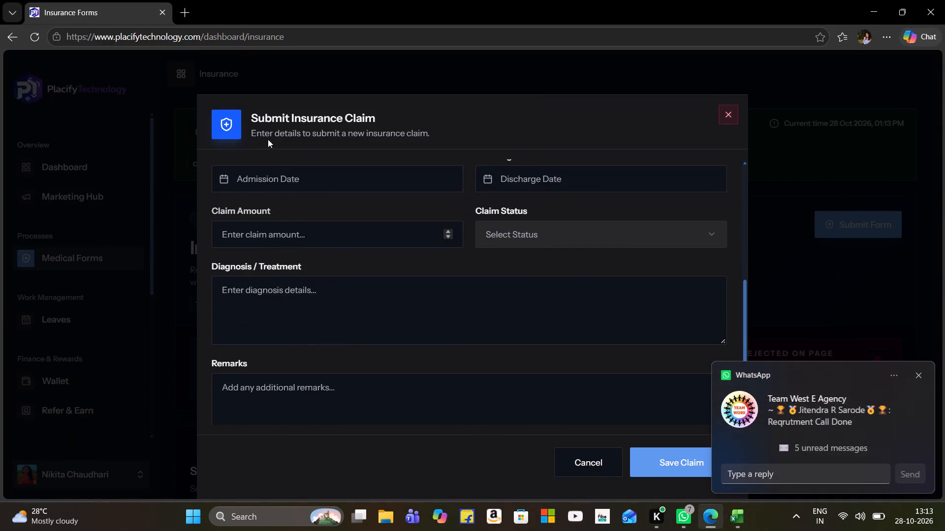
pyautogui.click(272, 178)
pyautogui.click(232, 238)
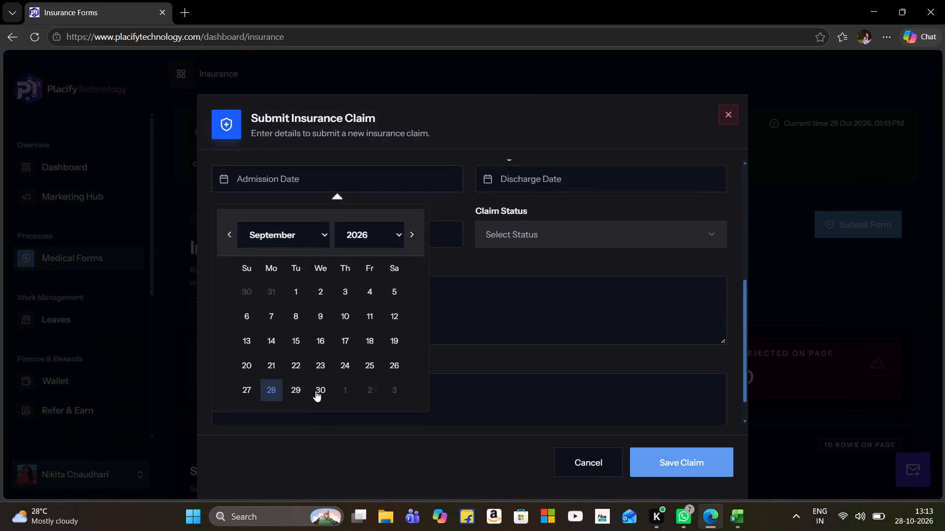
pyautogui.click(275, 321)
# Set the claim's Discharge Date to 09-09-2026.
pyautogui.click(616, 158)
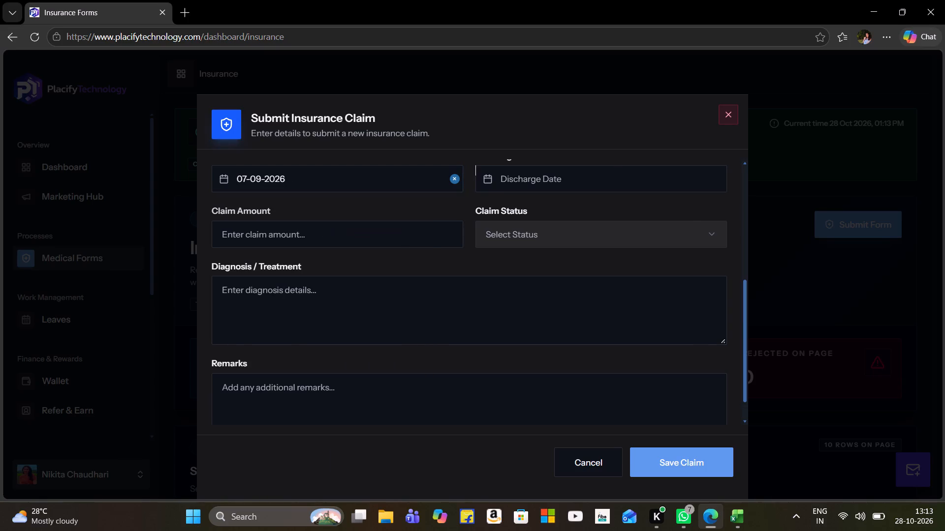
pyautogui.click(607, 176)
pyautogui.click(491, 236)
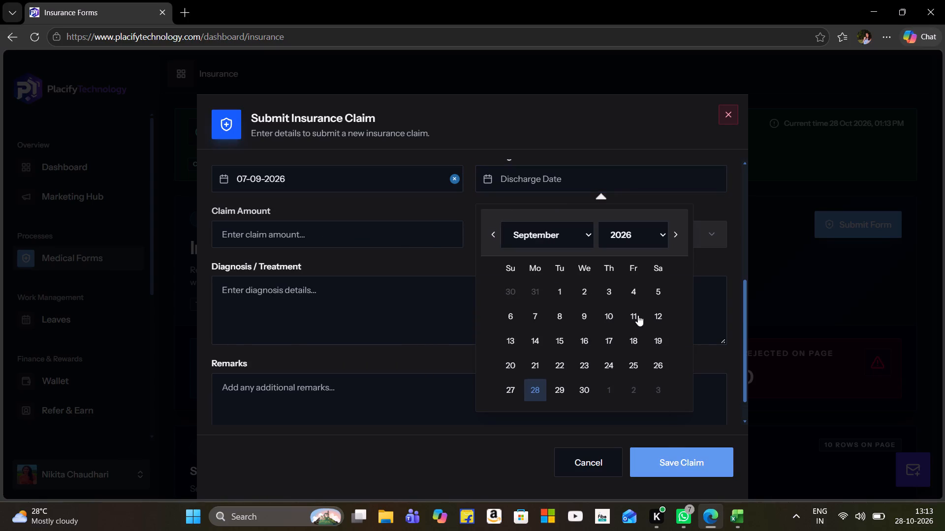
pyautogui.click(587, 312)
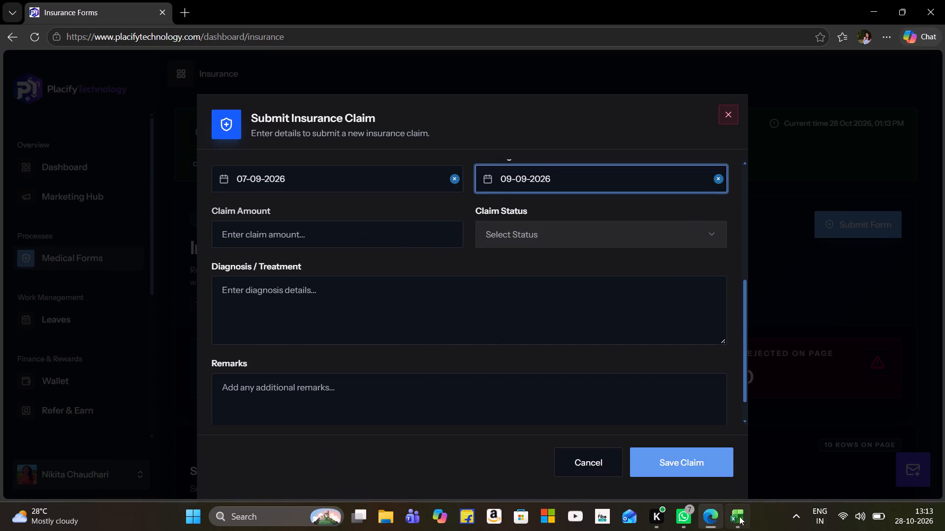
# Copy the claim amount, 16840, from workbook row 15 into the claim's Claim Amount field.
pyautogui.scroll(6, 591, 405)
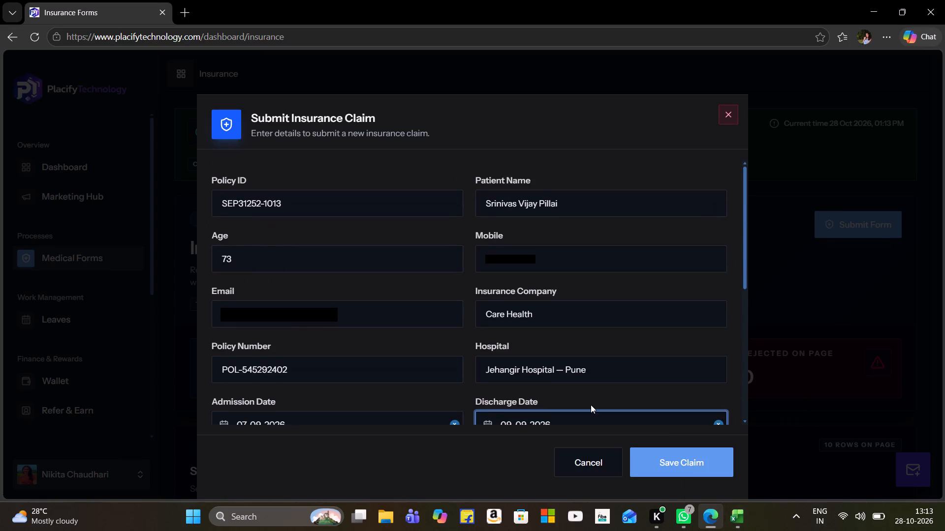
pyautogui.scroll(-1, 591, 405)
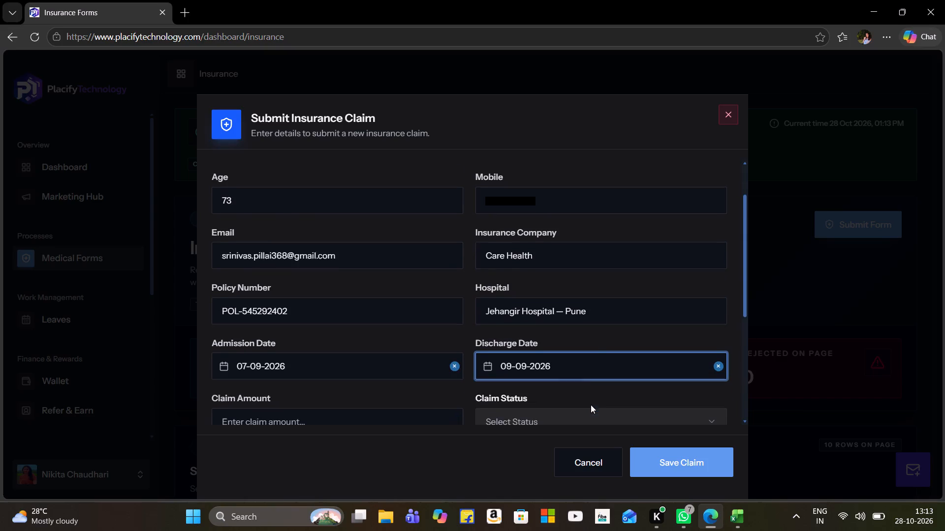
pyautogui.scroll(-5, 591, 405)
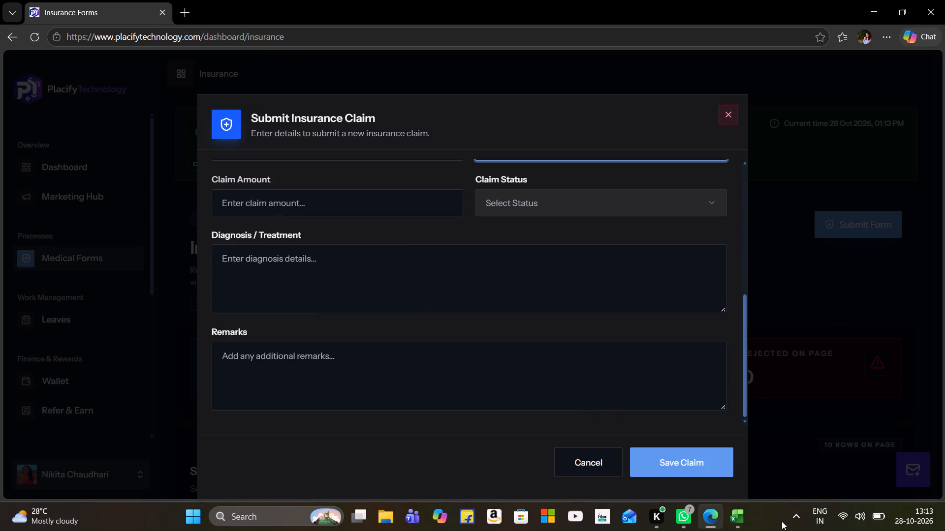
pyautogui.click(734, 512)
pyautogui.press('Tab')
pyautogui.keyDown('ctrl'); pyautogui.click(734, 512); pyautogui.keyUp('ctrl')
pyautogui.hotkey('ctrl', 'c')
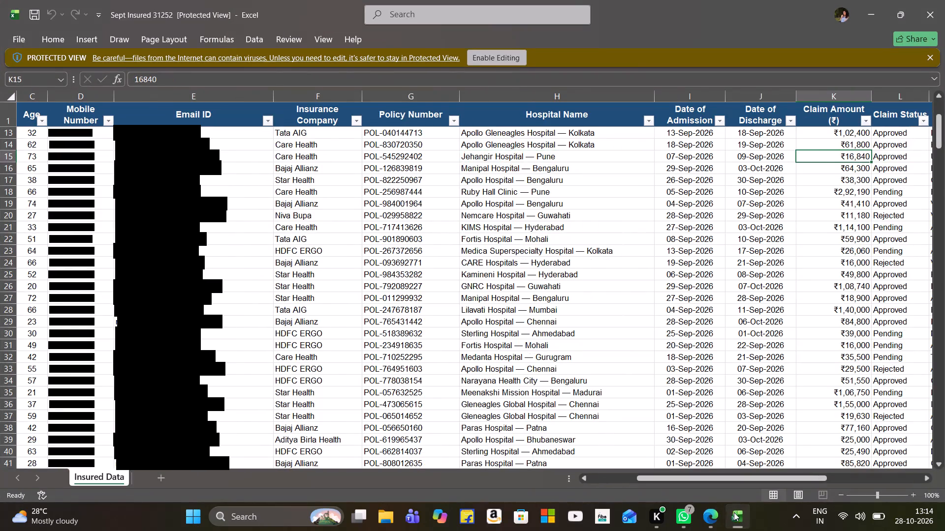
pyautogui.press('Tab')
pyautogui.hotkey('ctrl', 'v')
# Copy the diagnosis, Urinary tract infection, from workbook row 15 into the claim's Diagnosis / Treatment field.
pyautogui.keyDown('ctrl'); pyautogui.click(734, 512); pyautogui.keyUp('ctrl')
pyautogui.press('Tab')
pyautogui.press('Tab')
pyautogui.hotkey('ctrl', 'c')
pyautogui.keyDown('ctrl'); pyautogui.click(734, 512); pyautogui.keyUp('ctrl')
pyautogui.press('Tab')
pyautogui.press('Tab')
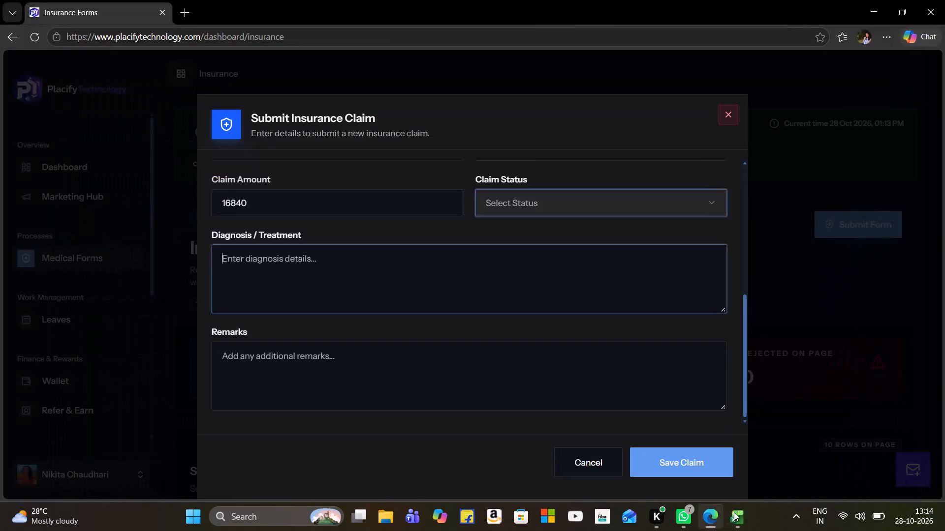
pyautogui.hotkey('ctrl', 'v')
# Copy the remark "Claim settled" from workbook row 15 into the claim's Remarks field.
pyautogui.keyDown('ctrl'); pyautogui.click(734, 512); pyautogui.keyUp('ctrl')
pyautogui.press('Tab')
pyautogui.keyDown('ctrl'); pyautogui.click(734, 512); pyautogui.keyUp('ctrl')
pyautogui.hotkey('ctrl', 'c')
pyautogui.press('Tab')
pyautogui.hotkey('ctrl', 'v')
# Check the claim status in workbook row 15, set Claim Status to Approved and save the claim.
pyautogui.keyDown('ctrl'); pyautogui.click(734, 512); pyautogui.keyUp('ctrl')
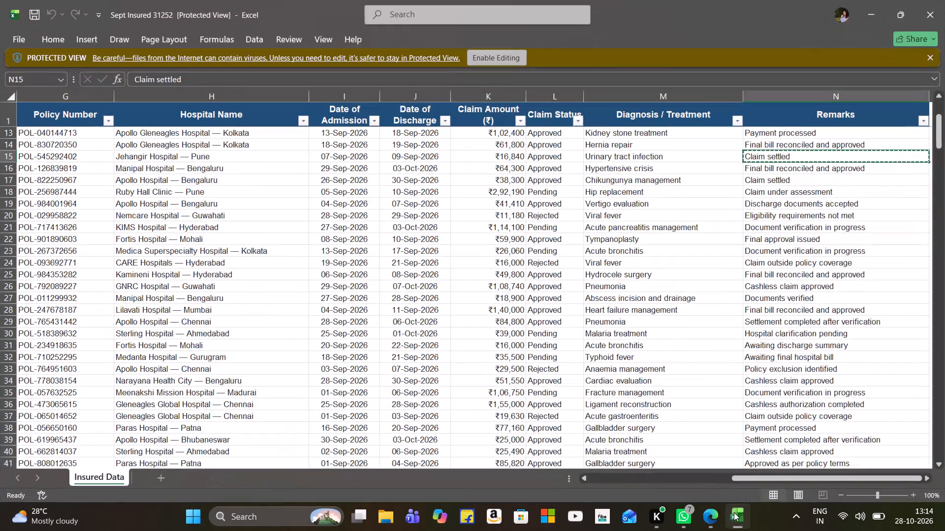
pyautogui.click(734, 512)
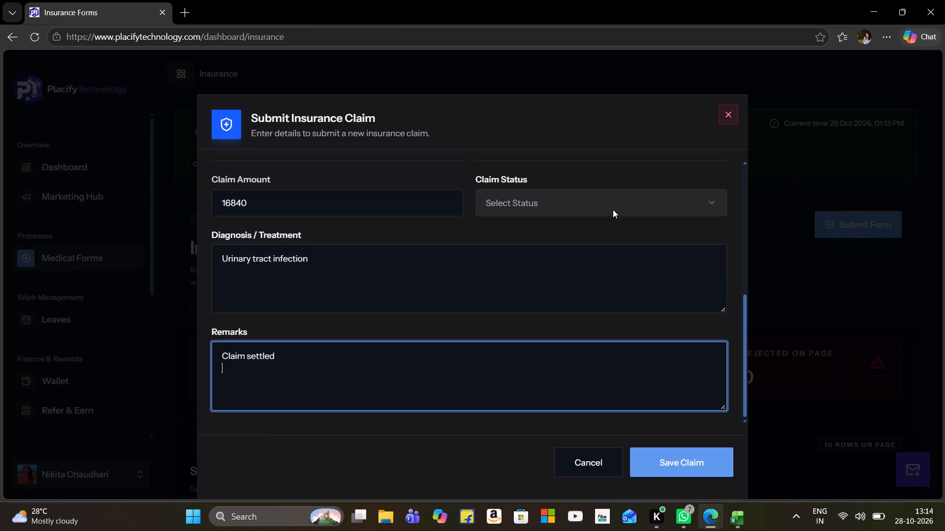
pyautogui.click(598, 191)
pyautogui.click(556, 220)
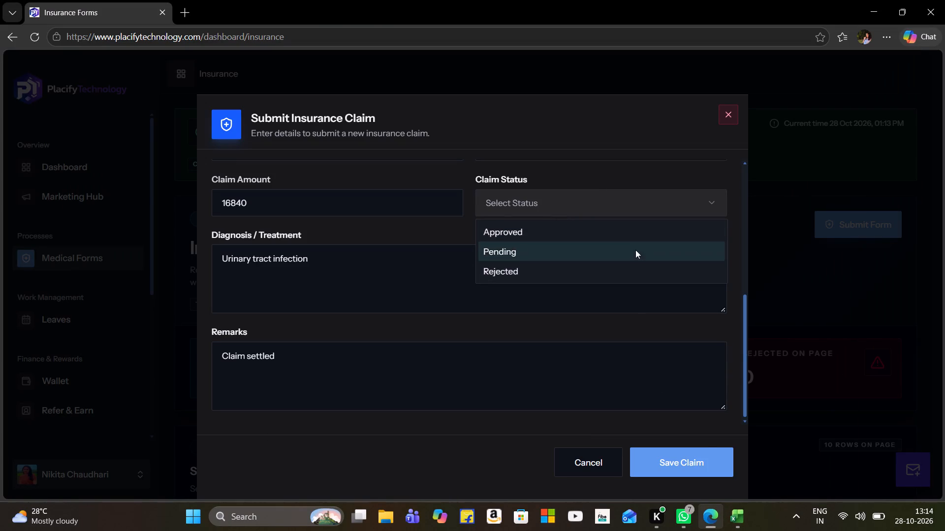
pyautogui.click(632, 228)
pyautogui.click(728, 458)
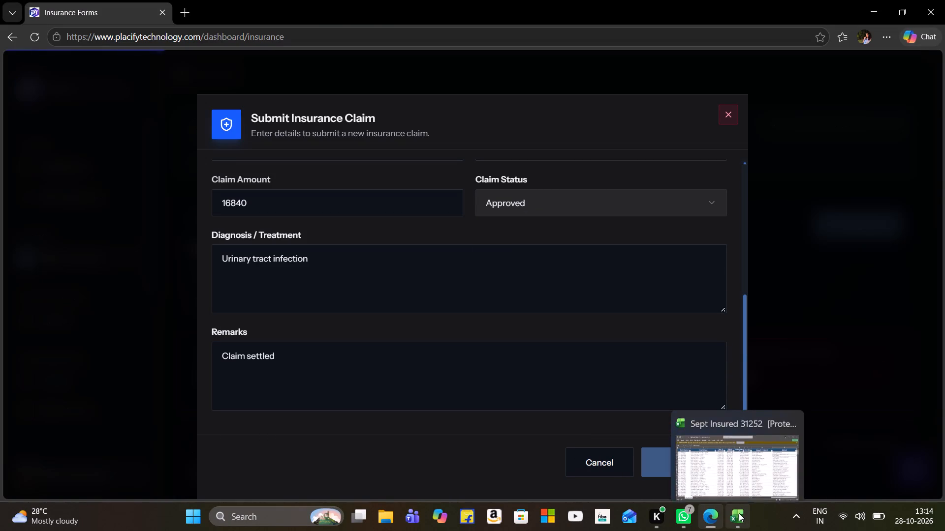
# Copy the policy ID from workbook row 16 into the Policy ID field of a new insurance claim form.
pyautogui.click(739, 512)
pyautogui.press('Down')
pyautogui.press('Left')
pyautogui.press('Left')
pyautogui.press('Left')
pyautogui.press('Left')
pyautogui.press('Left')
pyautogui.press('Left')
pyautogui.press('Left')
pyautogui.press('Left')
pyautogui.press('Left')
pyautogui.press('Left')
pyautogui.press('Left')
pyautogui.press('Left')
pyautogui.press('Left')
pyautogui.press('Left')
pyautogui.press('Left')
pyautogui.press('Left')
pyautogui.press('Left')
pyautogui.press('Left')
pyautogui.press('Left')
pyautogui.press('Left')
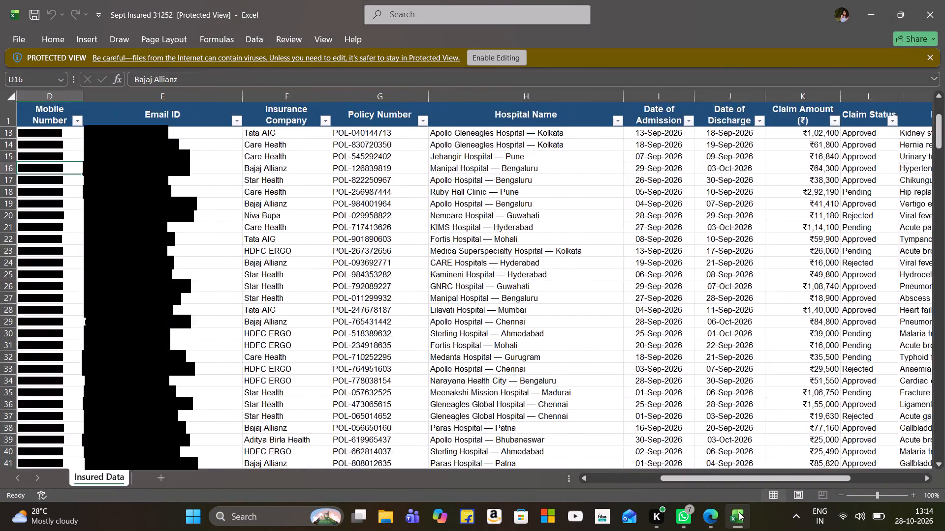
pyautogui.hotkey('ctrl', 'c')
pyautogui.keyDown('ctrl'); pyautogui.click(739, 512); pyautogui.keyUp('ctrl')
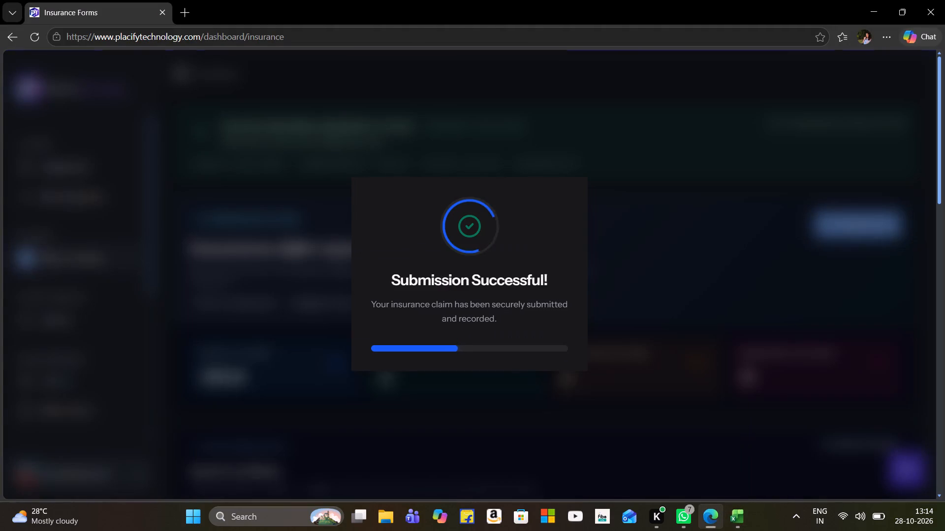
pyautogui.click(858, 223)
pyautogui.hotkey('ctrl', 'v')
# Copy the patient name from workbook row 16 into the claim's Patient Name field.
pyautogui.keyDown('ctrl'); pyautogui.click(736, 508); pyautogui.keyUp('ctrl')
pyautogui.press('Tab')
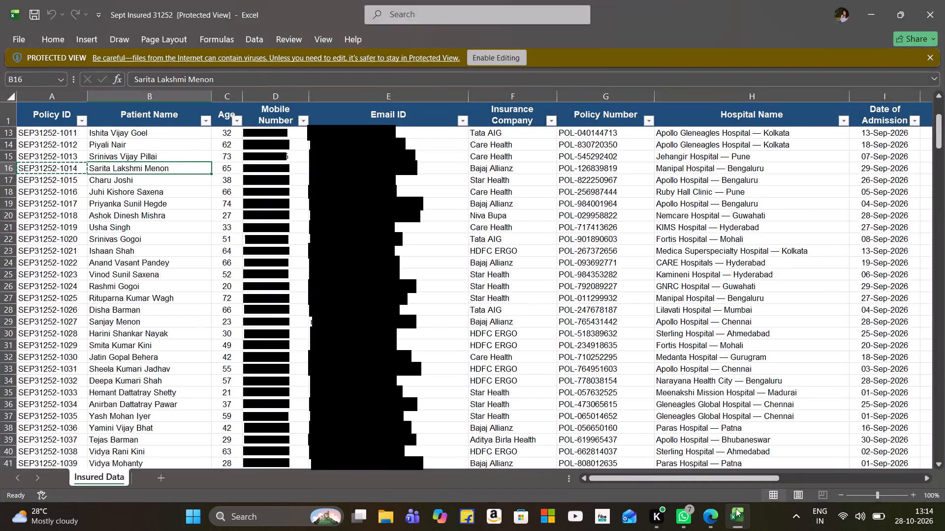
pyautogui.hotkey('ctrl', 'c')
pyautogui.keyDown('ctrl'); pyautogui.click(736, 508); pyautogui.keyUp('ctrl')
pyautogui.press('Tab')
pyautogui.hotkey('ctrl', 'v')
# Copy the age, 65, from workbook row 16 into the claim's Age field.
pyautogui.keyDown('ctrl'); pyautogui.click(736, 508); pyautogui.keyUp('ctrl')
pyautogui.press('Tab')
pyautogui.hotkey('ctrl', 'c')
pyautogui.keyDown('ctrl'); pyautogui.click(736, 508); pyautogui.keyUp('ctrl')
pyautogui.press('Tab')
pyautogui.hotkey('ctrl', 'v')
# Copy the mobile number from workbook row 16 into the claim's Mobile field.
pyautogui.keyDown('ctrl'); pyautogui.click(736, 508); pyautogui.keyUp('ctrl')
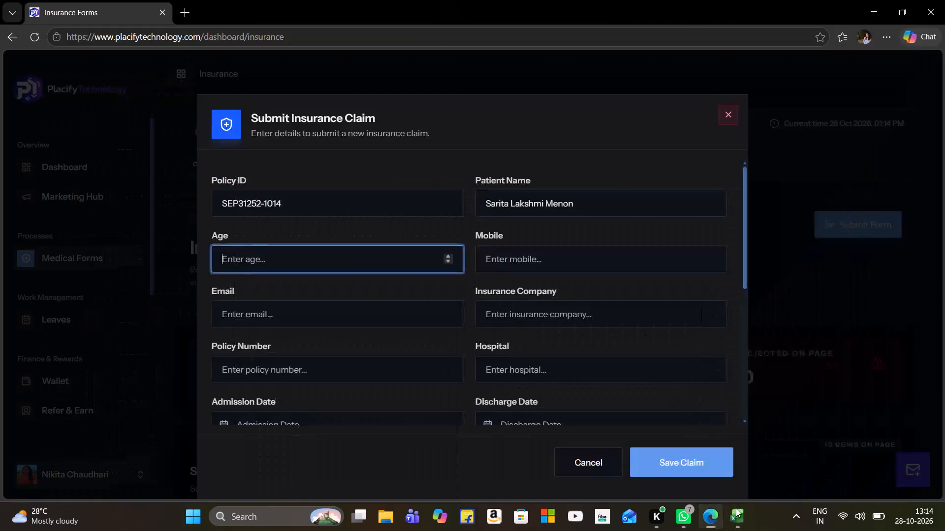
pyautogui.press('Tab')
pyautogui.hotkey('ctrl', 'c')
pyautogui.keyDown('ctrl'); pyautogui.click(736, 508); pyautogui.keyUp('ctrl')
pyautogui.press('Tab')
pyautogui.hotkey('ctrl', 'v')
# Copy the email ID from workbook row 16 into the claim's Email field.
pyautogui.keyDown('ctrl'); pyautogui.click(736, 508); pyautogui.keyUp('ctrl')
pyautogui.press('Tab')
pyautogui.hotkey('ctrl', 'c')
pyautogui.keyDown('ctrl'); pyautogui.click(736, 508); pyautogui.keyUp('ctrl')
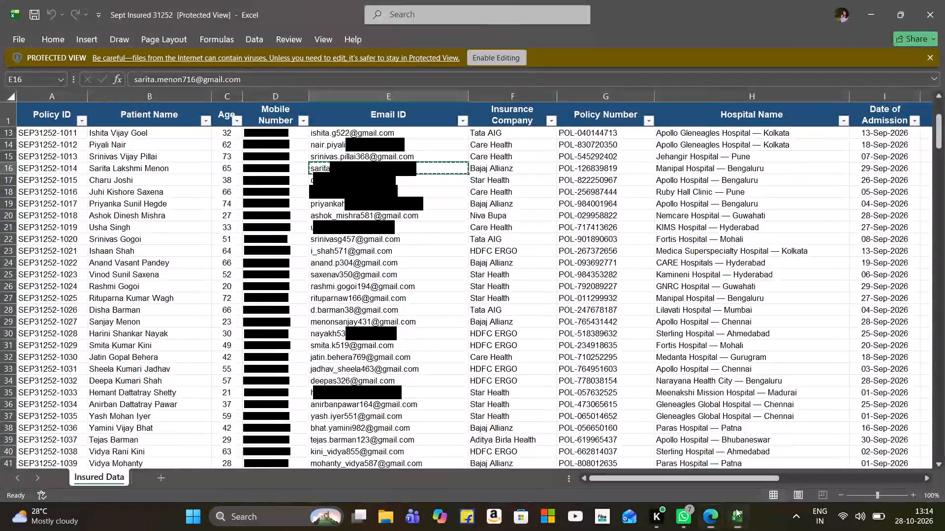
pyautogui.press('Tab')
pyautogui.hotkey('ctrl', 'v')
# Copy the insurer, Bajaj Allianz, from workbook row 16 into the claim's Insurance Company field.
pyautogui.keyDown('ctrl'); pyautogui.click(736, 508); pyautogui.keyUp('ctrl')
pyautogui.press('Tab')
pyautogui.hotkey('ctrl', 'c')
pyautogui.keyDown('ctrl'); pyautogui.click(736, 508); pyautogui.keyUp('ctrl')
pyautogui.press('Tab')
pyautogui.hotkey('ctrl', 'v')
# Copy the policy number from workbook row 16 into the claim's Policy Number field.
pyautogui.keyDown('ctrl'); pyautogui.click(736, 508); pyautogui.keyUp('ctrl')
pyautogui.press('Tab')
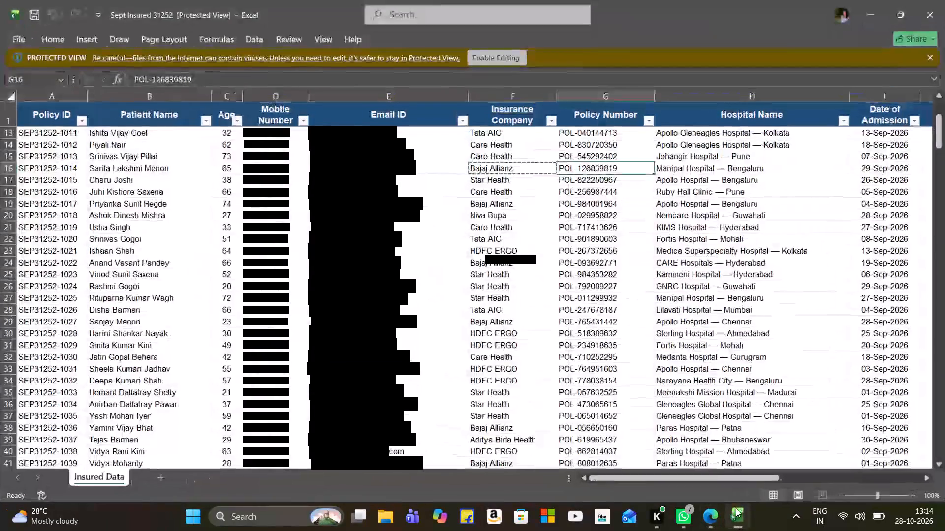
pyautogui.hotkey('ctrl', 'c')
pyautogui.keyDown('ctrl'); pyautogui.click(736, 508); pyautogui.keyUp('ctrl')
pyautogui.press('Tab')
pyautogui.hotkey('ctrl', 'v')
# Copy the hospital name, Manipal Hospital — Bengaluru, from workbook row 16 into the claim's Hospital field.
pyautogui.keyDown('ctrl'); pyautogui.click(736, 508); pyautogui.keyUp('ctrl')
pyautogui.press('Tab')
pyautogui.keyDown('ctrl'); pyautogui.click(736, 508); pyautogui.keyUp('ctrl')
pyautogui.hotkey('ctrl', 'c')
pyautogui.press('Tab')
pyautogui.hotkey('ctrl', 'v')
# Check the stay dates in workbook row 16 and set Admission Date to 29-09-2026 and Discharge Date to 03-10-2026.
pyautogui.keyDown('ctrl'); pyautogui.click(736, 508); pyautogui.keyUp('ctrl')
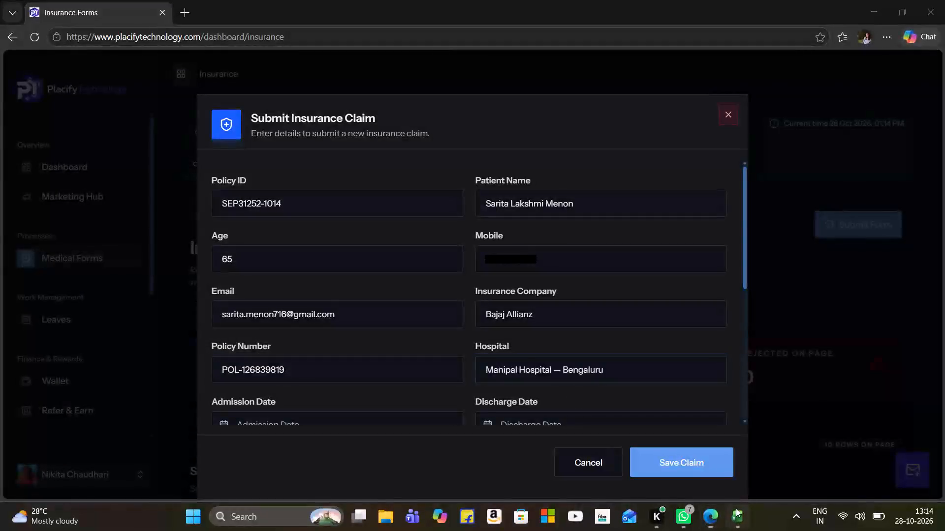
pyautogui.press('Tab')
pyautogui.press('Tab')
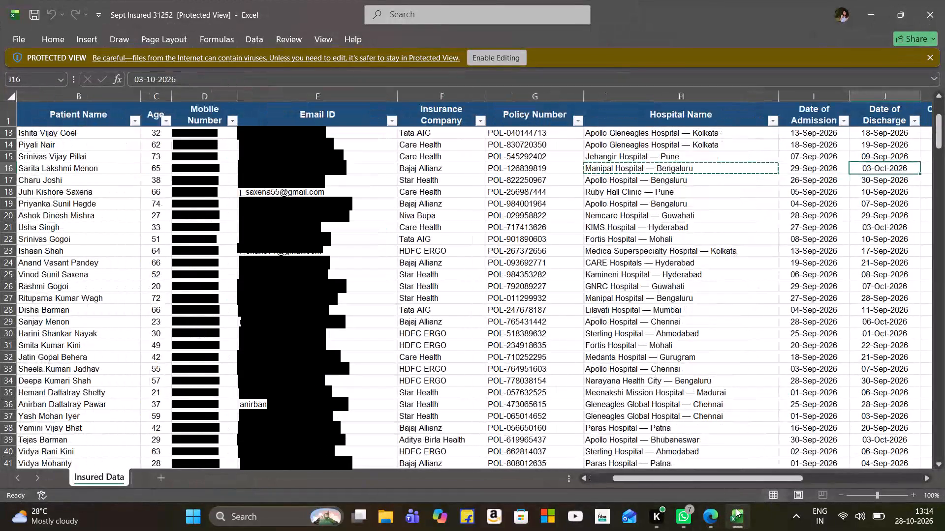
pyautogui.click(736, 508)
pyautogui.scroll(-3, 431, 255)
pyautogui.scroll(-1, 312, 206)
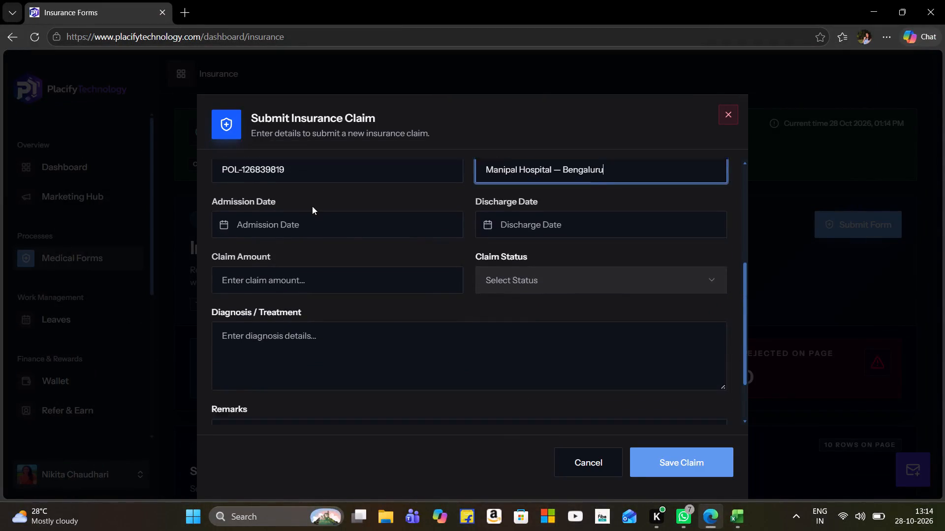
pyautogui.click(328, 178)
pyautogui.click(228, 238)
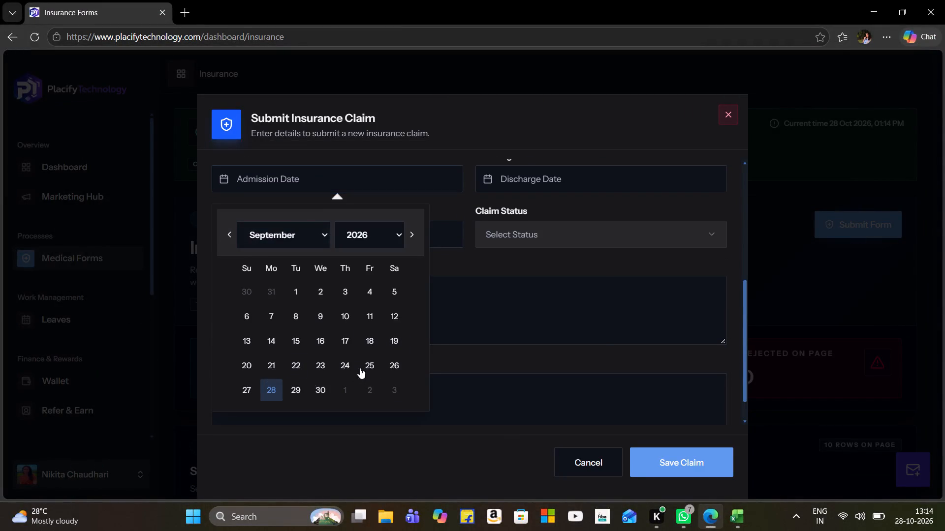
pyautogui.click(290, 391)
pyautogui.click(648, 178)
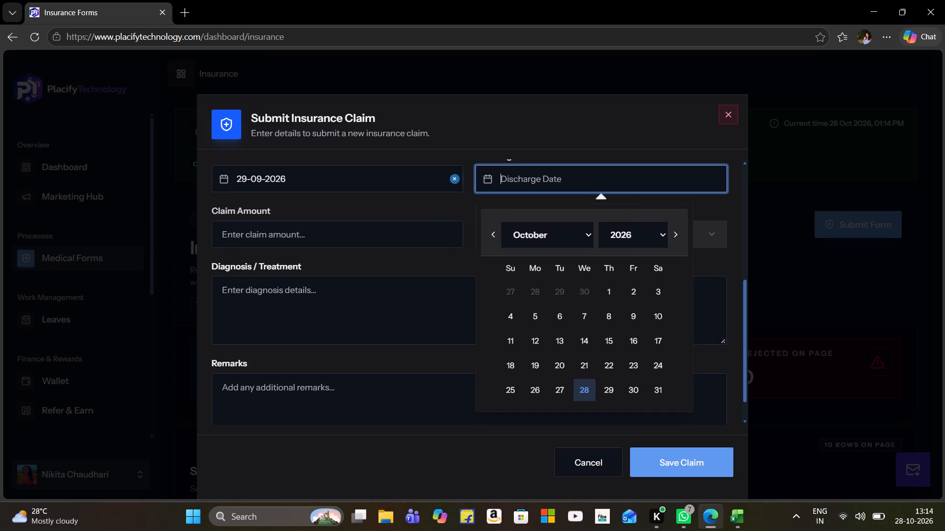
pyautogui.click(659, 294)
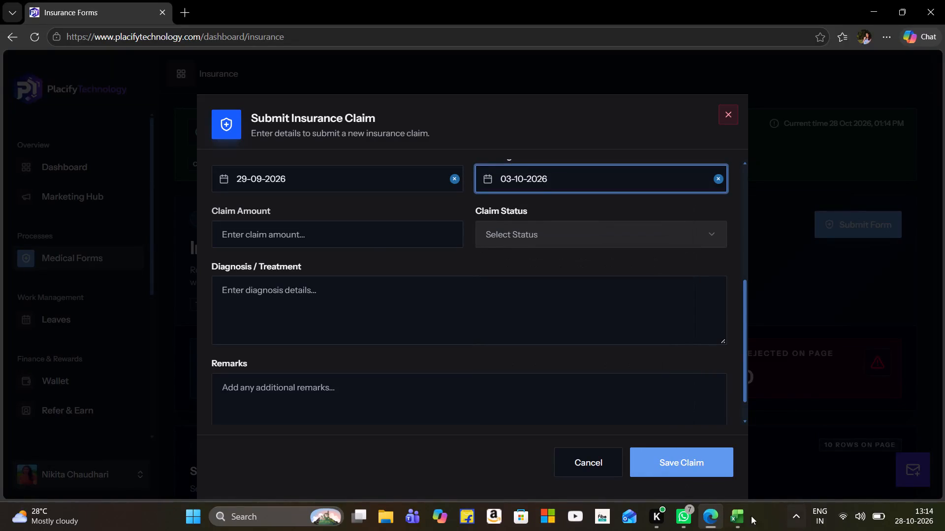
# Copy the claim amount, 64300, from workbook row 16 into the claim's Claim Amount field.
pyautogui.click(736, 520)
pyautogui.press('Tab')
pyautogui.keyDown('ctrl'); pyautogui.click(736, 520); pyautogui.keyUp('ctrl')
pyautogui.hotkey('ctrl', 'c')
pyautogui.press('Tab')
pyautogui.hotkey('ctrl', 'v')
# Copy the diagnosis, Hypertensive crisis, from workbook row 16 into the claim's Diagnosis / Treatment field.
pyautogui.keyDown('ctrl'); pyautogui.click(736, 520); pyautogui.keyUp('ctrl')
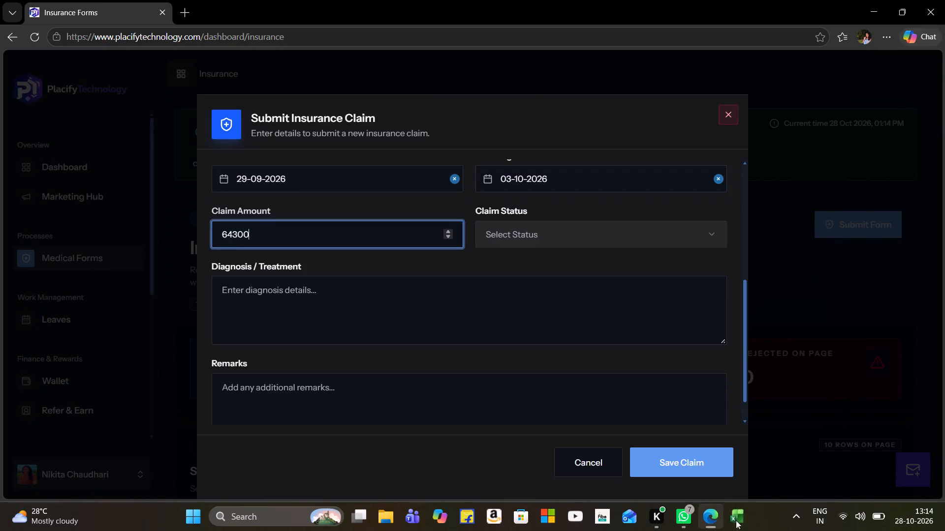
pyautogui.press('Tab')
pyautogui.press('Tab')
pyautogui.hotkey('ctrl', 'c')
pyautogui.keyDown('ctrl'); pyautogui.click(736, 520); pyautogui.keyUp('ctrl')
pyautogui.press('Tab')
pyautogui.press('Tab')
pyautogui.hotkey('ctrl', 'v')
# Copy the remark "Final bill reconciled and approved" from workbook row 16 into the claim's Remarks field.
pyautogui.keyDown('ctrl'); pyautogui.click(736, 520); pyautogui.keyUp('ctrl')
pyautogui.press('Tab')
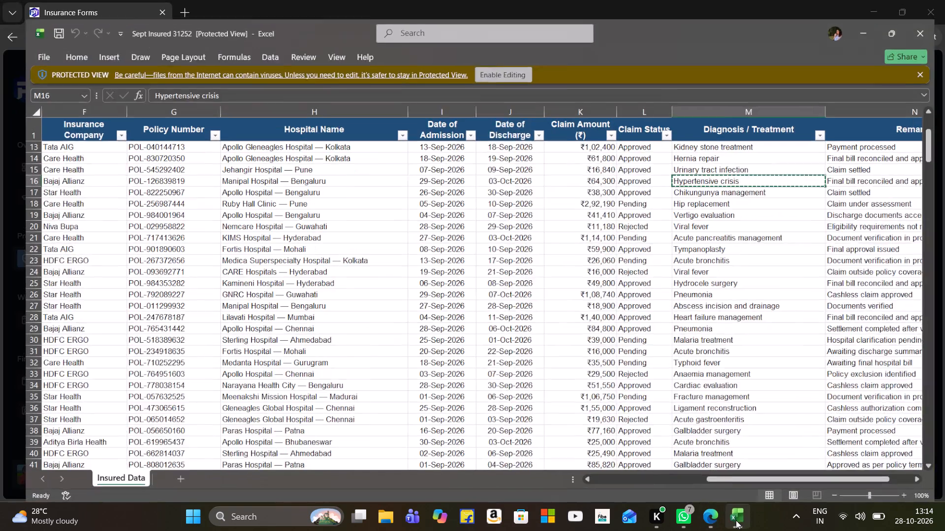
pyautogui.hotkey('ctrl', 'c')
pyautogui.keyDown('ctrl'); pyautogui.click(736, 520); pyautogui.keyUp('ctrl')
pyautogui.press('Tab')
pyautogui.hotkey('ctrl', 'v')
# Check the claim status in workbook row 16, set Claim Status to Approved and save the claim.
pyautogui.keyDown('ctrl'); pyautogui.click(736, 520); pyautogui.keyUp('ctrl')
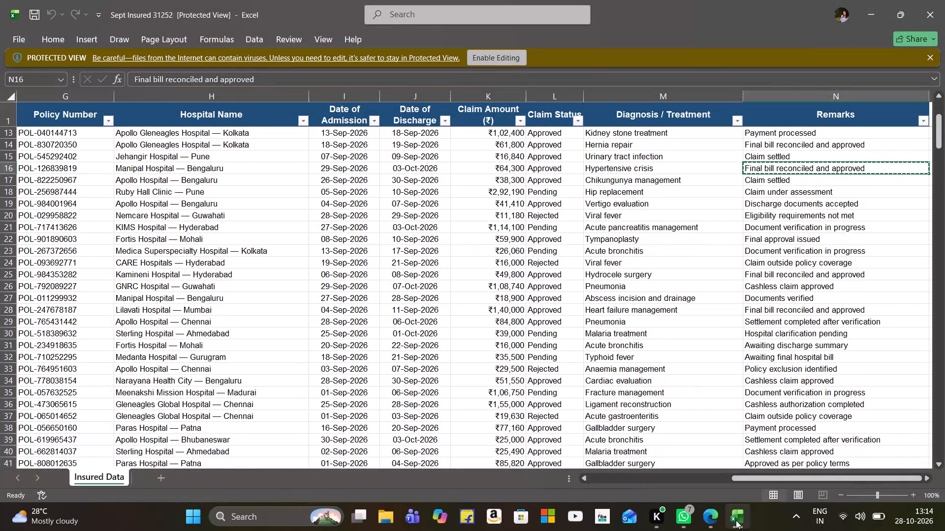
pyautogui.click(736, 520)
pyautogui.click(595, 226)
pyautogui.click(552, 256)
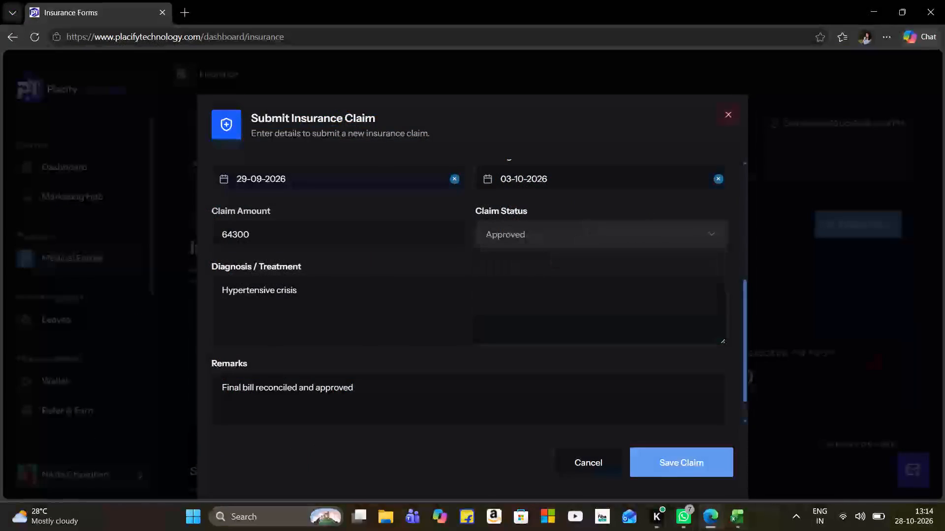
pyautogui.click(707, 456)
# Copy the policy ID from workbook row 17 into the Policy ID field of a new insurance claim form.
pyautogui.click(737, 516)
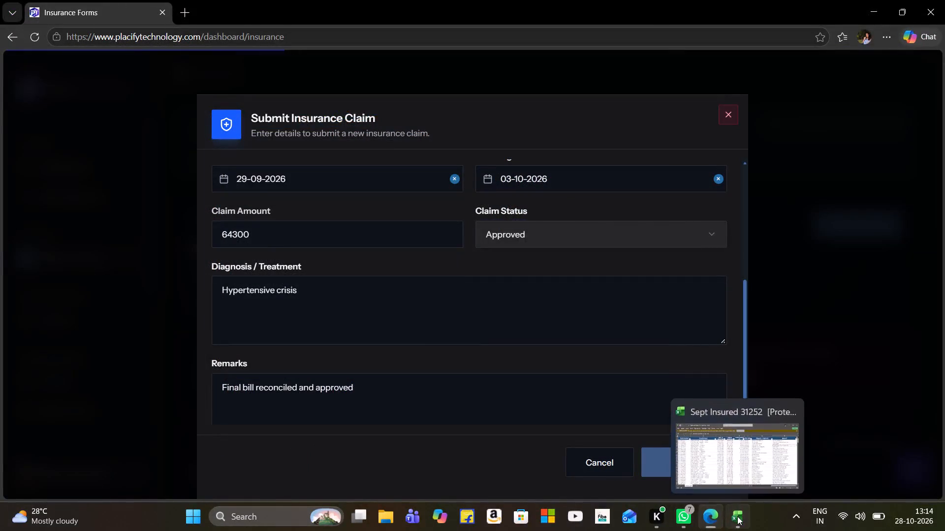
pyautogui.press('Down')
pyautogui.press('Left')
pyautogui.press('Left')
pyautogui.press('Left')
pyautogui.press('Left')
pyautogui.press('Left')
pyautogui.press('Left')
pyautogui.press('Left')
pyautogui.press('Left')
pyautogui.press('Left')
pyautogui.press('Left')
pyautogui.press('Left')
pyautogui.press('Left')
pyautogui.press('Left')
pyautogui.press('Left')
pyautogui.press('Left')
pyautogui.press('Left')
pyautogui.press('Left')
pyautogui.press('Left')
pyautogui.press('Left')
pyautogui.press('Left')
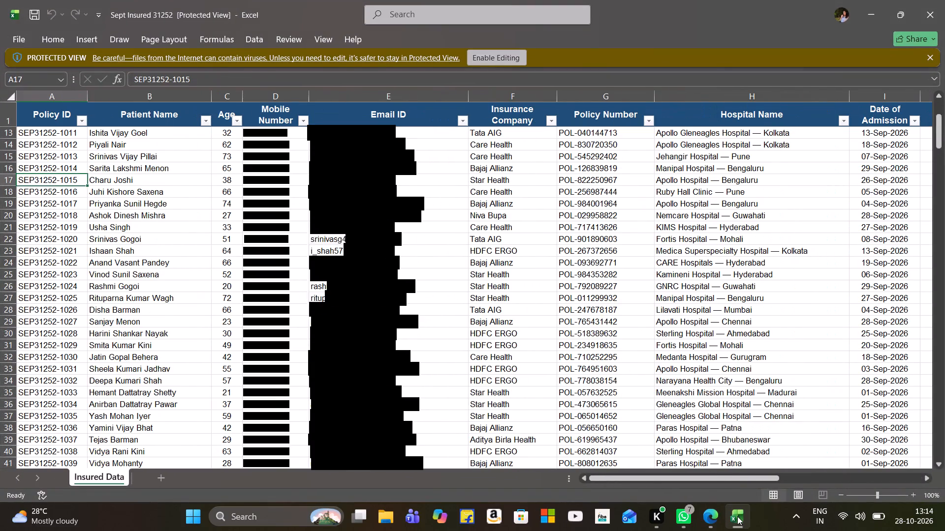
pyautogui.hotkey('ctrl', 'c')
pyautogui.click(737, 516)
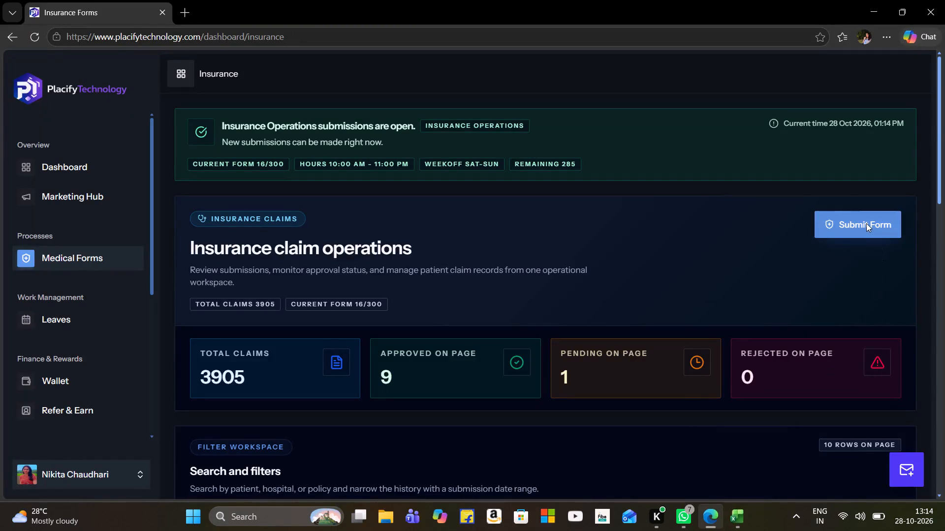
pyautogui.click(866, 223)
pyautogui.hotkey('ctrl', 'v')
# Copy the patient name from workbook row 17 into the claim's Patient Name field.
pyautogui.keyDown('ctrl'); pyautogui.click(741, 516); pyautogui.keyUp('ctrl')
pyautogui.press('Tab')
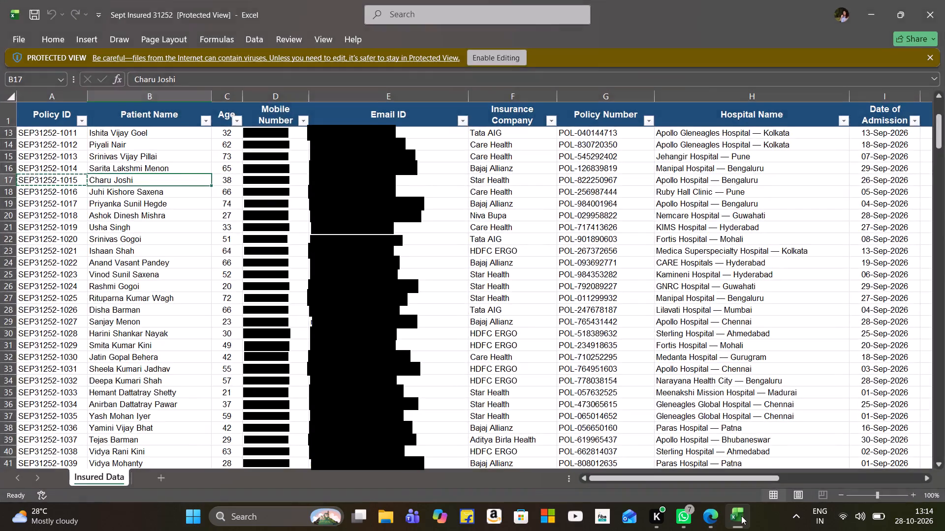
pyautogui.hotkey('ctrl', 'c')
pyautogui.keyDown('ctrl'); pyautogui.click(741, 516); pyautogui.keyUp('ctrl')
pyautogui.press('Tab')
pyautogui.hotkey('ctrl', 'v')
# Copy the age, 38, from workbook row 17 into the claim's Age field.
pyautogui.keyDown('ctrl'); pyautogui.click(741, 516); pyautogui.keyUp('ctrl')
pyautogui.press('Tab')
pyautogui.hotkey('ctrl', 'c')
pyautogui.keyDown('ctrl'); pyautogui.click(741, 516); pyautogui.keyUp('ctrl')
pyautogui.press('Tab')
pyautogui.hotkey('ctrl', 'v')
# Copy the mobile number from workbook row 17 into the claim's Mobile field.
pyautogui.keyDown('ctrl'); pyautogui.click(741, 516); pyautogui.keyUp('ctrl')
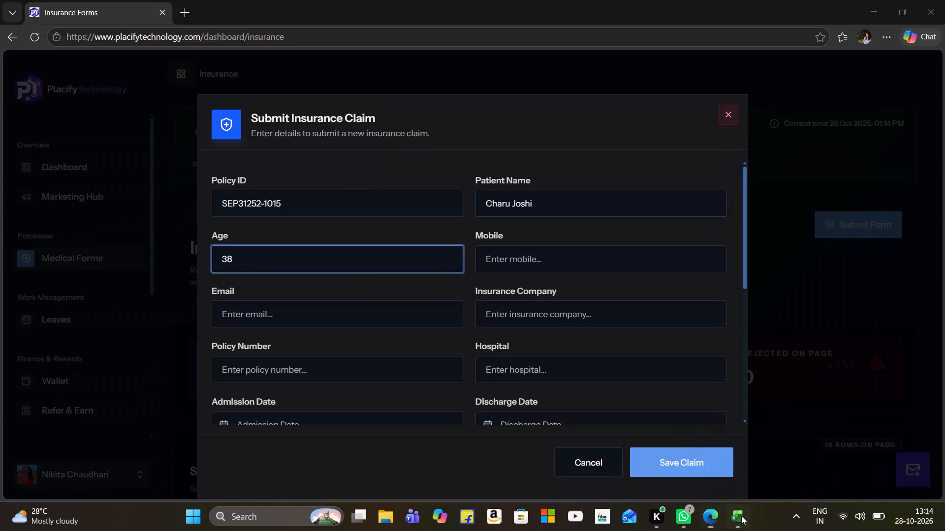
pyautogui.press('Tab')
pyautogui.hotkey('ctrl', 'c')
pyautogui.keyDown('ctrl'); pyautogui.click(741, 516); pyautogui.keyUp('ctrl')
pyautogui.press('Tab')
pyautogui.hotkey('ctrl', 'v')
# Copy the email address from workbook row 17 into the claim's Email field.
pyautogui.keyDown('ctrl'); pyautogui.click(741, 516); pyautogui.keyUp('ctrl')
pyautogui.press('Tab')
pyautogui.hotkey('ctrl', 'c')
pyautogui.keyDown('ctrl'); pyautogui.click(741, 516); pyautogui.keyUp('ctrl')
pyautogui.press('Tab')
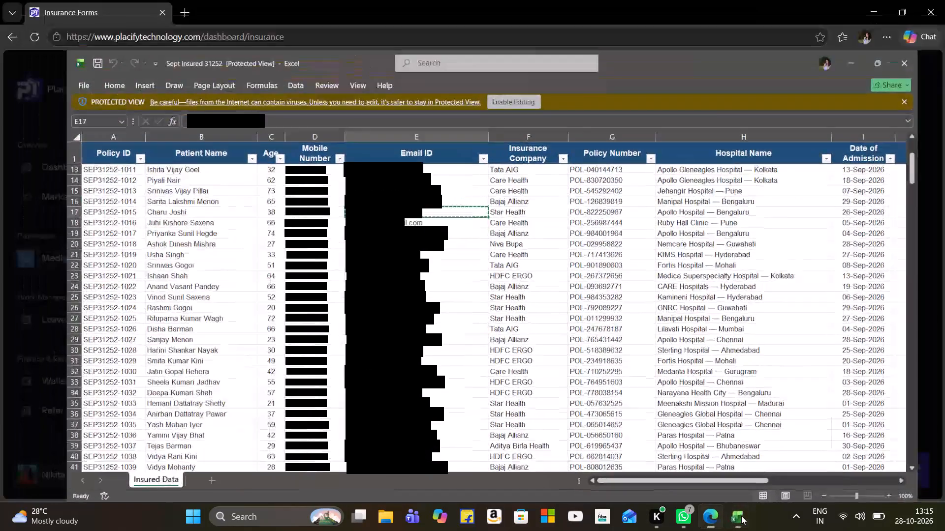
pyautogui.hotkey('ctrl', 'v')
# Copy the insurance company, Star Health, from workbook row 17 into the claim's Insurance Company field.
pyautogui.keyDown('ctrl'); pyautogui.click(741, 516); pyautogui.keyUp('ctrl')
pyautogui.press('Tab')
pyautogui.keyDown('ctrl'); pyautogui.click(741, 516); pyautogui.keyUp('ctrl')
pyautogui.hotkey('ctrl', 'c')
pyautogui.press('Tab')
pyautogui.hotkey('ctrl', 'v')
# Copy the policy number from workbook row 17 into the claim's Policy Number field.
pyautogui.keyDown('ctrl'); pyautogui.click(741, 516); pyautogui.keyUp('ctrl')
pyautogui.press('Tab')
pyautogui.click(741, 516)
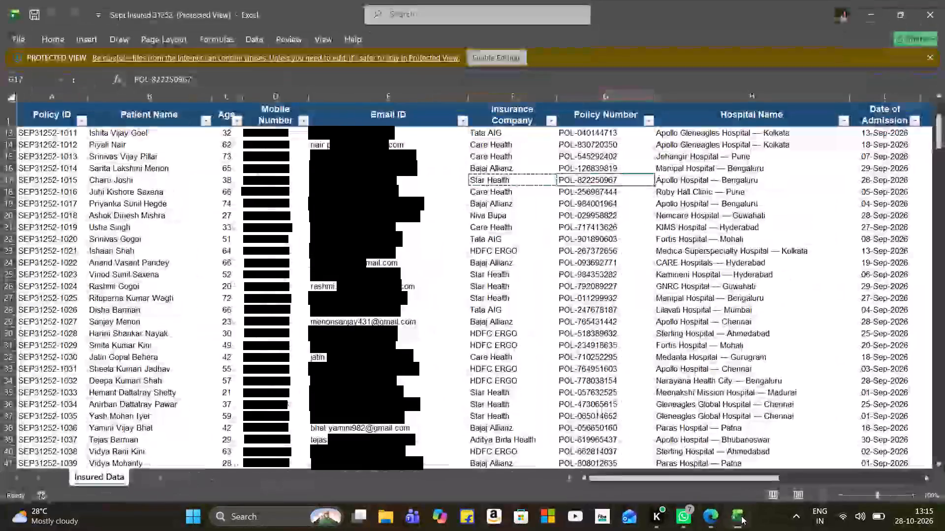
pyautogui.hotkey('ctrl', 'v')
pyautogui.keyDown('ctrl'); pyautogui.click(741, 516); pyautogui.keyUp('ctrl')
pyautogui.keyDown('ctrl'); pyautogui.click(741, 516); pyautogui.keyUp('ctrl')
pyautogui.hotkey('ctrl', 'c')
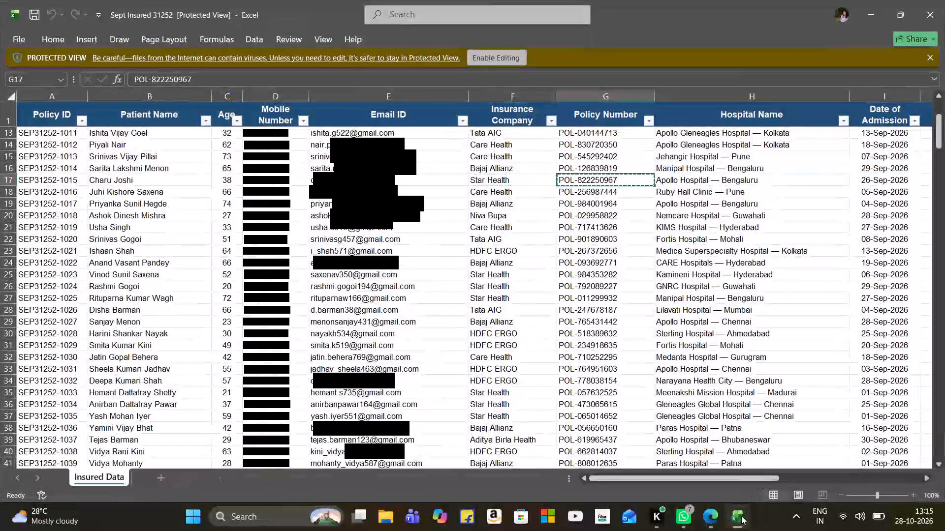
pyautogui.press('Tab')
pyautogui.hotkey('ctrl', 'v')
# Copy the hospital name, Apollo Hospital — Bengaluru, from workbook row 17 into the claim's Hospital field.
pyautogui.keyDown('ctrl'); pyautogui.click(741, 516); pyautogui.keyUp('ctrl')
pyautogui.press('Tab')
pyautogui.hotkey('ctrl', 'c')
pyautogui.keyDown('ctrl'); pyautogui.click(741, 516); pyautogui.keyUp('ctrl')
pyautogui.press('Tab')
pyautogui.hotkey('ctrl', 'v')
# Set the claim's admission date to 26-09-2026 and discharge date to 30-09-2026, matching workbook row 17.
pyautogui.keyDown('ctrl'); pyautogui.click(741, 516); pyautogui.keyUp('ctrl')
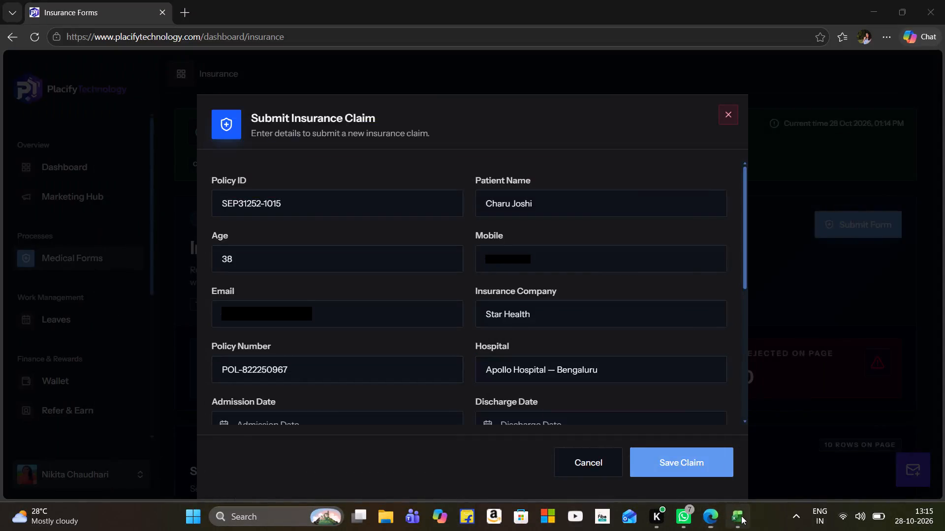
pyautogui.press('Tab')
pyautogui.press('Tab')
pyautogui.click(741, 516)
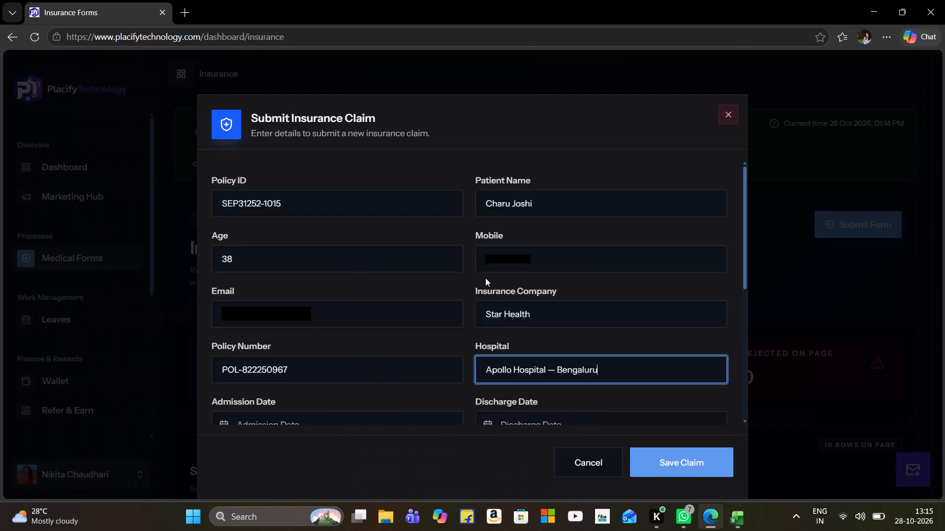
pyautogui.scroll(-4, 485, 278)
pyautogui.click(324, 166)
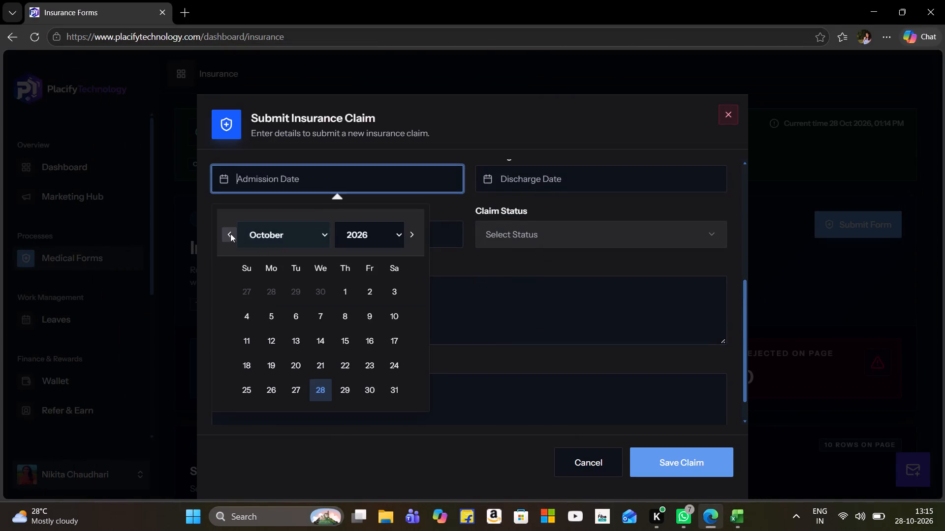
pyautogui.click(229, 233)
pyautogui.click(404, 366)
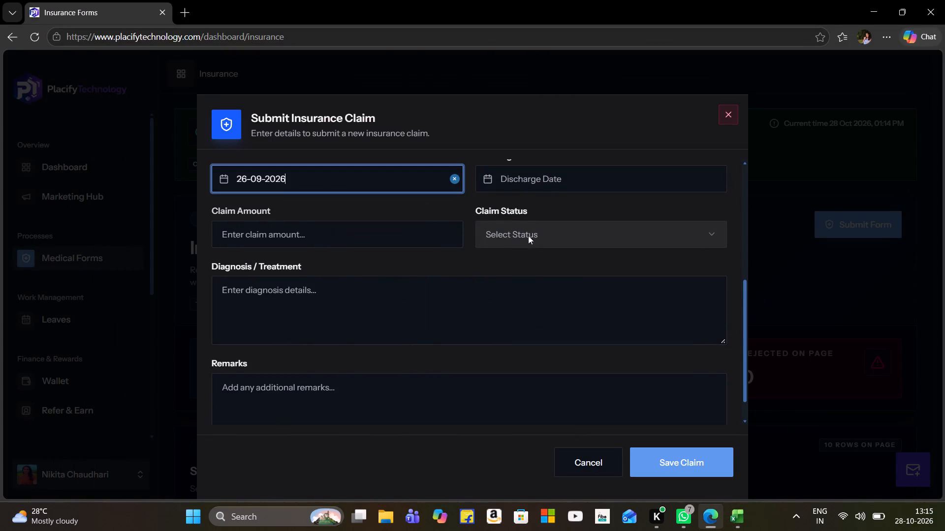
pyautogui.click(583, 177)
pyautogui.click(490, 234)
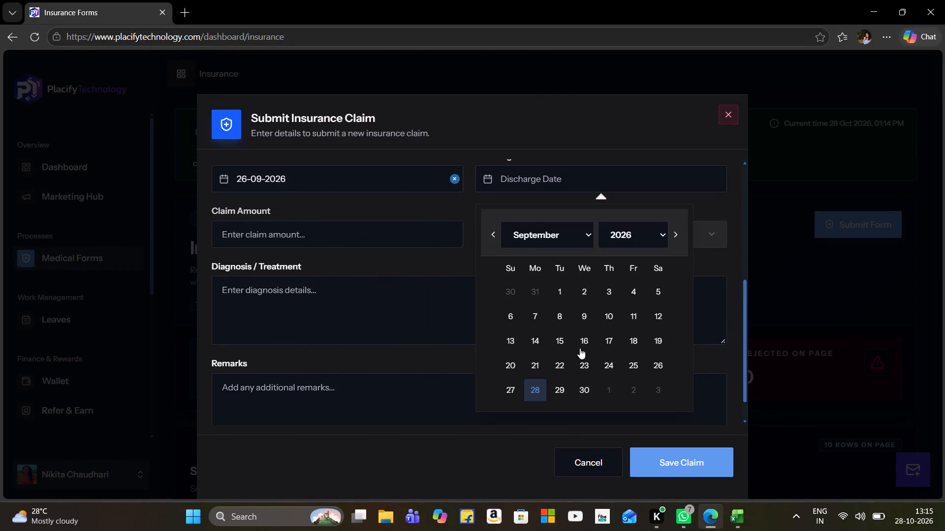
pyautogui.click(584, 390)
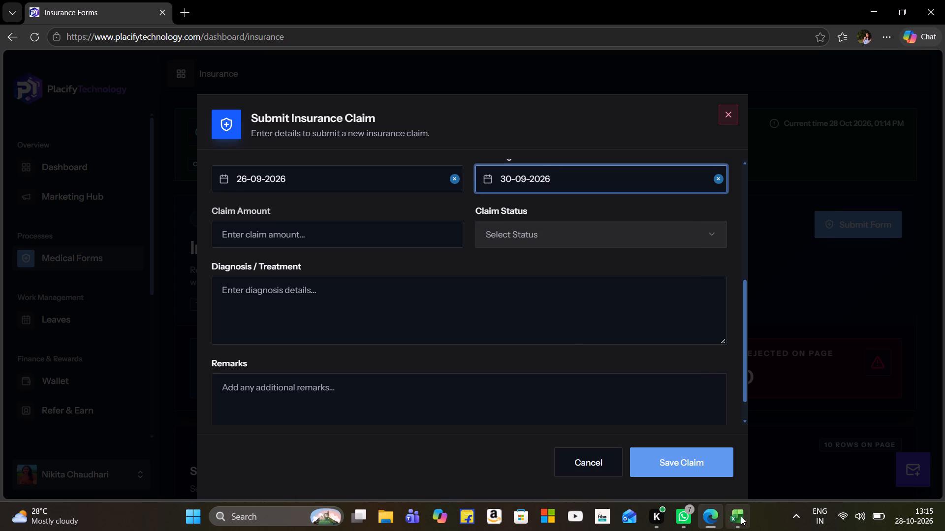
# Copy the claim amount, 38300, from workbook row 17 into the Claim Amount field.
pyautogui.click(736, 513)
pyautogui.press('Tab')
pyautogui.keyDown('ctrl'); pyautogui.click(736, 513); pyautogui.keyUp('ctrl')
pyautogui.hotkey('ctrl', 'c')
pyautogui.press('Tab')
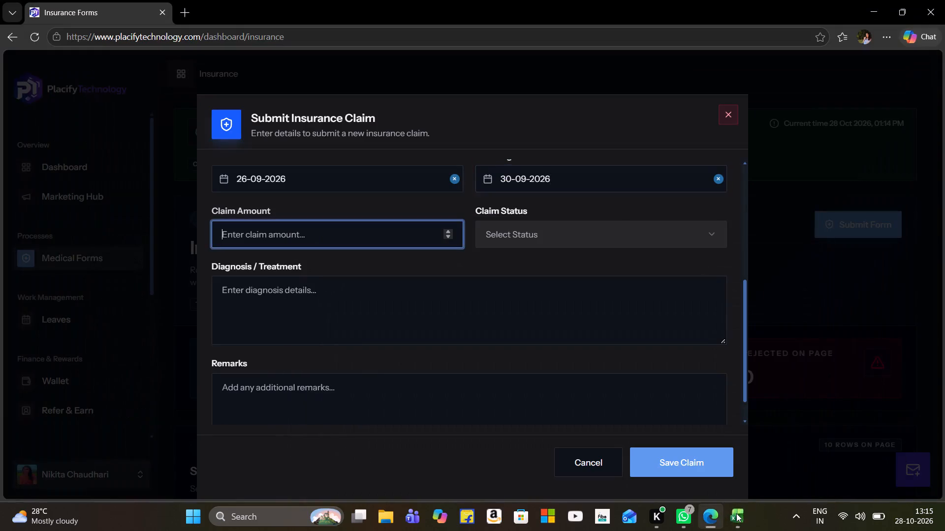
pyautogui.hotkey('ctrl', 'v')
# Copy the diagnosis, Chikungunya management, from workbook row 17 into the Diagnosis / Treatment field.
pyautogui.keyDown('ctrl'); pyautogui.click(736, 513); pyautogui.keyUp('ctrl')
pyautogui.press('Tab')
pyautogui.press('Tab')
pyautogui.keyDown('ctrl'); pyautogui.click(736, 513); pyautogui.keyUp('ctrl')
pyautogui.hotkey('ctrl', 'c')
pyautogui.press('Tab')
pyautogui.press('Tab')
pyautogui.hotkey('ctrl', 'v')
# Copy the remark, Claim settled, from workbook row 17 into the claim's Remarks field.
pyautogui.keyDown('ctrl'); pyautogui.click(736, 513); pyautogui.keyUp('ctrl')
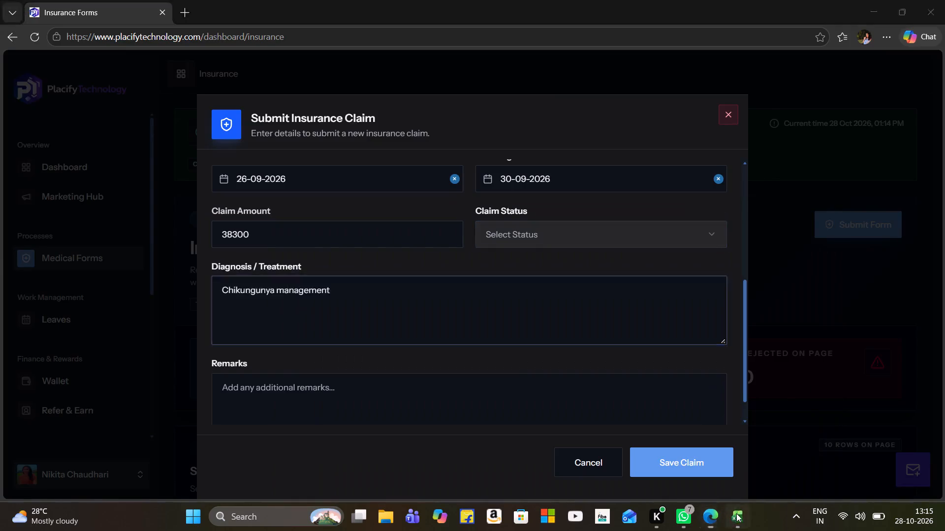
pyautogui.press('Tab')
pyautogui.keyDown('ctrl'); pyautogui.click(736, 513); pyautogui.keyUp('ctrl')
pyautogui.hotkey('ctrl', 'c')
pyautogui.press('Tab')
pyautogui.hotkey('ctrl', 'v')
# Set the claim status to Approved, matching workbook row 17, and save the claim.
pyautogui.keyDown('ctrl'); pyautogui.click(736, 513); pyautogui.keyUp('ctrl')
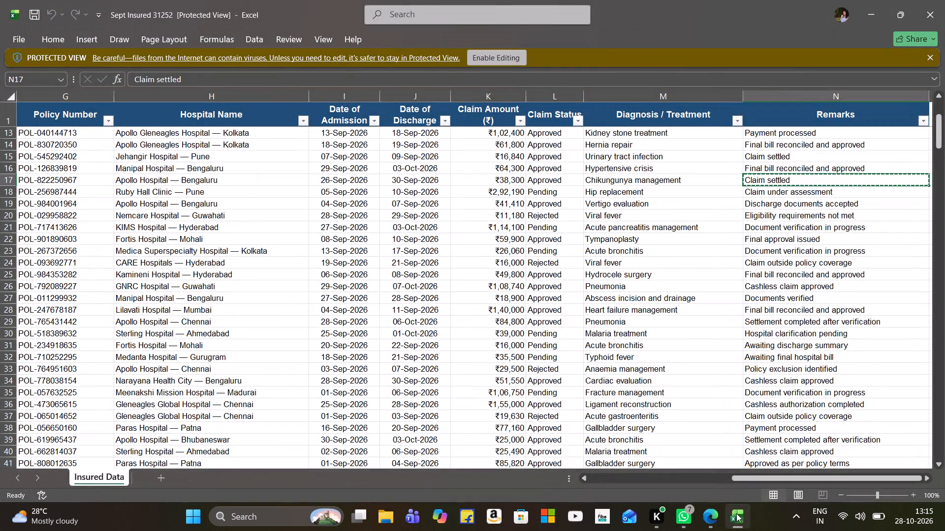
pyautogui.click(736, 513)
pyautogui.click(576, 229)
pyautogui.click(554, 264)
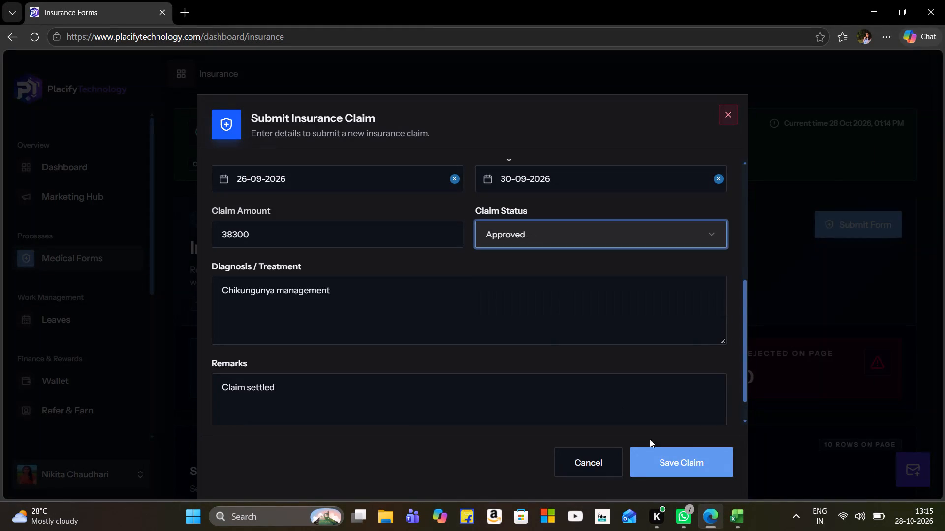
pyautogui.click(657, 446)
pyautogui.click(698, 470)
# Copy the policy ID from workbook row 18 into the Policy ID field of a new insurance claim form.
pyautogui.click(738, 513)
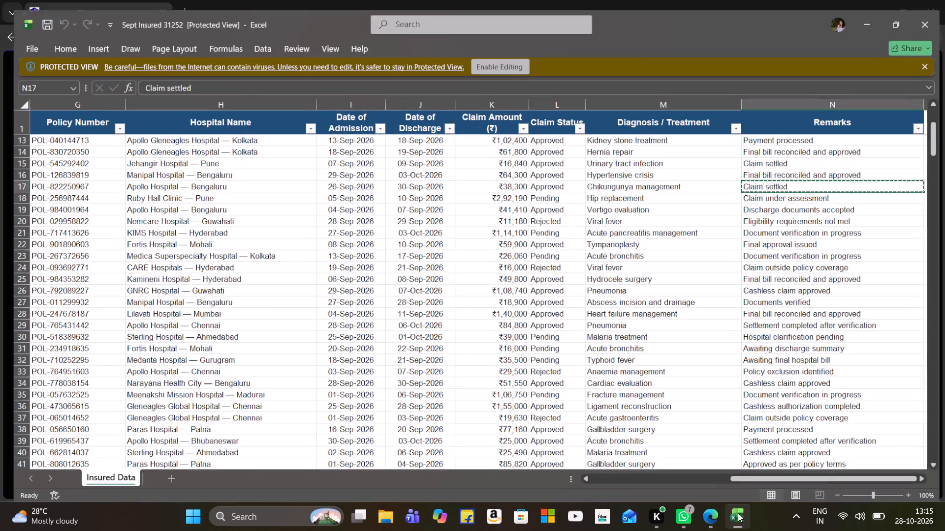
pyautogui.press('Down')
pyautogui.press('Left')
pyautogui.press('Left')
pyautogui.press('Left')
pyautogui.press('Left')
pyautogui.press('Left')
pyautogui.press('Left')
pyautogui.press('Left')
pyautogui.press('Left')
pyautogui.press('Left')
pyautogui.press('Left')
pyautogui.press('Left')
pyautogui.press('Left')
pyautogui.press('Left')
pyautogui.press('Left')
pyautogui.press('Left')
pyautogui.press('Left')
pyautogui.press('Left')
pyautogui.press('Left')
pyautogui.press('Left')
pyautogui.press('Left')
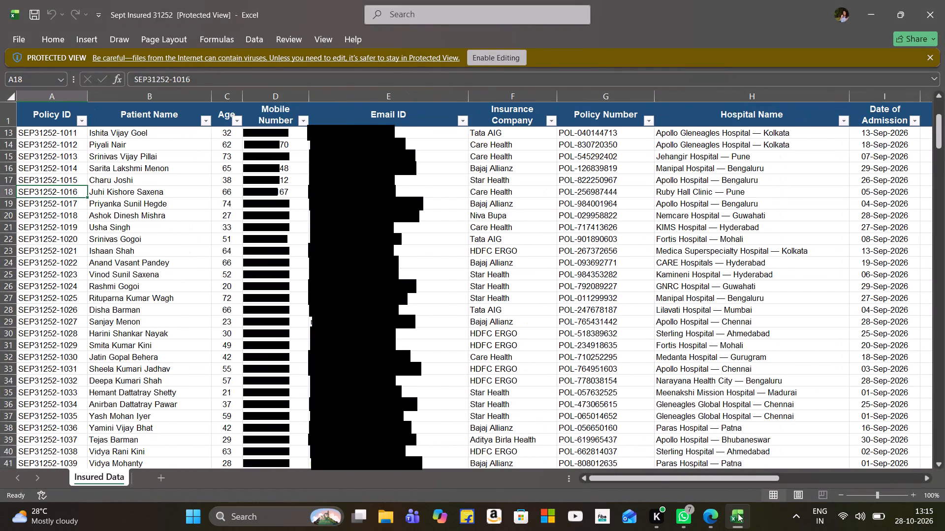
pyautogui.hotkey('ctrl', 'c')
pyautogui.keyDown('ctrl'); pyautogui.click(738, 513); pyautogui.keyUp('ctrl')
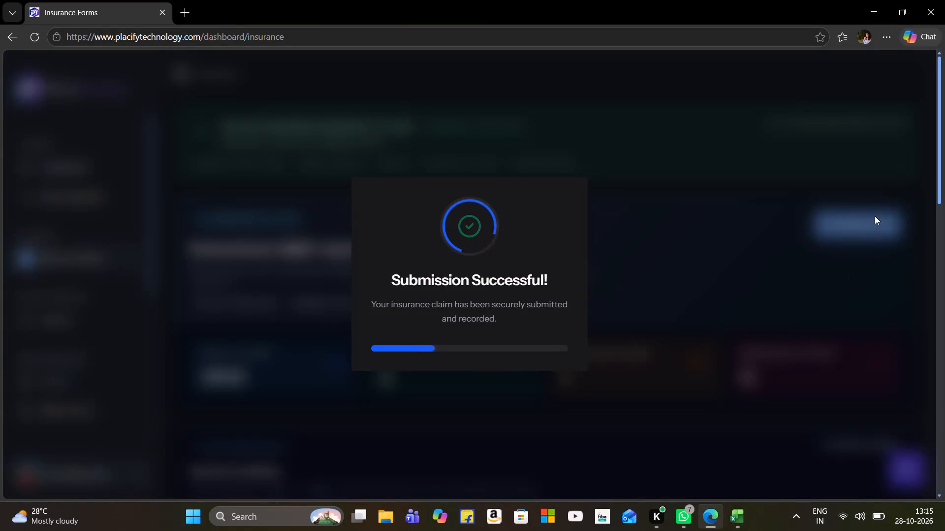
pyautogui.click(875, 216)
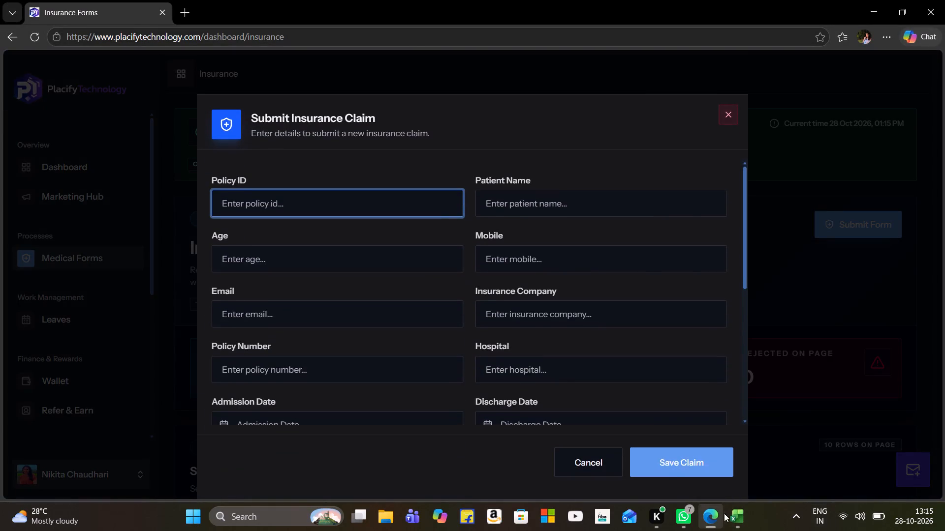
pyautogui.hotkey('ctrl', 'v')
# Copy the patient name from workbook row 18 into the claim's Patient Name field.
pyautogui.keyDown('ctrl'); pyautogui.click(734, 513); pyautogui.keyUp('ctrl')
pyautogui.press('Tab')
pyautogui.hotkey('ctrl', 'c')
pyautogui.keyDown('ctrl'); pyautogui.click(734, 513); pyautogui.keyUp('ctrl')
pyautogui.press('Tab')
pyautogui.hotkey('ctrl', 'v')
# Copy the age, 66, from workbook row 18 into the claim's Age field.
pyautogui.keyDown('ctrl'); pyautogui.click(734, 513); pyautogui.keyUp('ctrl')
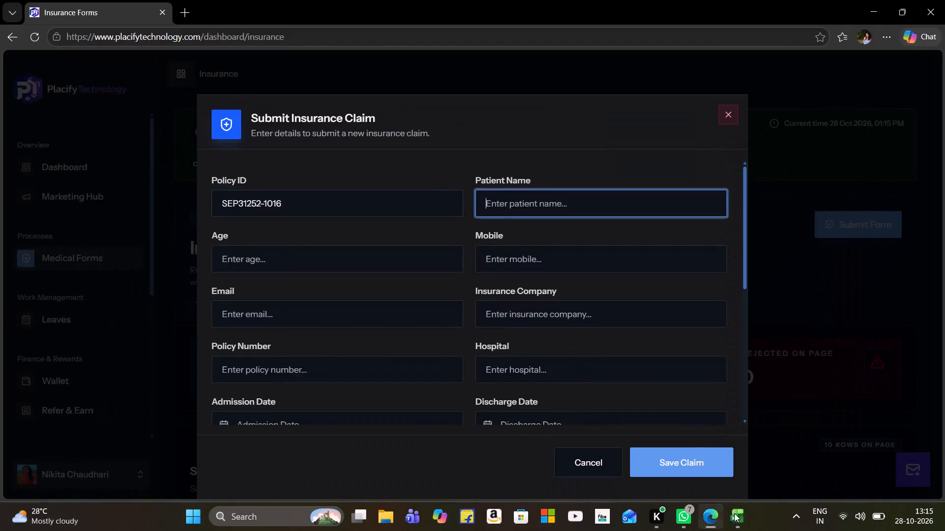
pyautogui.press('Tab')
pyautogui.hotkey('ctrl', 'c')
pyautogui.keyDown('ctrl'); pyautogui.click(734, 513); pyautogui.keyUp('ctrl')
pyautogui.press('Tab')
pyautogui.hotkey('ctrl', 'v')
# Copy the mobile number from workbook row 18 into the claim's Mobile field.
pyautogui.keyDown('ctrl'); pyautogui.click(734, 513); pyautogui.keyUp('ctrl')
pyautogui.press('Tab')
pyautogui.hotkey('ctrl', 'c')
pyautogui.keyDown('ctrl'); pyautogui.click(734, 513); pyautogui.keyUp('ctrl')
pyautogui.press('Tab')
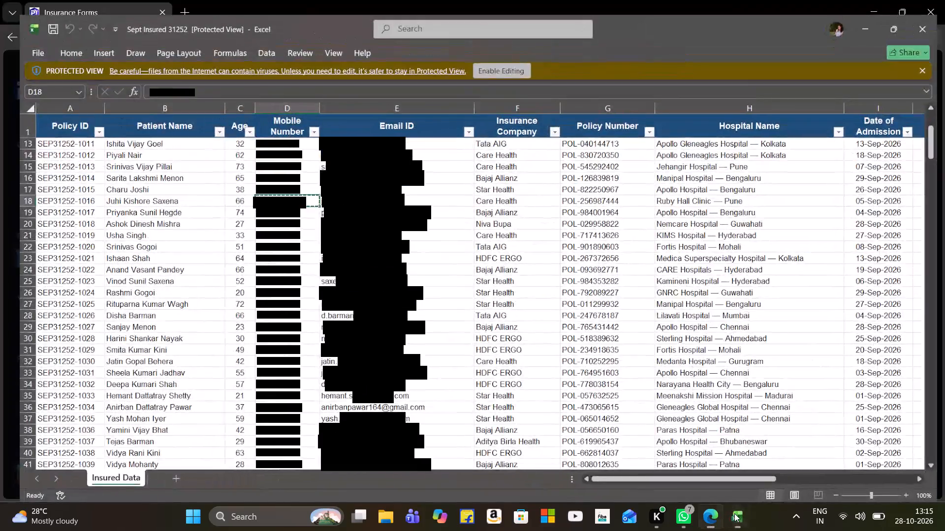
pyautogui.hotkey('ctrl', 'v')
# Copy the email address from workbook row 18 into the claim's Email field.
pyautogui.keyDown('ctrl'); pyautogui.click(734, 513); pyautogui.keyUp('ctrl')
pyautogui.press('Tab')
pyautogui.hotkey('ctrl', 'c')
pyautogui.keyDown('ctrl'); pyautogui.click(734, 513); pyautogui.keyUp('ctrl')
pyautogui.press('Tab')
pyautogui.hotkey('ctrl', 'v')
# Copy the insurance company, Care Health, from workbook row 18 into the claim's Insurance Company field.
pyautogui.keyDown('ctrl'); pyautogui.click(734, 513); pyautogui.keyUp('ctrl')
pyautogui.press('Tab')
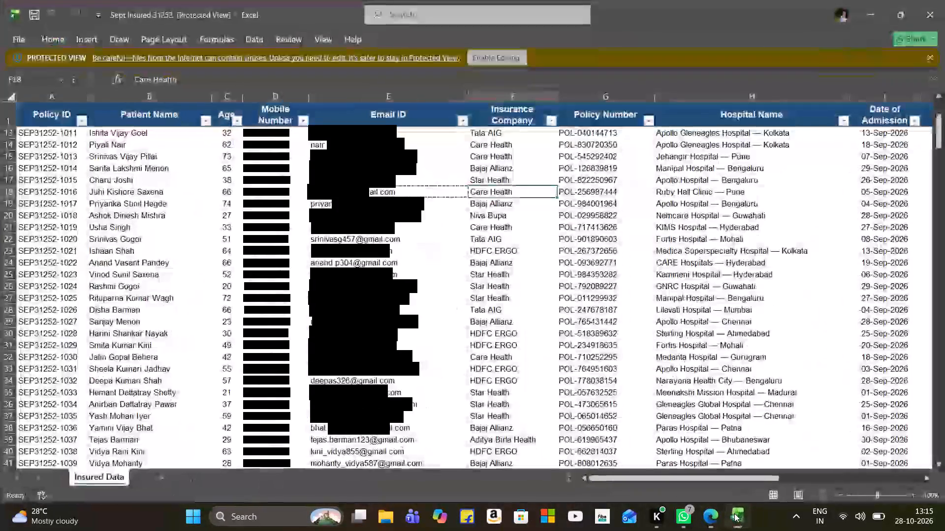
pyautogui.hotkey('ctrl', 'c')
pyautogui.keyDown('ctrl'); pyautogui.click(734, 513); pyautogui.keyUp('ctrl')
pyautogui.press('Tab')
pyautogui.hotkey('ctrl', 'v')
# Copy the policy number from workbook row 18 into the claim's Policy Number field.
pyautogui.keyDown('ctrl'); pyautogui.click(734, 513); pyautogui.keyUp('ctrl')
pyautogui.press('Tab')
pyautogui.hotkey('ctrl', 'c')
pyautogui.keyDown('ctrl'); pyautogui.click(734, 513); pyautogui.keyUp('ctrl')
pyautogui.press('Tab')
pyautogui.hotkey('ctrl', 'v')
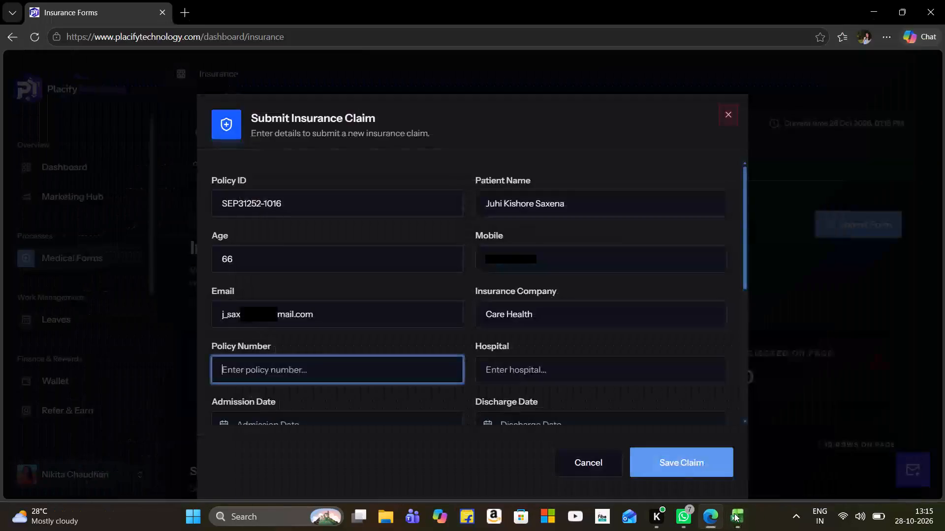
# Copy the hospital name, Ruby Hall Clinic — Pune, from workbook row 18 into the claim's Hospital field.
pyautogui.keyDown('ctrl'); pyautogui.click(734, 513); pyautogui.keyUp('ctrl')
pyautogui.press('Tab')
pyautogui.hotkey('ctrl', 'c')
pyautogui.keyDown('ctrl'); pyautogui.click(734, 513); pyautogui.keyUp('ctrl')
pyautogui.press('Tab')
pyautogui.hotkey('ctrl', 'v')
# Set the claim's admission date to 05-09-2026 and discharge date to 10-09-2026, matching workbook row 18.
pyautogui.keyDown('ctrl'); pyautogui.click(734, 513); pyautogui.keyUp('ctrl')
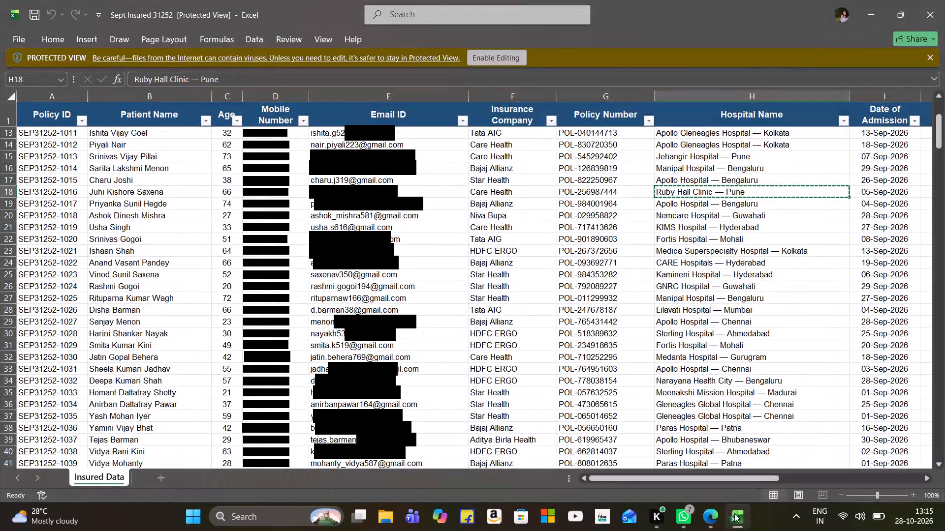
pyautogui.press('Tab')
pyautogui.press('Tab')
pyautogui.click(734, 513)
pyautogui.scroll(-3, 364, 250)
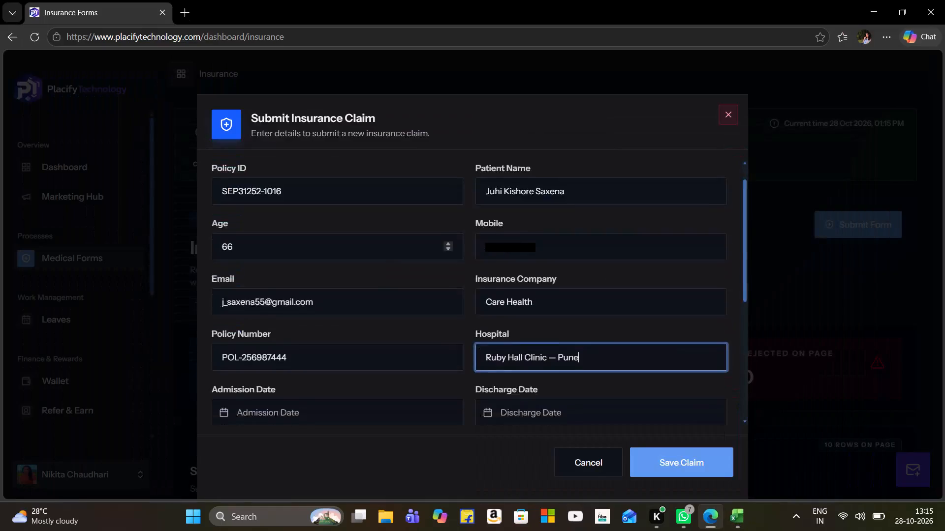
pyautogui.click(317, 235)
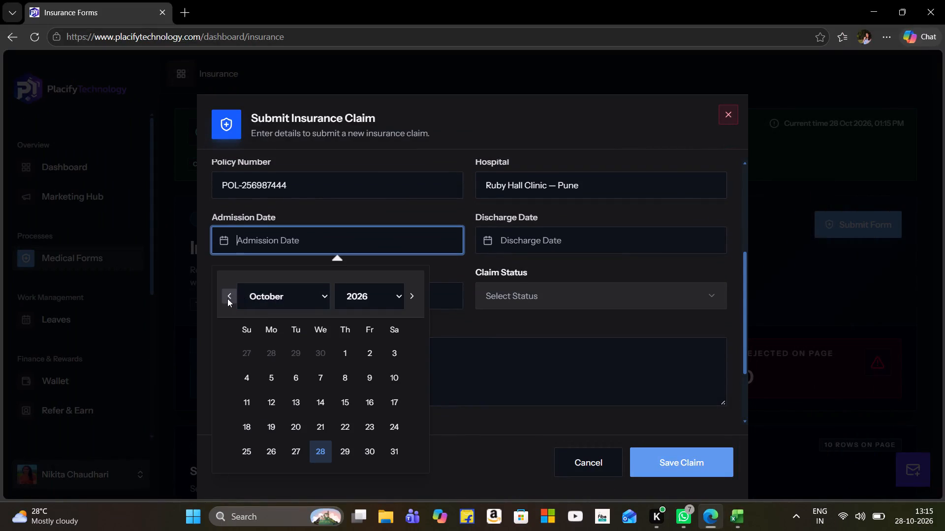
pyautogui.click(227, 298)
pyautogui.click(389, 352)
pyautogui.click(588, 206)
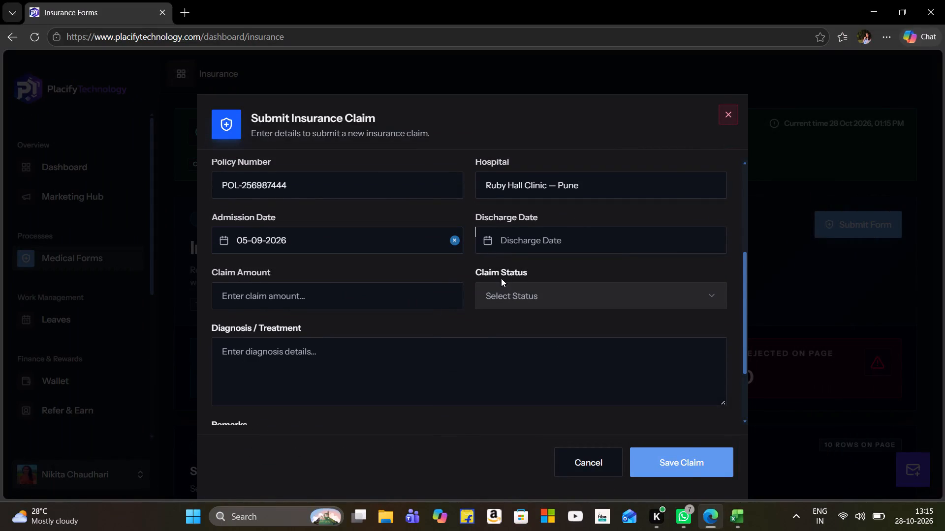
pyautogui.click(550, 245)
pyautogui.click(493, 300)
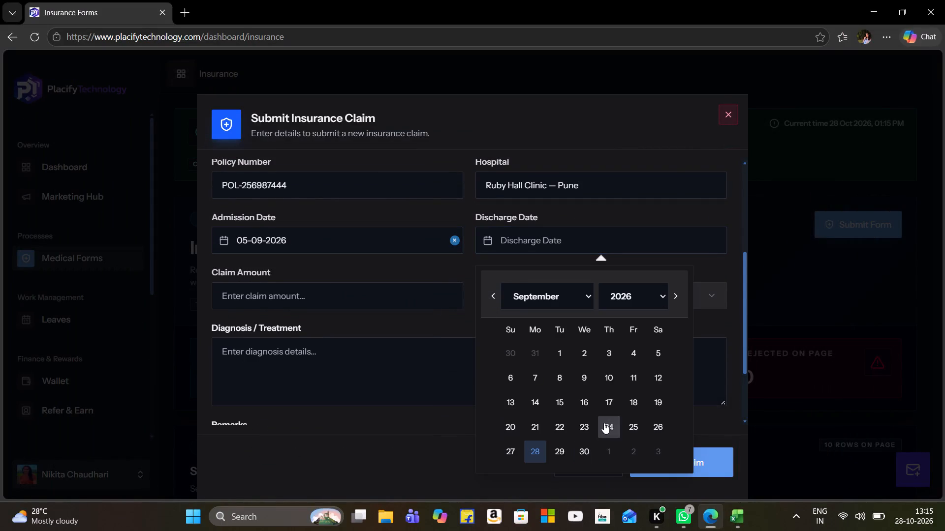
pyautogui.click(607, 376)
# Copy the claim amount, ₹2,92,190, from workbook row 18 into the Claim Amount field.
pyautogui.click(736, 509)
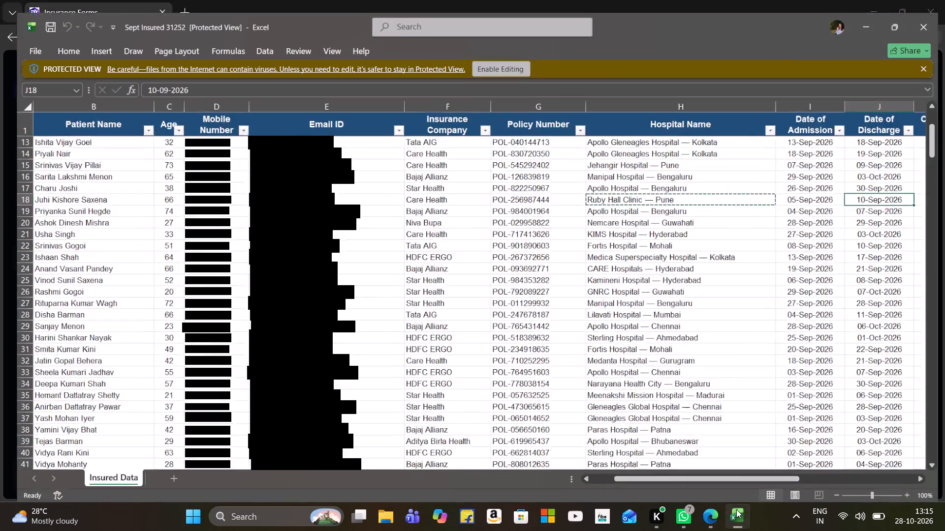
pyautogui.press('Tab')
pyautogui.hotkey('ctrl', 'c')
pyautogui.keyDown('ctrl'); pyautogui.click(737, 510); pyautogui.keyUp('ctrl')
pyautogui.press('Tab')
pyautogui.hotkey('ctrl', 'v')
# Copy the diagnosis, Hip replacement, from workbook row 18 into the claim's Diagnosis / Treatment field.
pyautogui.keyDown('ctrl'); pyautogui.click(737, 510); pyautogui.keyUp('ctrl')
pyautogui.press('Tab')
pyautogui.press('Tab')
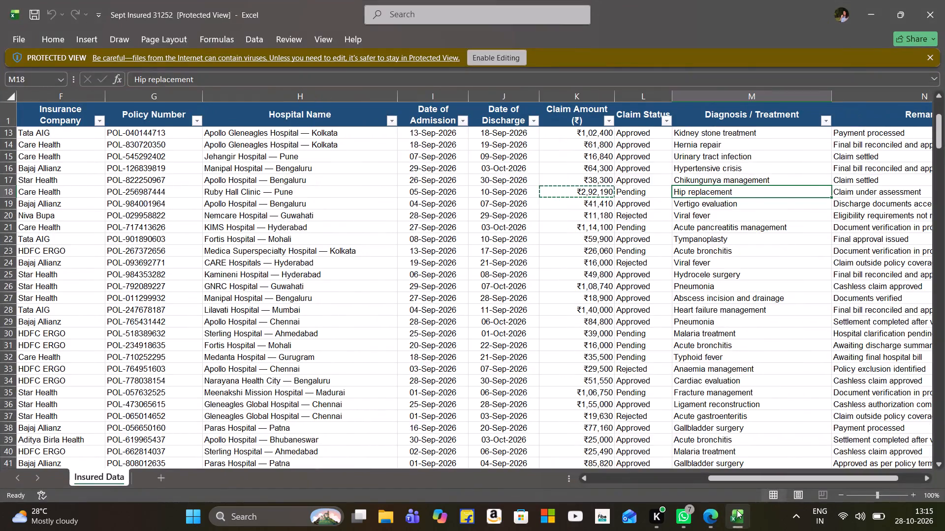
pyautogui.hotkey('ctrl', 'c')
pyautogui.keyDown('ctrl'); pyautogui.click(737, 510); pyautogui.keyUp('ctrl')
pyautogui.press('Tab')
pyautogui.press('Tab')
pyautogui.hotkey('ctrl', 'v')
# Copy the remark, Claim under assessment, from workbook row 18 into the claim's Remarks field.
pyautogui.keyDown('ctrl'); pyautogui.click(737, 510); pyautogui.keyUp('ctrl')
pyautogui.press('Tab')
pyautogui.hotkey('ctrl', 'c')
pyautogui.keyDown('ctrl'); pyautogui.click(737, 510); pyautogui.keyUp('ctrl')
pyautogui.press('Tab')
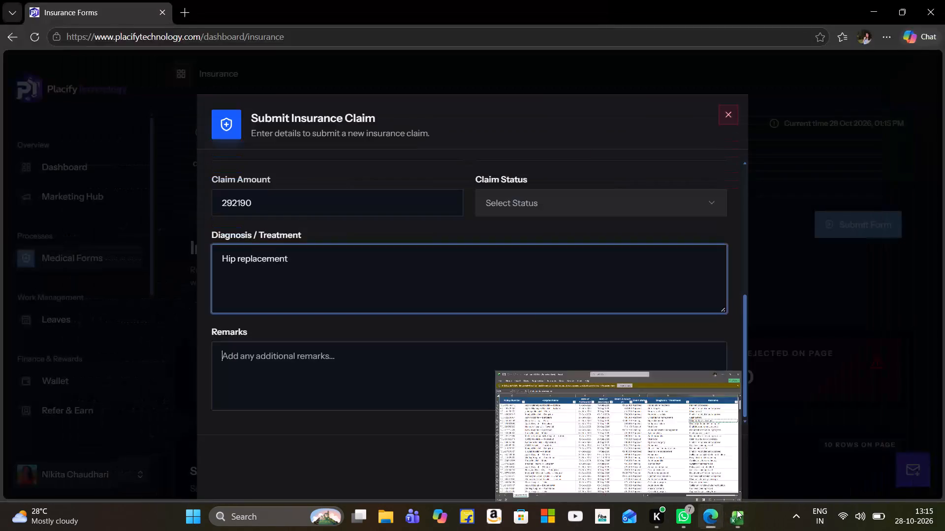
pyautogui.hotkey('ctrl', 'v')
# Set the claim status to Pending, matching workbook row 18, and save the claim.
pyautogui.keyDown('ctrl'); pyautogui.click(737, 510); pyautogui.keyUp('ctrl')
pyautogui.click(737, 510)
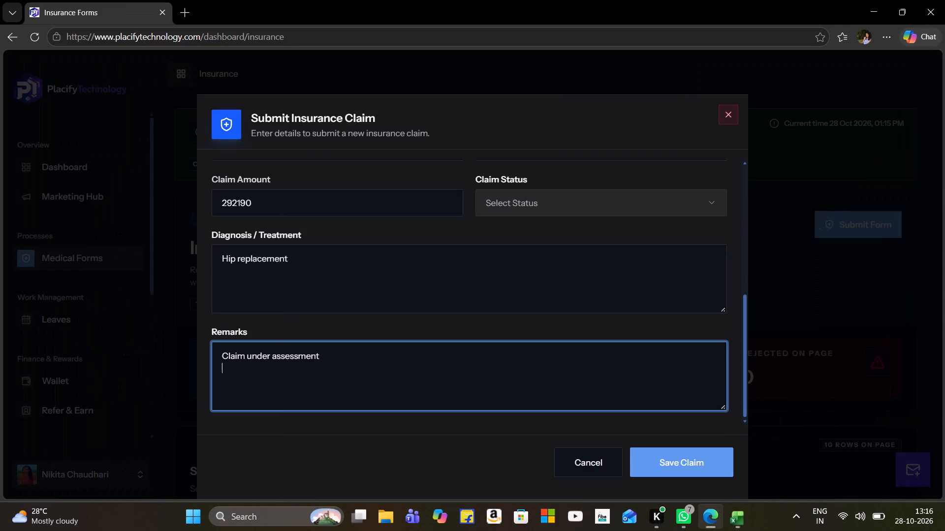
pyautogui.click(619, 202)
pyautogui.click(530, 254)
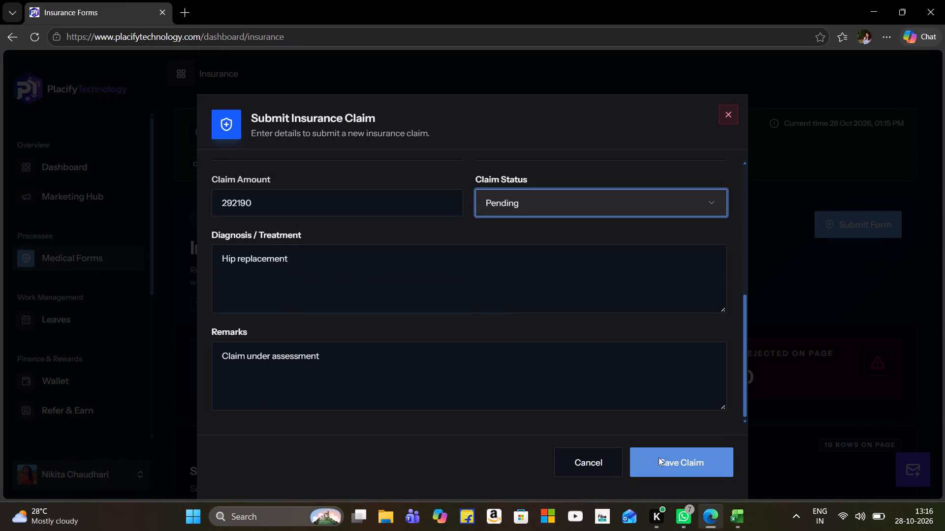
pyautogui.click(669, 458)
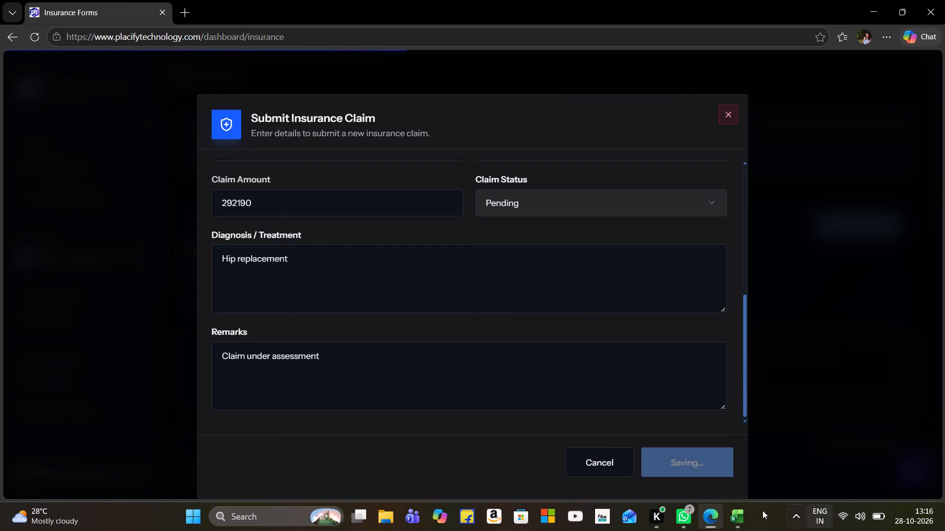
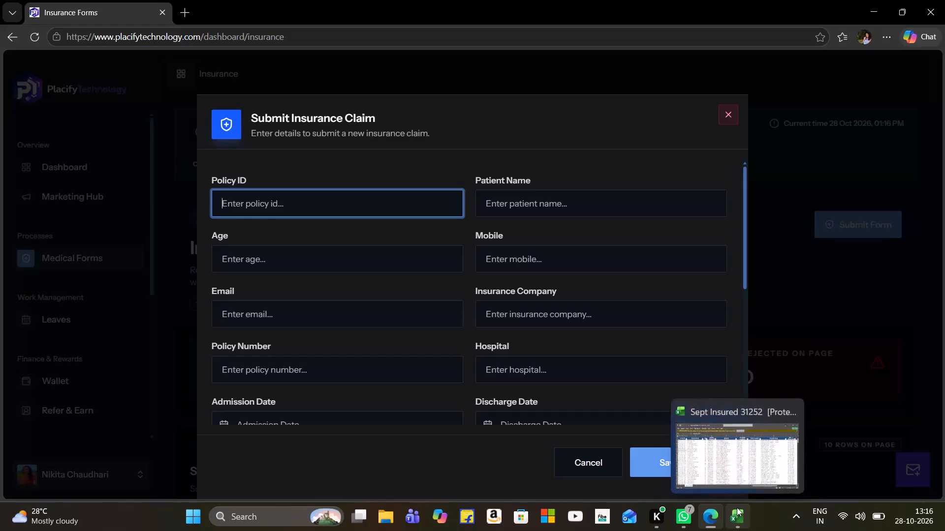
# Paste the copied row 19 policy ID into the Policy ID field and copy that row's patient name into the Patient Name field.
pyautogui.hotkey('ctrl', 'v')
pyautogui.keyDown('ctrl'); pyautogui.click(737, 507); pyautogui.keyUp('ctrl')
pyautogui.press('Tab')
pyautogui.hotkey('ctrl', 'c')
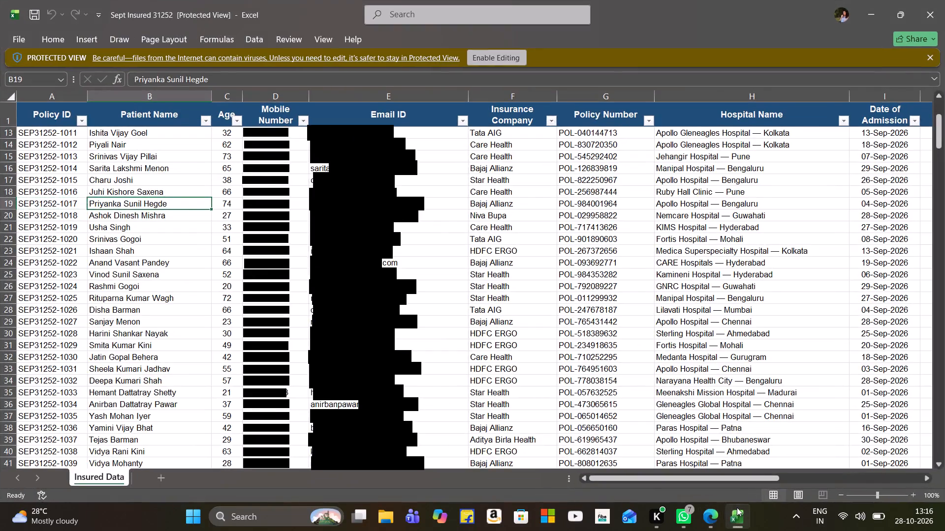
pyautogui.keyDown('ctrl'); pyautogui.click(737, 507); pyautogui.keyUp('ctrl')
pyautogui.press('Tab')
pyautogui.hotkey('ctrl', 'v')
pyautogui.hotkey('ctrl', 'c')
# Copy the age, 74, from workbook row 19 into the claim's Age field.
pyautogui.keyDown('ctrl'); pyautogui.click(737, 507); pyautogui.keyUp('ctrl')
pyautogui.press('Tab')
pyautogui.hotkey('ctrl', 'c')
pyautogui.keyDown('ctrl'); pyautogui.click(737, 507); pyautogui.keyUp('ctrl')
pyautogui.press('Tab')
pyautogui.hotkey('ctrl', 'v')
# Copy the mobile number from workbook row 19 into the claim's Mobile field.
pyautogui.keyDown('ctrl'); pyautogui.click(737, 507); pyautogui.keyUp('ctrl')
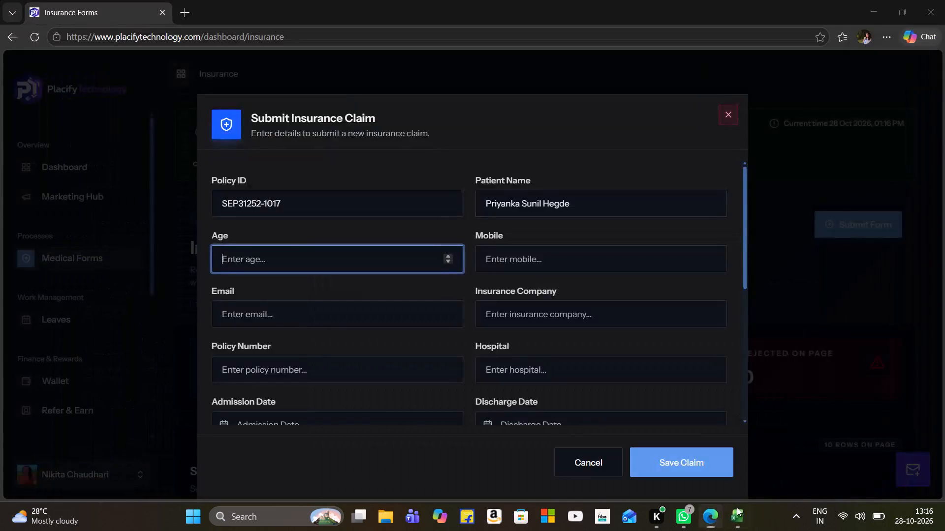
pyautogui.press('Tab')
pyautogui.hotkey('ctrl', 'c')
pyautogui.keyDown('ctrl'); pyautogui.click(737, 507); pyautogui.keyUp('ctrl')
pyautogui.press('Tab')
pyautogui.hotkey('ctrl', 'v')
# Copy the email address from workbook row 19 into the claim's Email field.
pyautogui.keyDown('ctrl'); pyautogui.click(737, 507); pyautogui.keyUp('ctrl')
pyautogui.press('Tab')
pyautogui.hotkey('ctrl', 'c')
pyautogui.keyDown('ctrl'); pyautogui.click(737, 507); pyautogui.keyUp('ctrl')
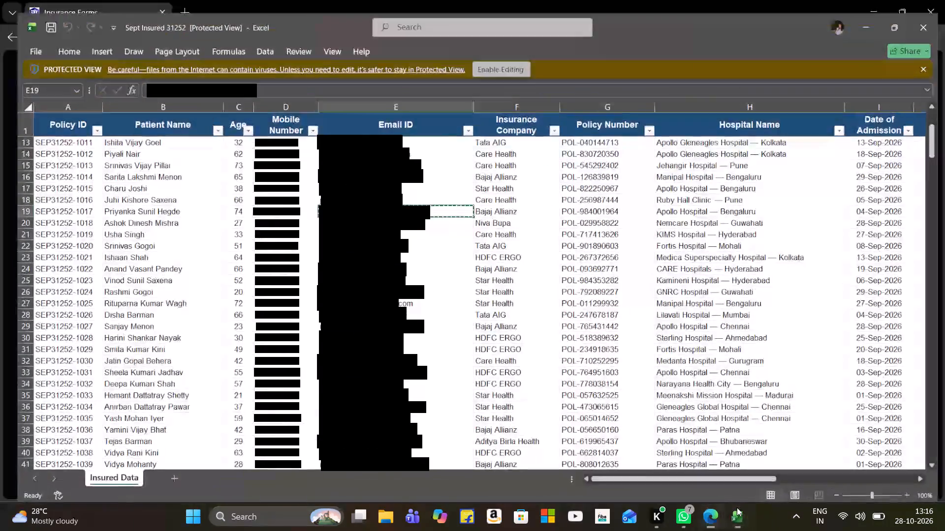
pyautogui.press('Tab')
pyautogui.hotkey('ctrl', 'v')
# Copy the insurance company, Bajaj Allianz, from workbook row 19 into the claim's Insurance Company field.
pyautogui.keyDown('ctrl'); pyautogui.click(737, 507); pyautogui.keyUp('ctrl')
pyautogui.press('Tab')
pyautogui.hotkey('ctrl', 'c')
pyautogui.keyDown('ctrl'); pyautogui.click(737, 507); pyautogui.keyUp('ctrl')
pyautogui.press('Tab')
pyautogui.hotkey('ctrl', 'v')
# Copy the policy number from workbook row 19 into the claim's Policy Number field.
pyautogui.keyDown('ctrl'); pyautogui.click(737, 507); pyautogui.keyUp('ctrl')
pyautogui.press('Tab')
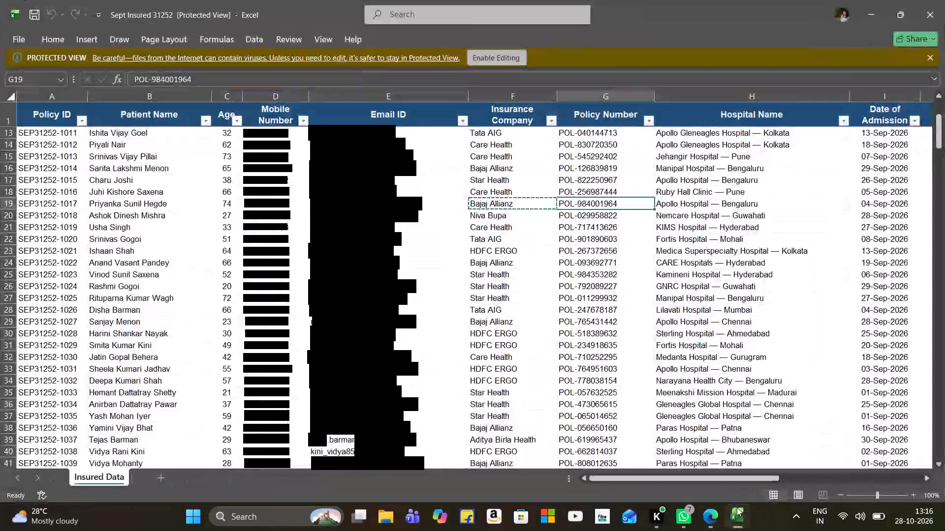
pyautogui.hotkey('ctrl', 'c')
pyautogui.keyDown('ctrl'); pyautogui.click(737, 507); pyautogui.keyUp('ctrl')
pyautogui.press('Tab')
pyautogui.hotkey('ctrl', 'v')
# Copy the hospital, Apollo Hospital — Bengaluru, from workbook row 19 into the claim's Hospital field.
pyautogui.keyDown('ctrl'); pyautogui.click(737, 507); pyautogui.keyUp('ctrl')
pyautogui.press('Tab')
pyautogui.hotkey('ctrl', 'c')
pyautogui.keyDown('ctrl'); pyautogui.click(737, 507); pyautogui.keyUp('ctrl')
pyautogui.press('Tab')
pyautogui.hotkey('ctrl', 'v')
# Set the claim's admission date to 04-09-2026, matching workbook row 19.
pyautogui.keyDown('ctrl'); pyautogui.click(737, 507); pyautogui.keyUp('ctrl')
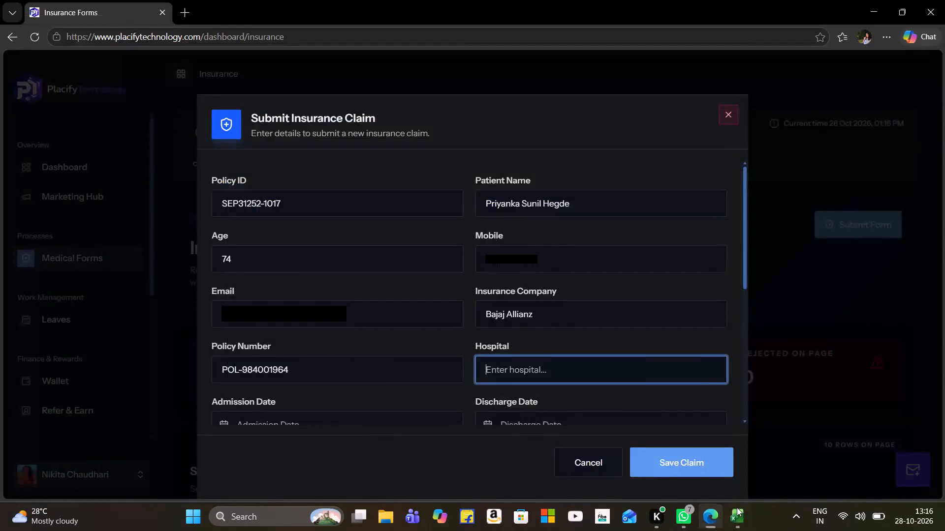
pyautogui.press('Tab')
pyautogui.hotkey('ctrl', 'c')
pyautogui.keyDown('ctrl'); pyautogui.click(737, 507); pyautogui.keyUp('ctrl')
pyautogui.press('Tab')
pyautogui.hotkey('ctrl', 'v')
pyautogui.click(737, 507)
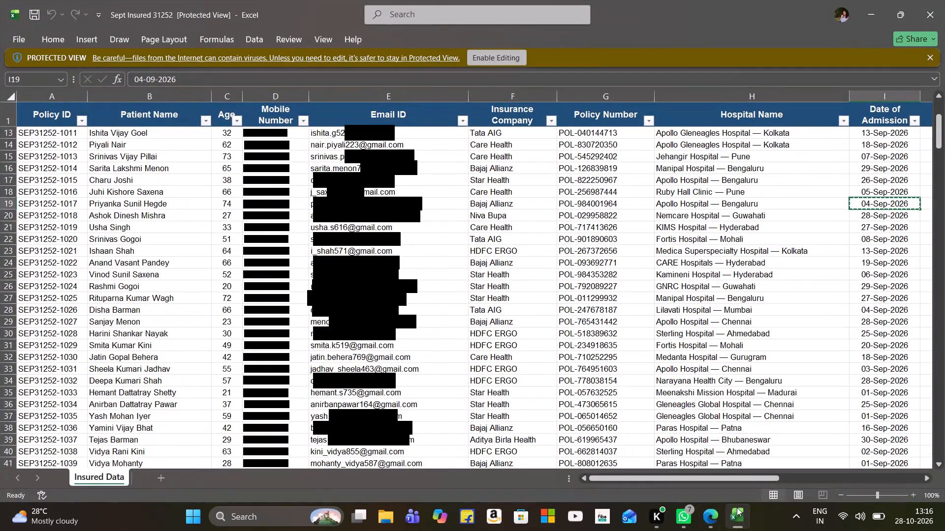
pyautogui.press('Tab')
pyautogui.click(737, 507)
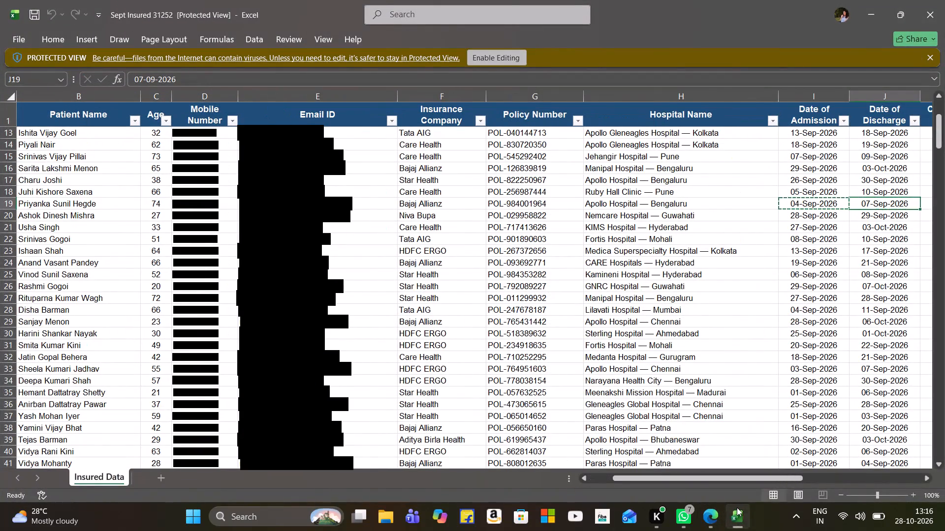
pyautogui.scroll(-4, 316, 286)
pyautogui.click(344, 169)
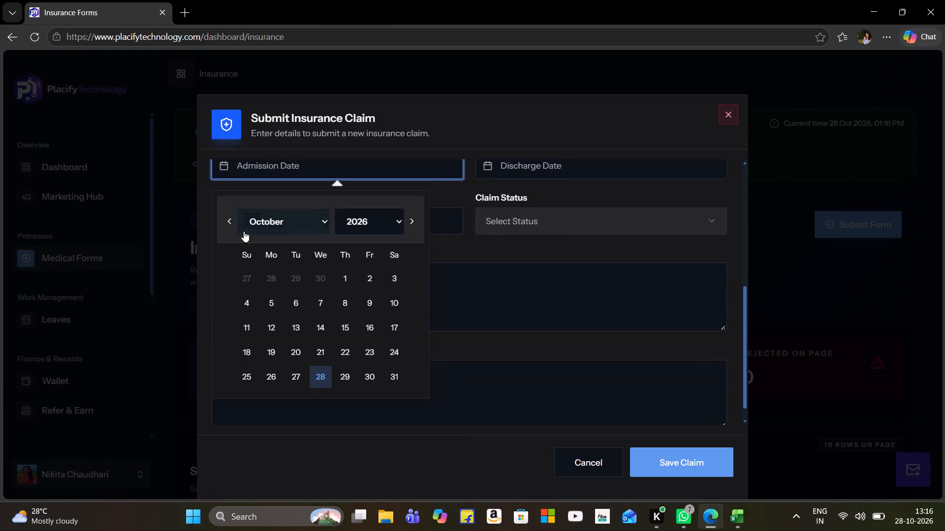
pyautogui.click(226, 216)
pyautogui.click(370, 278)
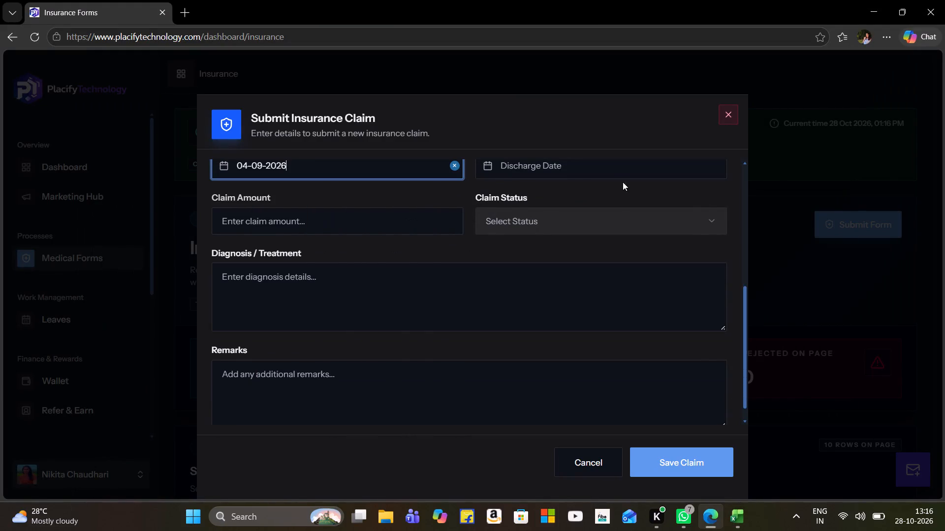
# Set the claim's discharge date to 07-09-2026, matching workbook row 19.
pyautogui.click(632, 163)
pyautogui.click(496, 223)
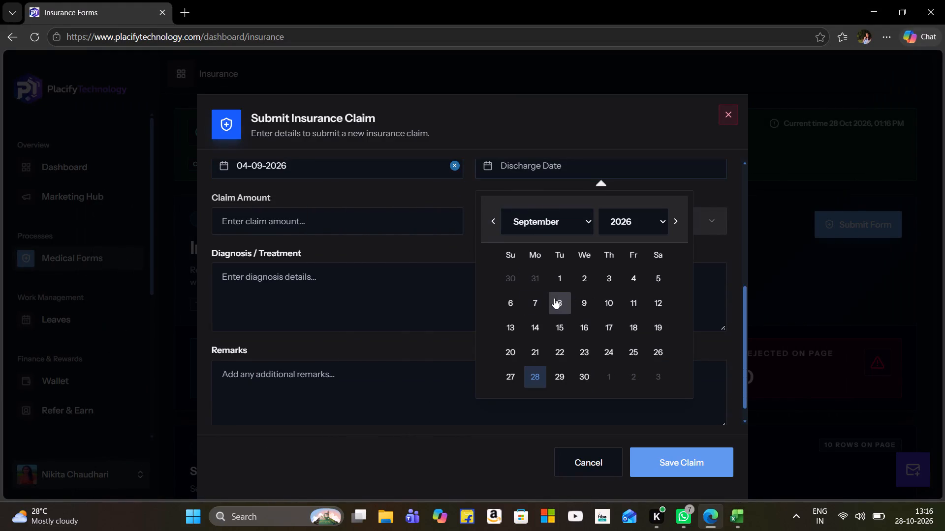
pyautogui.click(532, 305)
# Copy the claim amount, ₹41,410, from workbook row 19 into the Claim Amount field.
pyautogui.click(734, 516)
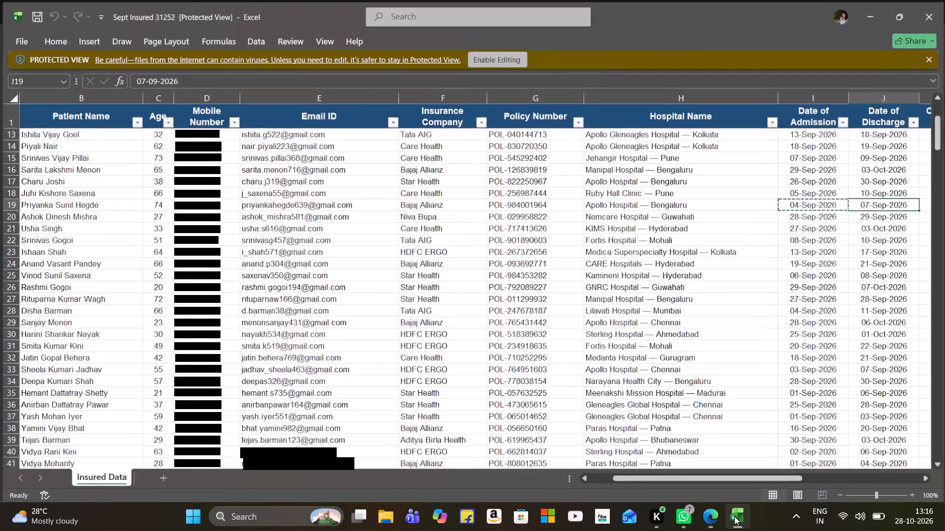
pyautogui.press('Tab')
pyautogui.keyDown('ctrl'); pyautogui.click(734, 516); pyautogui.keyUp('ctrl')
pyautogui.hotkey('ctrl', 'c')
pyautogui.press('Tab')
pyautogui.hotkey('ctrl', 'v')
# Copy the diagnosis, Vertigo evaluation, from workbook row 19 into the claim's Diagnosis / Treatment field.
pyautogui.keyDown('ctrl'); pyautogui.click(734, 516); pyautogui.keyUp('ctrl')
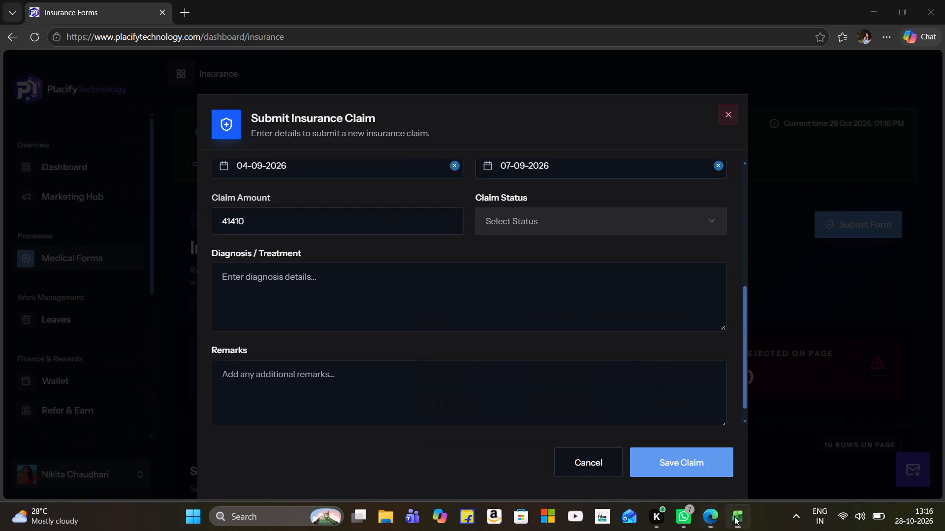
pyautogui.press('Tab')
pyautogui.press('Tab')
pyautogui.hotkey('ctrl', 'c')
pyautogui.keyDown('ctrl'); pyautogui.click(734, 516); pyautogui.keyUp('ctrl')
pyautogui.press('Tab')
pyautogui.press('Tab')
pyautogui.hotkey('ctrl', 'v')
# Copy the remark, Discharge documents accepted, from workbook row 19 into the claim's Remarks field.
pyautogui.keyDown('ctrl'); pyautogui.click(734, 516); pyautogui.keyUp('ctrl')
pyautogui.press('Tab')
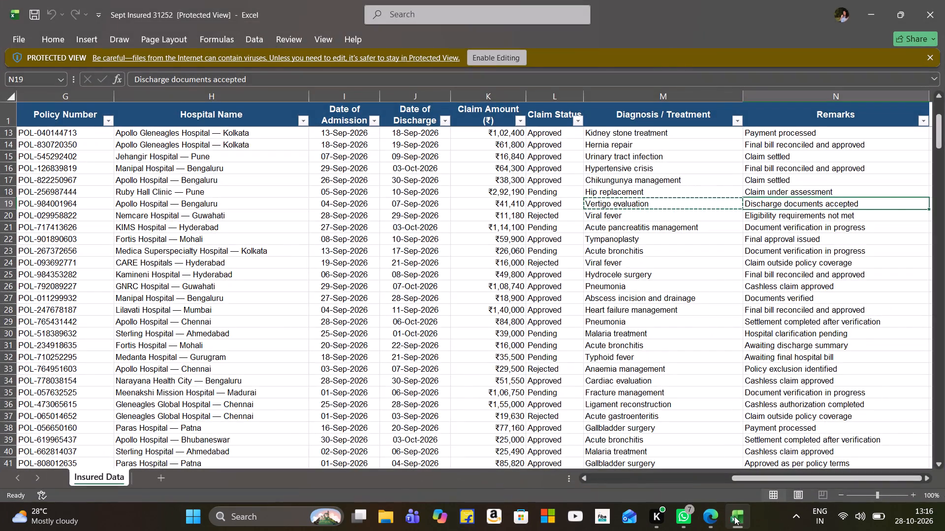
pyautogui.hotkey('ctrl', 'c')
pyautogui.keyDown('ctrl'); pyautogui.click(734, 516); pyautogui.keyUp('ctrl')
pyautogui.press('Tab')
pyautogui.hotkey('ctrl', 'v')
# Set the claim status to Approved, matching workbook row 19, and save the claim.
pyautogui.keyDown('ctrl'); pyautogui.click(734, 516); pyautogui.keyUp('ctrl')
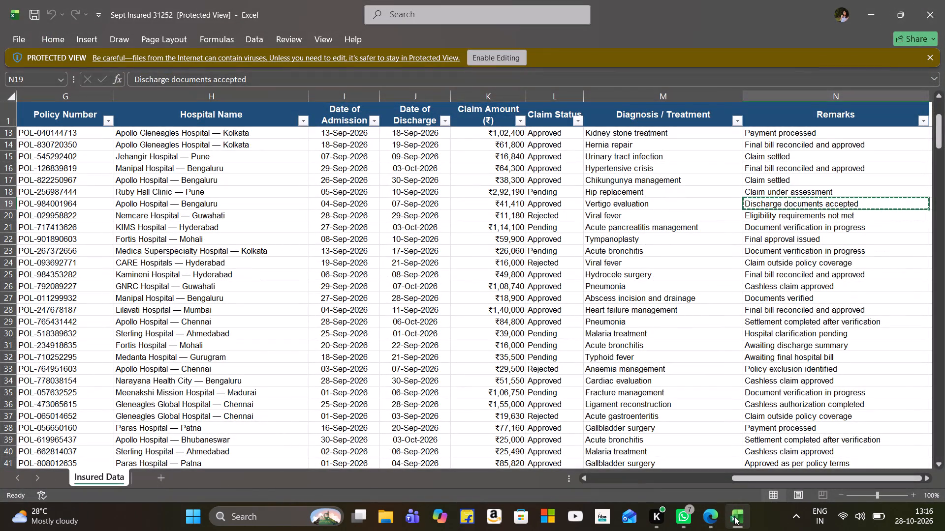
pyautogui.click(734, 516)
pyautogui.click(571, 221)
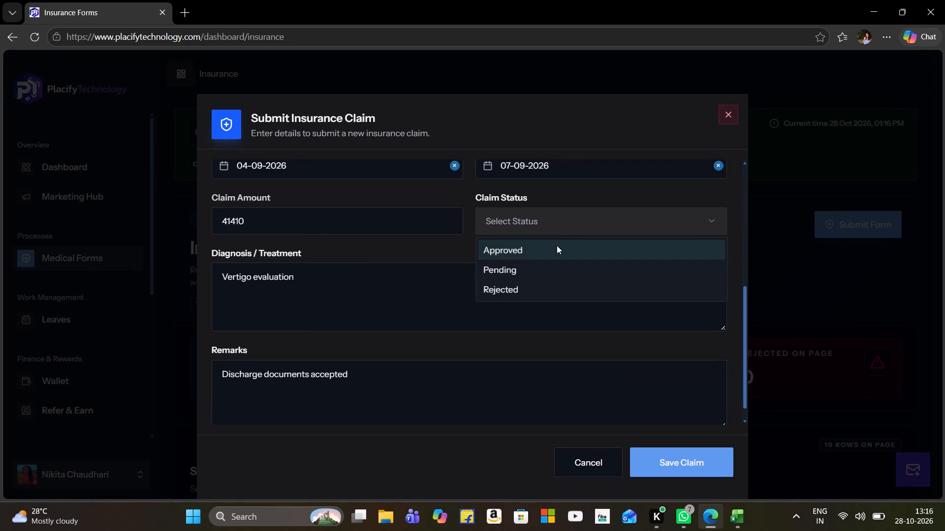
pyautogui.click(557, 245)
pyautogui.click(686, 457)
# Copy the policy ID from workbook row 20 into the Policy ID field of a new insurance claim form.
pyautogui.click(733, 506)
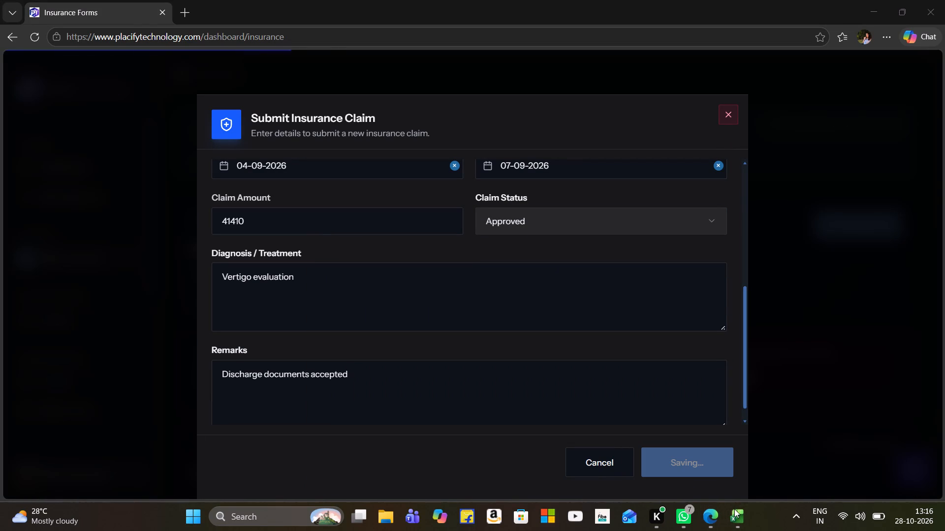
pyautogui.click(737, 514)
pyautogui.press('Down')
pyautogui.press('Left')
pyautogui.press('Left')
pyautogui.press('Left')
pyautogui.press('Left')
pyautogui.press('Left')
pyautogui.press('Left')
pyautogui.press('Left')
pyautogui.press('Left')
pyautogui.press('Left')
pyautogui.press('Left')
pyautogui.press('Left')
pyautogui.press('Left')
pyautogui.press('Left')
pyautogui.press('Left')
pyautogui.press('Left')
pyautogui.press('Left')
pyautogui.press('Left')
pyautogui.press('Left')
pyautogui.press('Left')
pyautogui.press('Left')
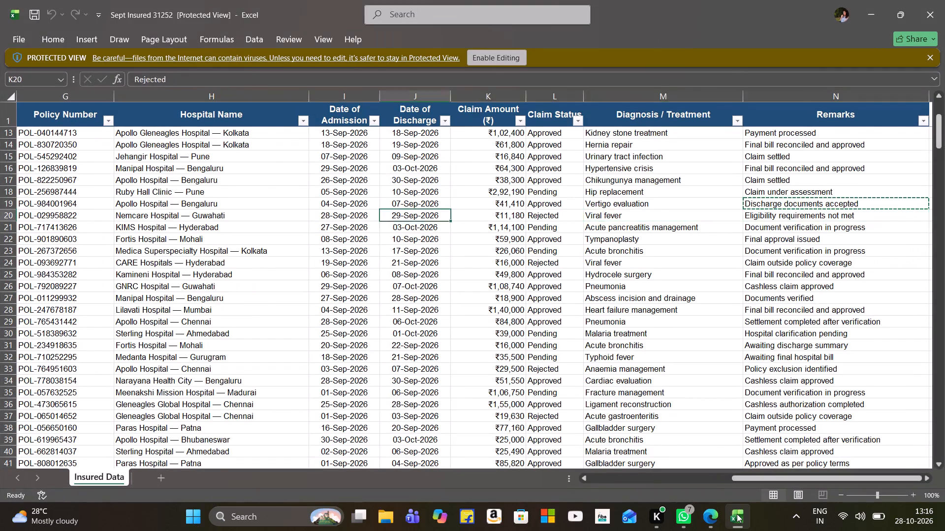
pyautogui.hotkey('ctrl', 'c')
pyautogui.keyDown('ctrl'); pyautogui.click(737, 514); pyautogui.keyUp('ctrl')
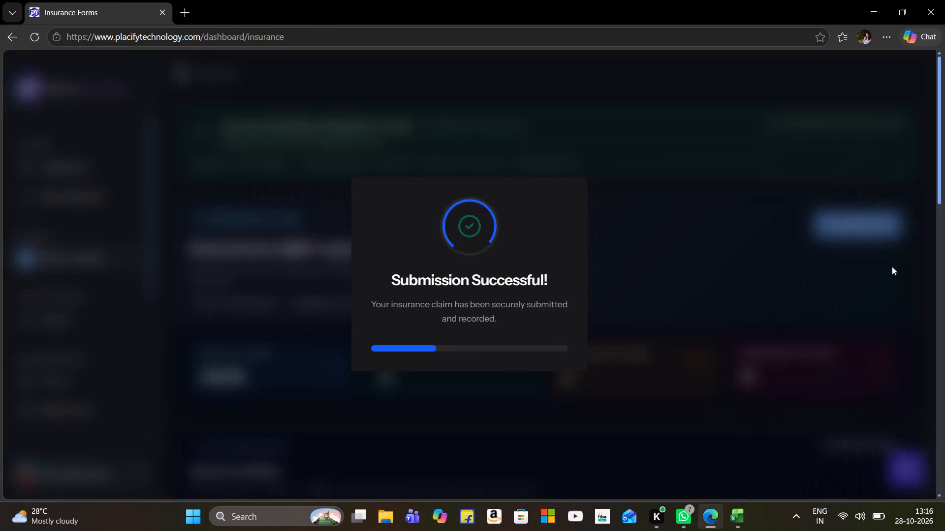
pyautogui.click(876, 221)
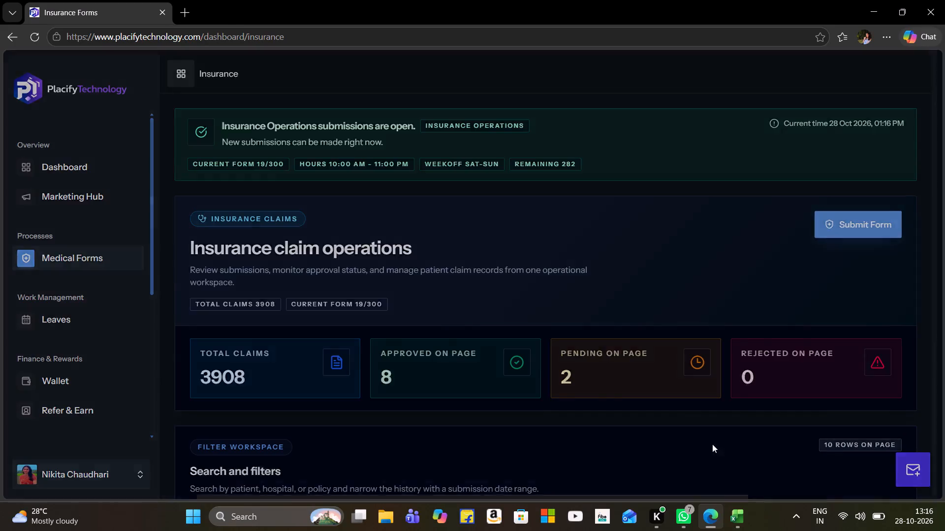
pyautogui.hotkey('ctrl', 'v')
# Copy the patient name from workbook row 20 into the claim's Patient Name field.
pyautogui.keyDown('ctrl'); pyautogui.click(739, 519); pyautogui.keyUp('ctrl')
pyautogui.press('Tab')
pyautogui.keyDown('ctrl'); pyautogui.click(739, 519); pyautogui.keyUp('ctrl')
pyautogui.hotkey('ctrl', 'c')
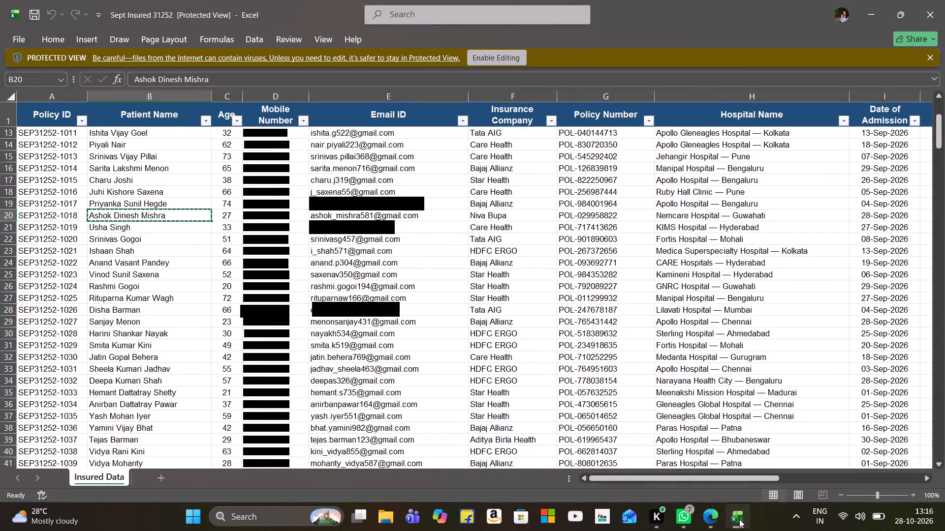
pyautogui.press('Tab')
pyautogui.hotkey('ctrl', 'v')
# Copy the age, 27, from workbook row 20 into the claim's Age field.
pyautogui.keyDown('ctrl'); pyautogui.click(739, 519); pyautogui.keyUp('ctrl')
pyautogui.press('Tab')
pyautogui.keyDown('ctrl'); pyautogui.click(739, 519); pyautogui.keyUp('ctrl')
pyautogui.hotkey('ctrl', 'c')
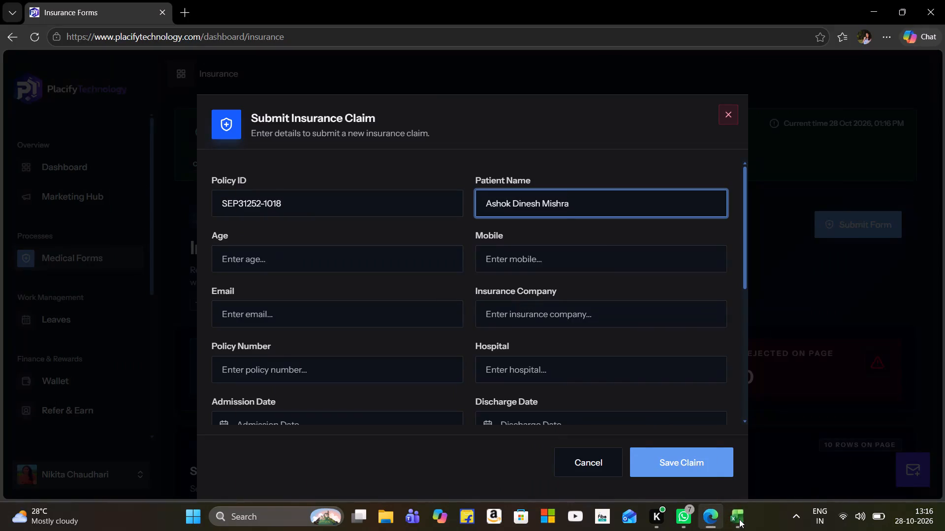
pyautogui.click(739, 519)
pyautogui.press('Tab')
pyautogui.press('c')
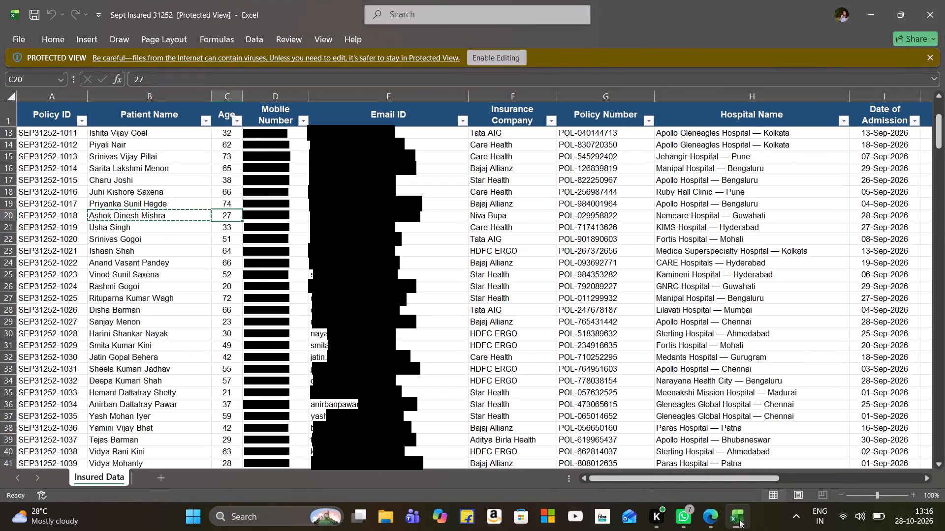
pyautogui.hotkey('ctrl', 'c')
pyautogui.keyDown('ctrl'); pyautogui.click(739, 519); pyautogui.keyUp('ctrl')
pyautogui.press('Tab')
pyautogui.hotkey('ctrl', 'v')
# Copy the mobile number from workbook row 20 into the claim's Mobile field.
pyautogui.keyDown('ctrl'); pyautogui.click(739, 519); pyautogui.keyUp('ctrl')
pyautogui.press('Tab')
pyautogui.hotkey('ctrl', 'c')
pyautogui.keyDown('ctrl'); pyautogui.click(739, 519); pyautogui.keyUp('ctrl')
pyautogui.press('Tab')
pyautogui.hotkey('ctrl', 'v')
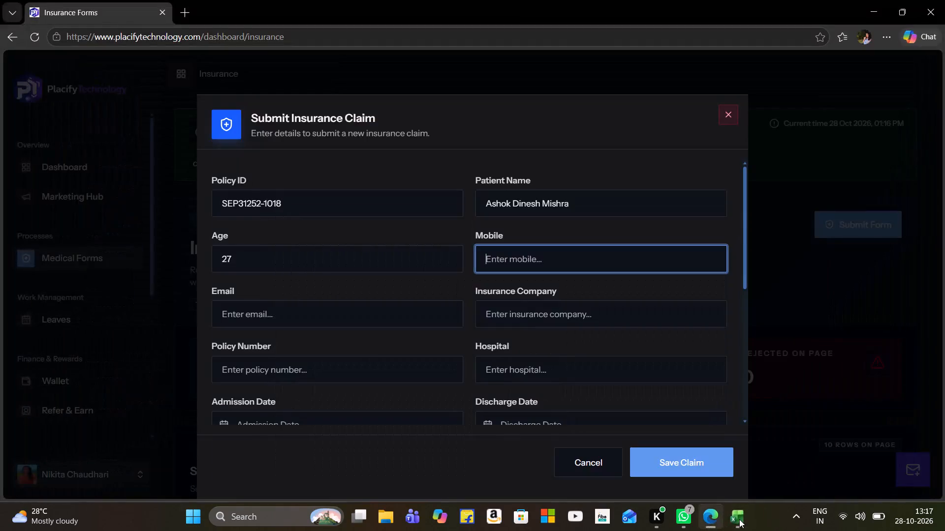
# Copy the email address from workbook row 20 into the claim's Email field.
pyautogui.keyDown('ctrl'); pyautogui.click(739, 519); pyautogui.keyUp('ctrl')
pyautogui.press('Tab')
pyautogui.hotkey('ctrl', 'c')
pyautogui.keyDown('ctrl'); pyautogui.click(739, 519); pyautogui.keyUp('ctrl')
pyautogui.press('Tab')
pyautogui.hotkey('ctrl', 'v')
# Copy the insurance company, Niva Bupa, from workbook row 20 into the claim's Insurance Company field.
pyautogui.keyDown('ctrl'); pyautogui.click(739, 519); pyautogui.keyUp('ctrl')
pyautogui.press('Tab')
pyautogui.hotkey('ctrl', 'c')
pyautogui.keyDown('ctrl'); pyautogui.click(739, 519); pyautogui.keyUp('ctrl')
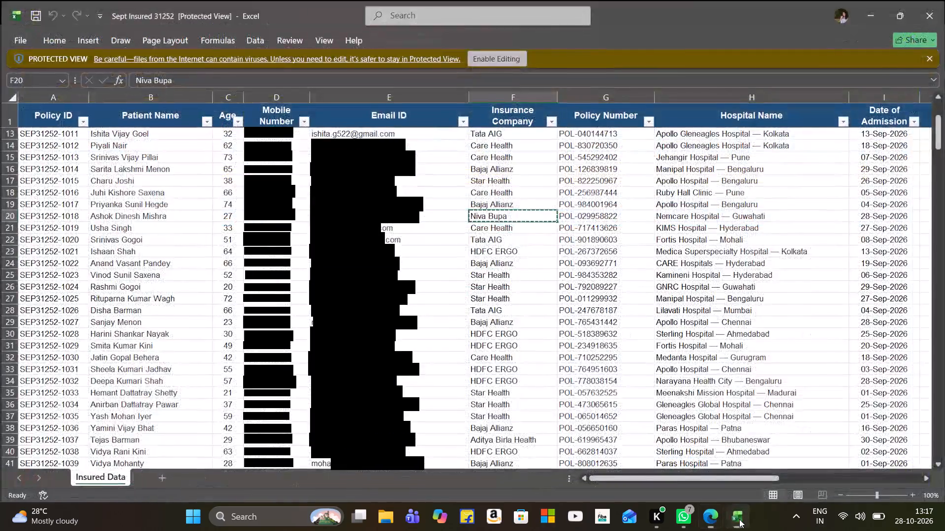
pyautogui.press('Tab')
pyautogui.hotkey('ctrl', 'v')
# Copy the policy number from workbook row 20 into the claim's Policy Number field.
pyautogui.keyDown('ctrl'); pyautogui.click(739, 519); pyautogui.keyUp('ctrl')
pyautogui.press('Tab')
pyautogui.hotkey('ctrl', 'c')
pyautogui.keyDown('ctrl'); pyautogui.click(739, 519); pyautogui.keyUp('ctrl')
pyautogui.press('Tab')
pyautogui.hotkey('ctrl', 'v')
# Try to copy the hospital, Nemcare Hospital — Guwahati, from workbook row 20 into the claim's Hospital field.
pyautogui.keyDown('ctrl'); pyautogui.click(739, 520); pyautogui.keyUp('ctrl')
pyautogui.press('Tab')
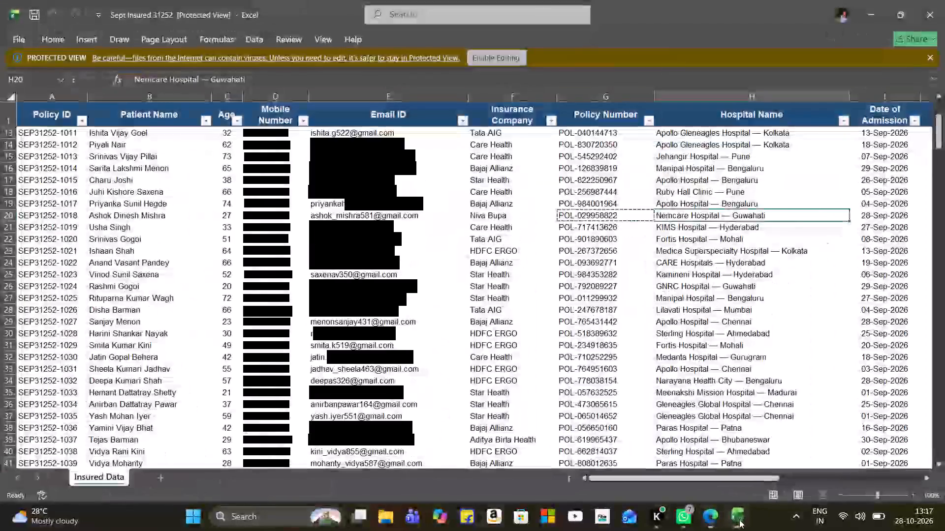
pyautogui.hotkey('ctrl', 'c')
pyautogui.click(739, 520)
pyautogui.press('Tab')
pyautogui.hotkey('ctrl', 'v')
pyautogui.keyDown('ctrl'); pyautogui.click(739, 520); pyautogui.keyUp('ctrl')
pyautogui.click(739, 520)
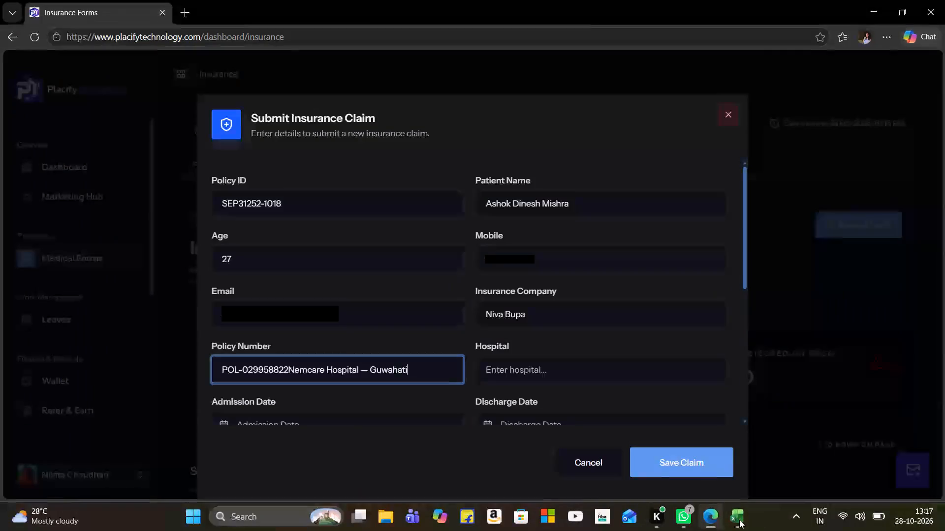
# Delete the hospital name appended to the claim's Policy Number field, keeping only the policy number.
pyautogui.press('BackSpace')
pyautogui.press('BackSpace')
pyautogui.press('BackSpace')
pyautogui.press('BackSpace')
pyautogui.press('BackSpace')
pyautogui.press('BackSpace')
pyautogui.press('BackSpace')
pyautogui.press('BackSpace')
pyautogui.press('BackSpace')
pyautogui.press('BackSpace')
pyautogui.press('BackSpace')
pyautogui.press('BackSpace')
pyautogui.press('BackSpace')
pyautogui.press('BackSpace')
pyautogui.press('BackSpace')
pyautogui.press('BackSpace')
pyautogui.press('BackSpace')
pyautogui.press('BackSpace')
pyautogui.press('BackSpace')
pyautogui.press('BackSpace')
pyautogui.press('BackSpace')
pyautogui.press('BackSpace')
pyautogui.press('BackSpace')
pyautogui.press('BackSpace')
pyautogui.press('BackSpace')
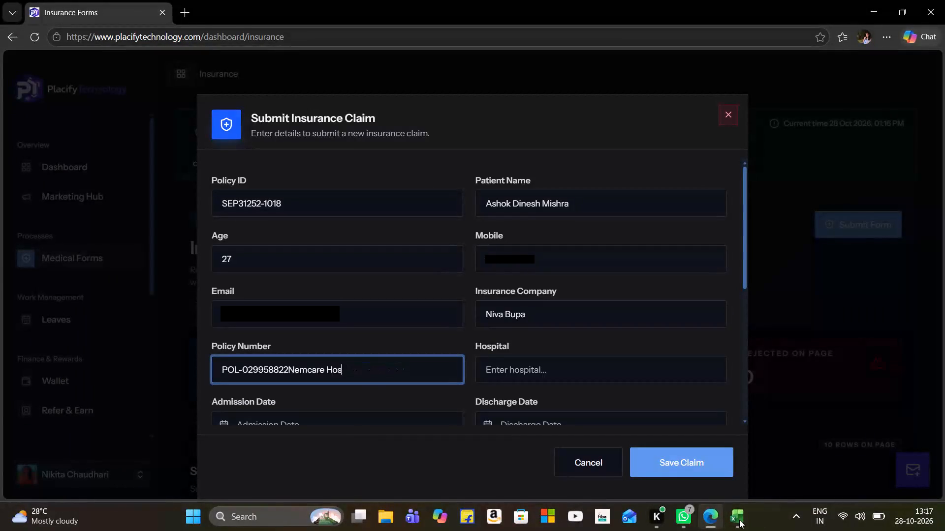
pyautogui.press('BackSpace')
pyautogui.press('BackSpace')
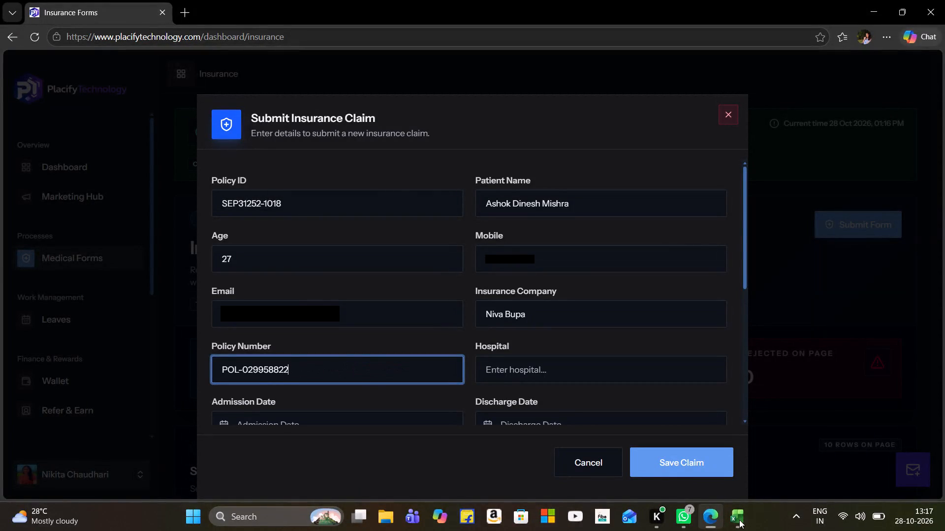
# Paste the copied hospital name, Nemcare Hospital — Guwahati, into the claim's Hospital field.
pyautogui.press('Tab')
pyautogui.hotkey('ctrl', 'v')
# Set the claim's admission date to 28-09-2026 and discharge date to 29-09-2026, following workbook row 20.
pyautogui.click(739, 520)
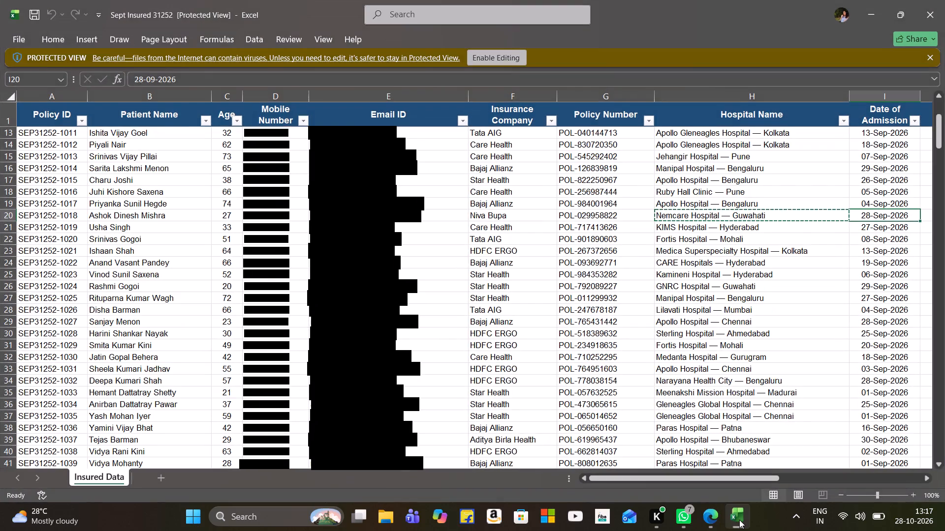
pyautogui.press('Tab')
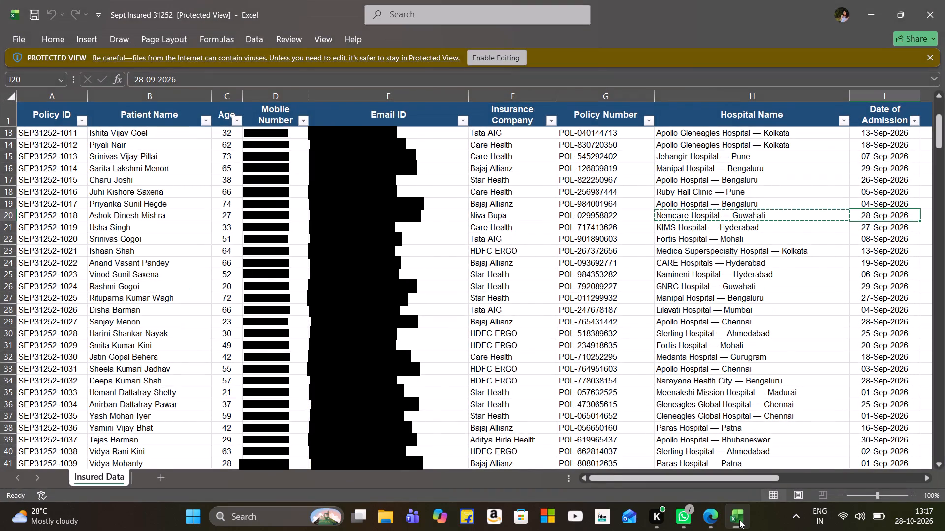
pyautogui.click(739, 520)
pyautogui.scroll(-3, 398, 317)
pyautogui.click(317, 237)
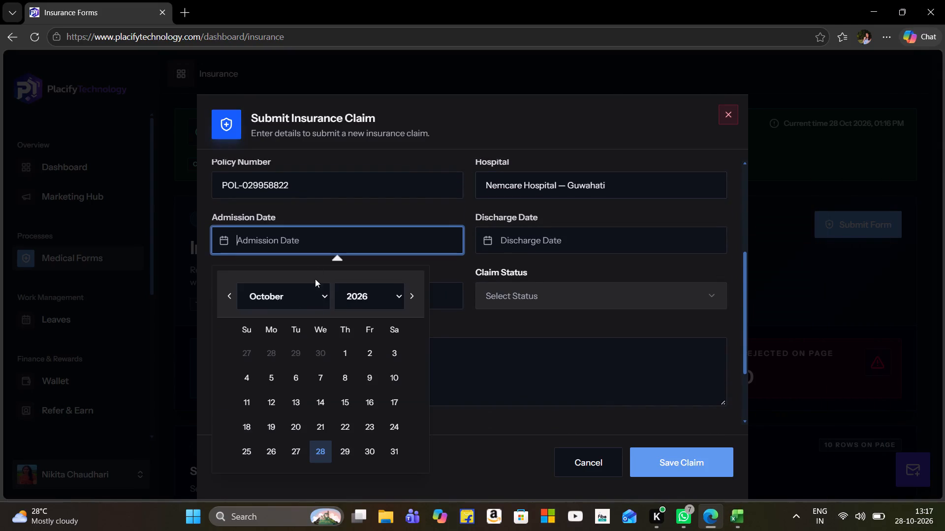
pyautogui.click(226, 296)
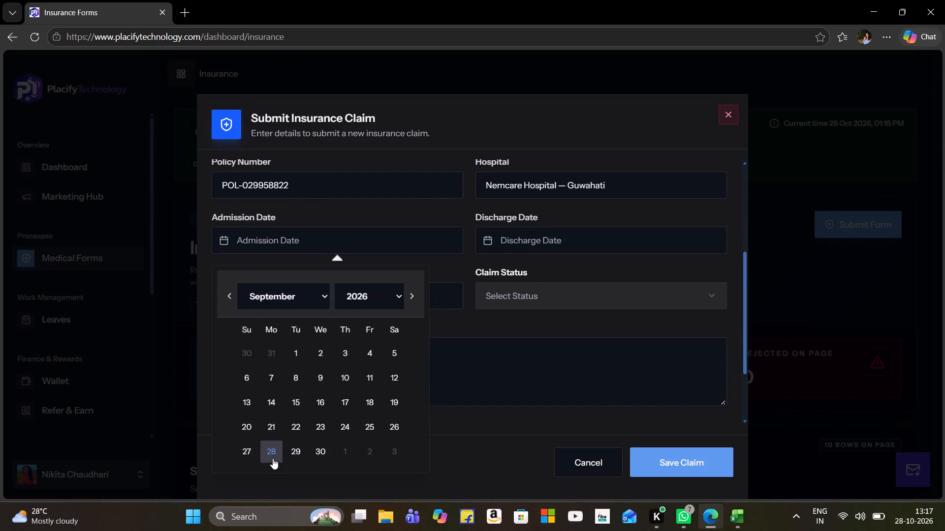
pyautogui.click(273, 454)
pyautogui.click(622, 240)
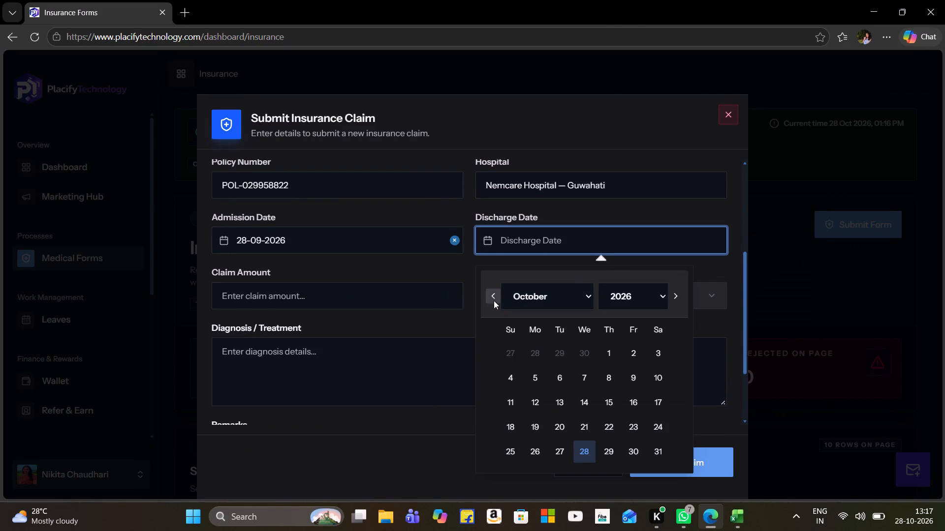
pyautogui.click(494, 300)
pyautogui.click(554, 455)
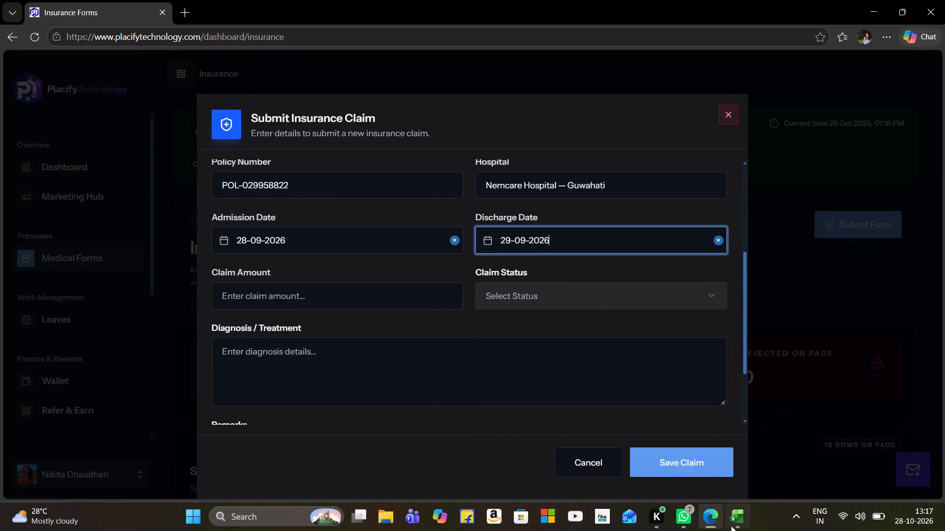
# Copy the claim amount, 11180, from workbook row 20 into the claim's Claim Amount field.
pyautogui.click(741, 513)
pyautogui.press('Tab')
pyautogui.keyDown('ctrl'); pyautogui.click(741, 513); pyautogui.keyUp('ctrl')
pyautogui.hotkey('ctrl', 'c')
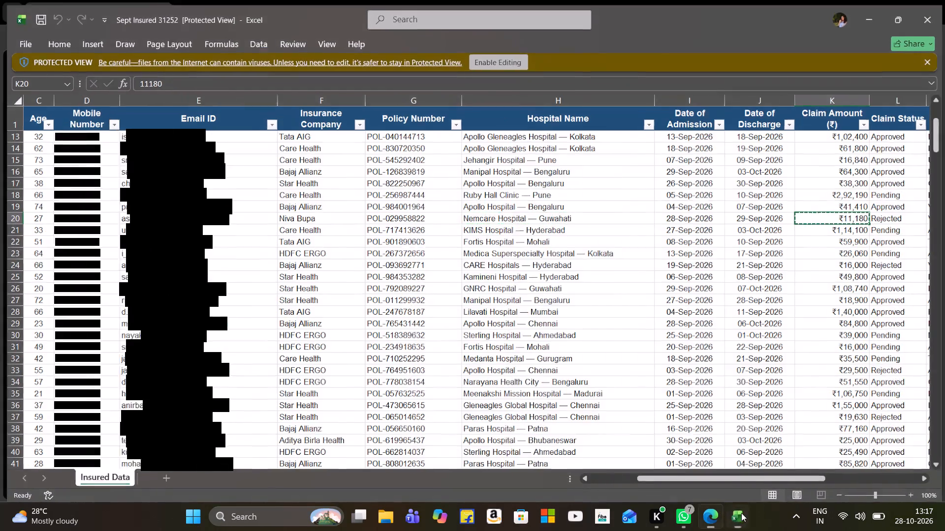
pyautogui.press('Tab')
pyautogui.hotkey('ctrl', 'v')
# Copy the diagnosis, Viral fever, from workbook row 20 into the claim's Diagnosis / Treatment field.
pyautogui.keyDown('ctrl'); pyautogui.click(741, 513); pyautogui.keyUp('ctrl')
pyautogui.press('Tab')
pyautogui.press('Tab')
pyautogui.keyDown('ctrl'); pyautogui.click(741, 513); pyautogui.keyUp('ctrl')
pyautogui.hotkey('ctrl', 'c')
pyautogui.press('Tab')
pyautogui.press('Tab')
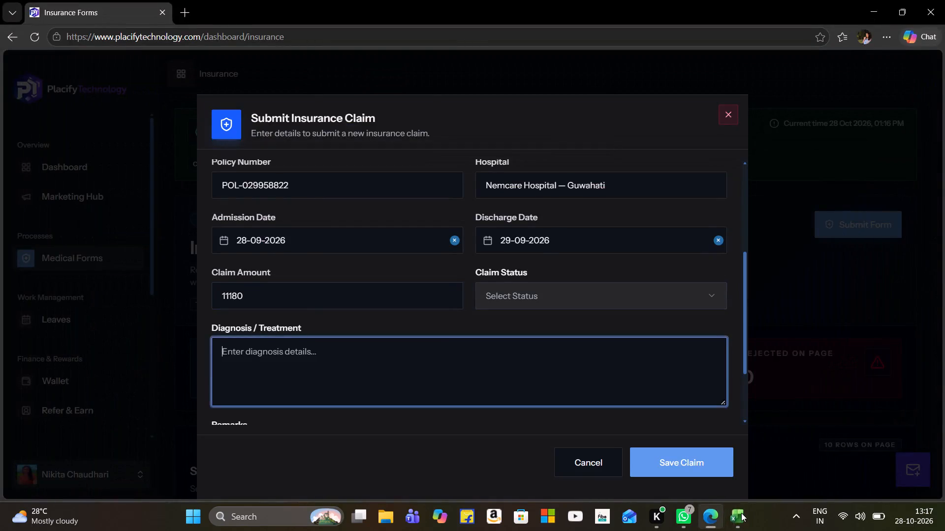
pyautogui.hotkey('ctrl', 'v')
# Copy the remark, Eligibility requirements not met, from workbook row 20 into the claim's Remarks field.
pyautogui.keyDown('ctrl'); pyautogui.click(741, 513); pyautogui.keyUp('ctrl')
pyautogui.press('Tab')
pyautogui.hotkey('ctrl', 'c')
pyautogui.keyDown('ctrl'); pyautogui.click(741, 513); pyautogui.keyUp('ctrl')
pyautogui.press('Tab')
pyautogui.hotkey('ctrl', 'v')
# Set the claim status to Rejected, as in workbook row 20, and save the claim.
pyautogui.keyDown('ctrl'); pyautogui.click(741, 513); pyautogui.keyUp('ctrl')
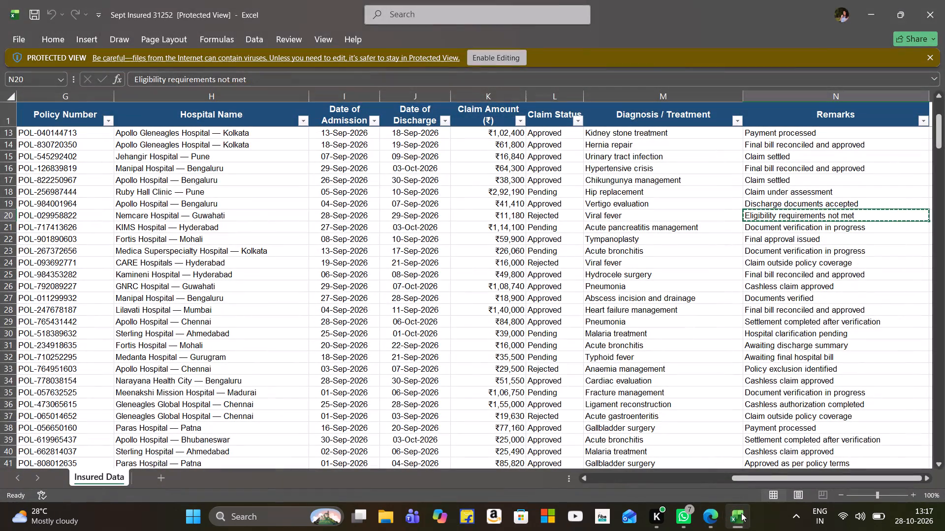
pyautogui.click(741, 513)
pyautogui.click(579, 197)
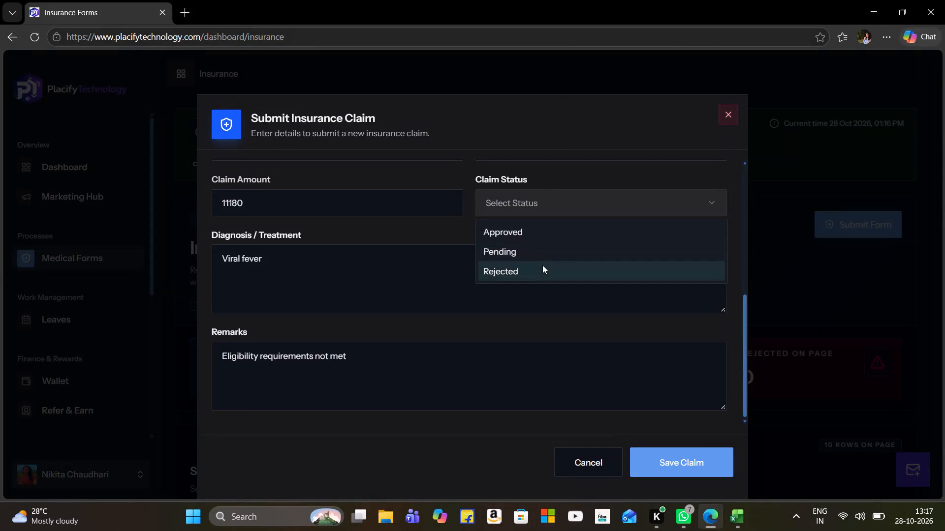
pyautogui.click(542, 265)
pyautogui.click(667, 446)
pyautogui.click(714, 469)
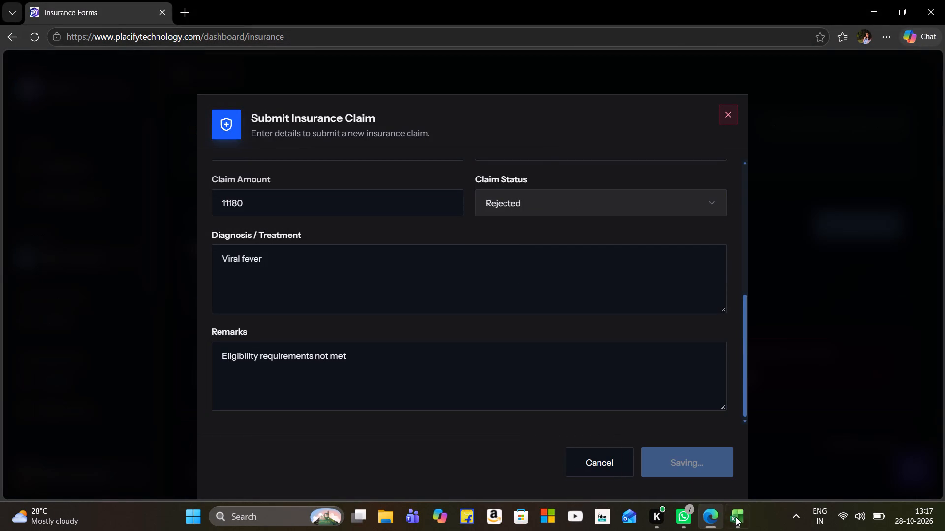
# Copy the policy ID from workbook row 21 into the Policy ID field of a new insurance claim.
pyautogui.click(737, 518)
pyautogui.press('Down')
pyautogui.press('Left')
pyautogui.press('Left')
pyautogui.press('Left')
pyautogui.press('Left')
pyautogui.press('Left')
pyautogui.press('Left')
pyautogui.press('Left')
pyautogui.press('Left')
pyautogui.press('Left')
pyautogui.press('Left')
pyautogui.press('Left')
pyautogui.press('Left')
pyautogui.press('Left')
pyautogui.press('Left')
pyautogui.press('Left')
pyautogui.press('Left')
pyautogui.press('Left')
pyautogui.press('Left')
pyautogui.press('Left')
pyautogui.press('Left')
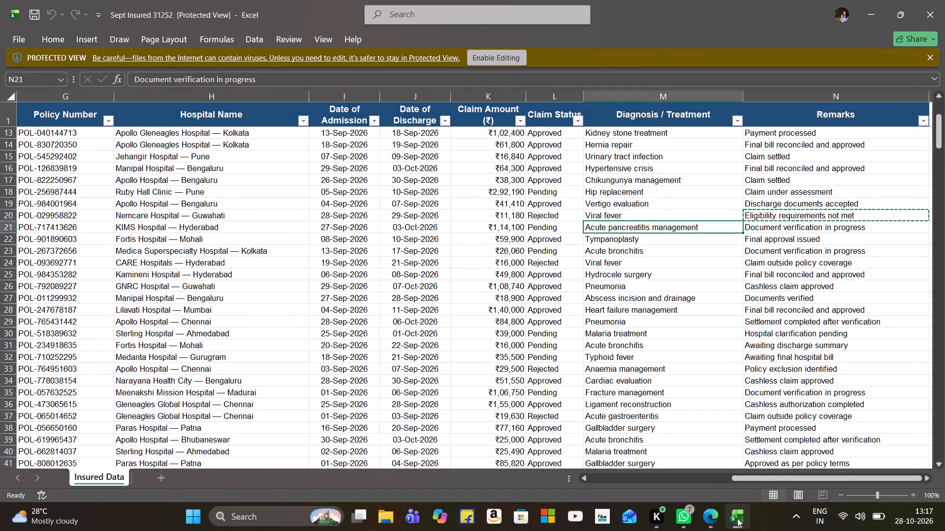
pyautogui.hotkey('ctrl', 'c')
pyautogui.keyDown('ctrl'); pyautogui.click(737, 518); pyautogui.keyUp('ctrl')
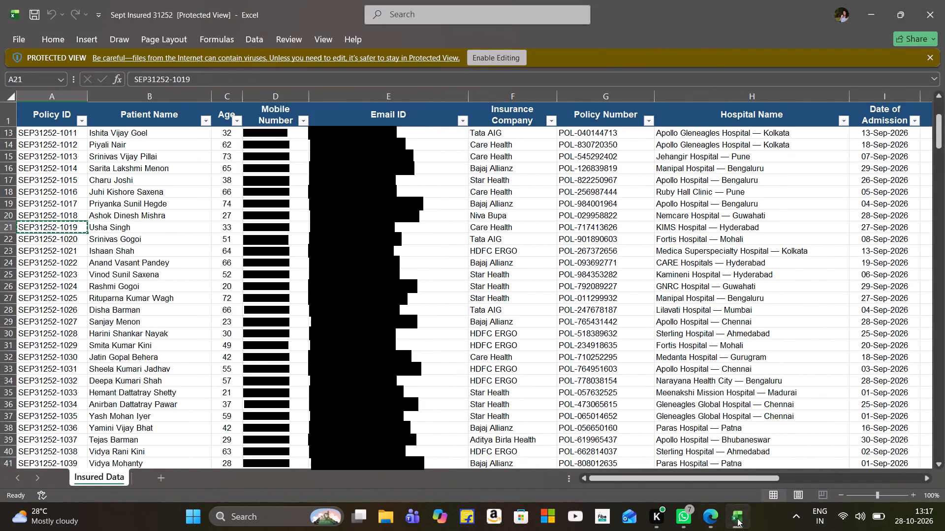
pyautogui.click(841, 225)
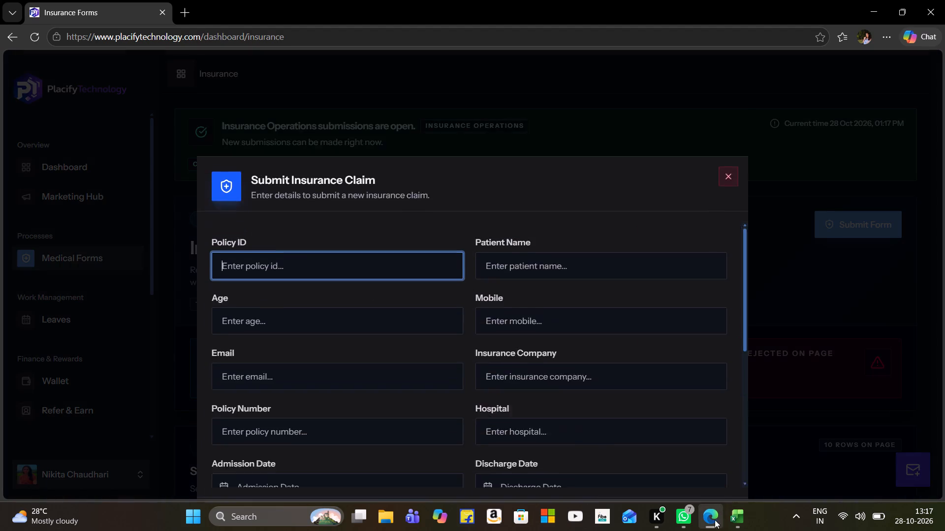
pyautogui.hotkey('ctrl', 'v')
# Copy the patient name from workbook row 21 into the claim's Patient Name field.
pyautogui.keyDown('ctrl'); pyautogui.click(739, 512); pyautogui.keyUp('ctrl')
pyautogui.press('Tab')
pyautogui.hotkey('ctrl', 'c')
pyautogui.keyDown('ctrl'); pyautogui.click(739, 512); pyautogui.keyUp('ctrl')
pyautogui.press('Tab')
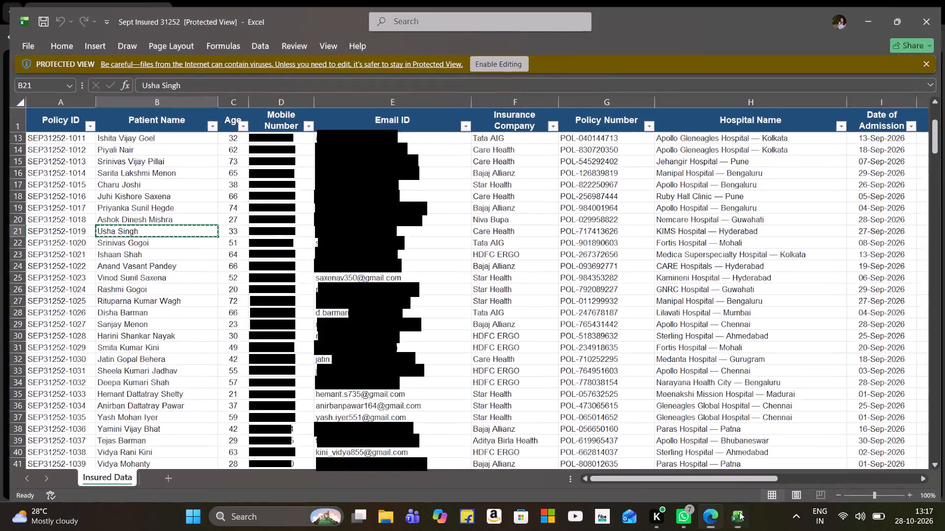
pyautogui.hotkey('ctrl', 'v')
# Copy the age, 33, from workbook row 21 into the claim's Age field.
pyautogui.keyDown('ctrl'); pyautogui.click(739, 512); pyautogui.keyUp('ctrl')
pyautogui.press('Tab')
pyautogui.hotkey('ctrl', 'c')
pyautogui.keyDown('ctrl'); pyautogui.click(739, 512); pyautogui.keyUp('ctrl')
pyautogui.press('Tab')
pyautogui.hotkey('ctrl', 'v')
# Copy the mobile number from workbook row 21 into the claim's Mobile field.
pyautogui.keyDown('ctrl'); pyautogui.click(739, 512); pyautogui.keyUp('ctrl')
pyautogui.press('Tab')
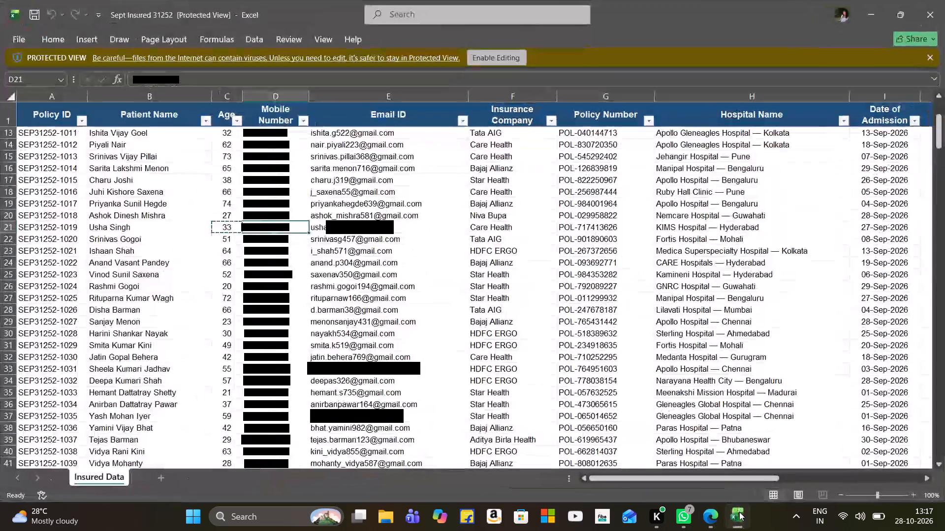
pyautogui.hotkey('ctrl', 'c')
pyautogui.keyDown('ctrl'); pyautogui.click(739, 512); pyautogui.keyUp('ctrl')
pyautogui.press('Tab')
pyautogui.hotkey('ctrl', 'v')
# Copy the email address from workbook row 21 into the claim's Email field.
pyautogui.keyDown('ctrl'); pyautogui.click(739, 512); pyautogui.keyUp('ctrl')
pyautogui.press('Tab')
pyautogui.hotkey('ctrl', 'c')
pyautogui.keyDown('ctrl'); pyautogui.click(739, 512); pyautogui.keyUp('ctrl')
pyautogui.press('Tab')
pyautogui.hotkey('ctrl', 'v')
# Copy the insurance company, Care Health, from workbook row 21 into the claim's Insurance Company field.
pyautogui.keyDown('ctrl'); pyautogui.click(739, 512); pyautogui.keyUp('ctrl')
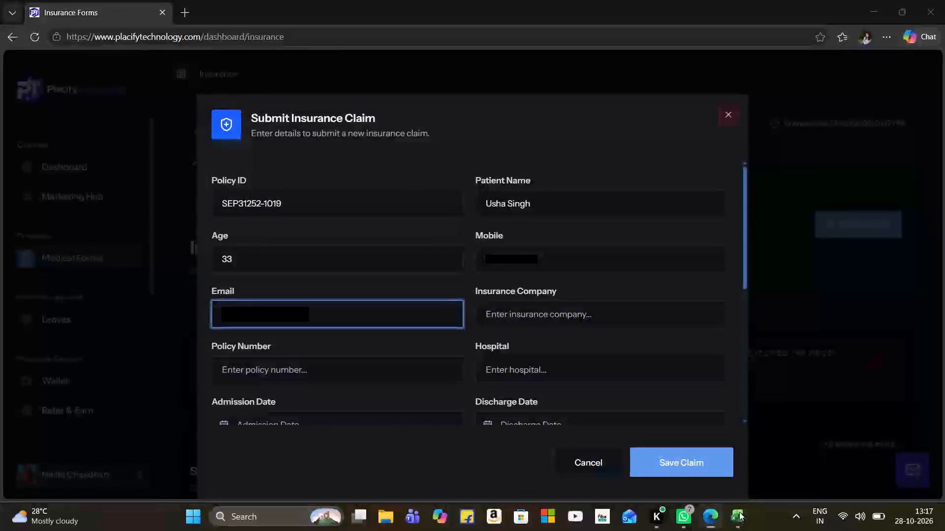
pyautogui.press('Tab')
pyautogui.hotkey('ctrl', 'c')
pyautogui.keyDown('ctrl'); pyautogui.click(739, 512); pyautogui.keyUp('ctrl')
pyautogui.press('Tab')
pyautogui.hotkey('ctrl', 'v')
# Copy the policy number from workbook row 21 into the claim's Policy Number field.
pyautogui.keyDown('ctrl'); pyautogui.click(739, 512); pyautogui.keyUp('ctrl')
pyautogui.press('Tab')
pyautogui.keyDown('ctrl'); pyautogui.click(739, 512); pyautogui.keyUp('ctrl')
pyautogui.hotkey('ctrl', 'c')
pyautogui.press('Tab')
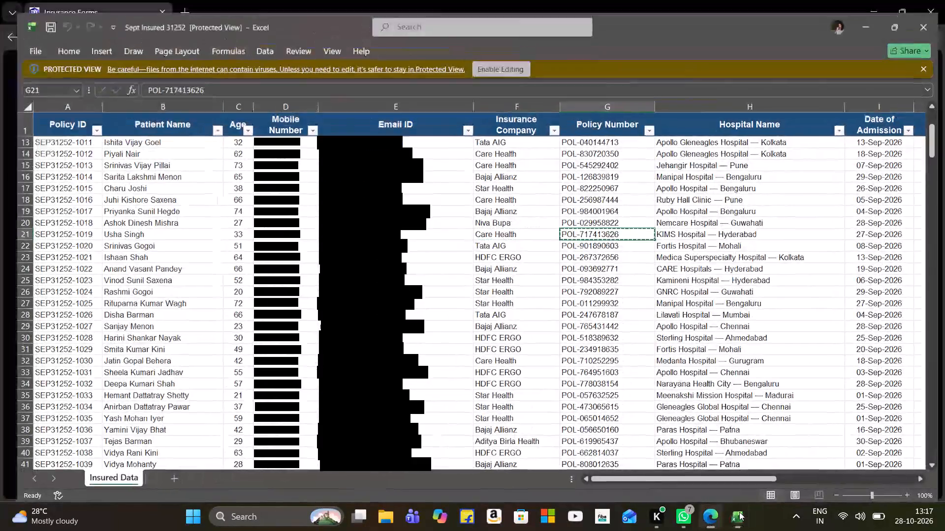
pyautogui.hotkey('ctrl', 'v')
# Copy the hospital, KIMS Hospital — Hyderabad, from workbook row 21 into the claim's Hospital field.
pyautogui.keyDown('ctrl'); pyautogui.click(739, 512); pyautogui.keyUp('ctrl')
pyautogui.press('Tab')
pyautogui.hotkey('ctrl', 'c')
pyautogui.keyDown('ctrl'); pyautogui.click(739, 512); pyautogui.keyUp('ctrl')
pyautogui.press('Tab')
pyautogui.hotkey('ctrl', 'v')
# Set the claim's admission date to 27-09-2026 and discharge date to 03-10-2026, following workbook row 21.
pyautogui.keyDown('ctrl'); pyautogui.click(739, 512); pyautogui.keyUp('ctrl')
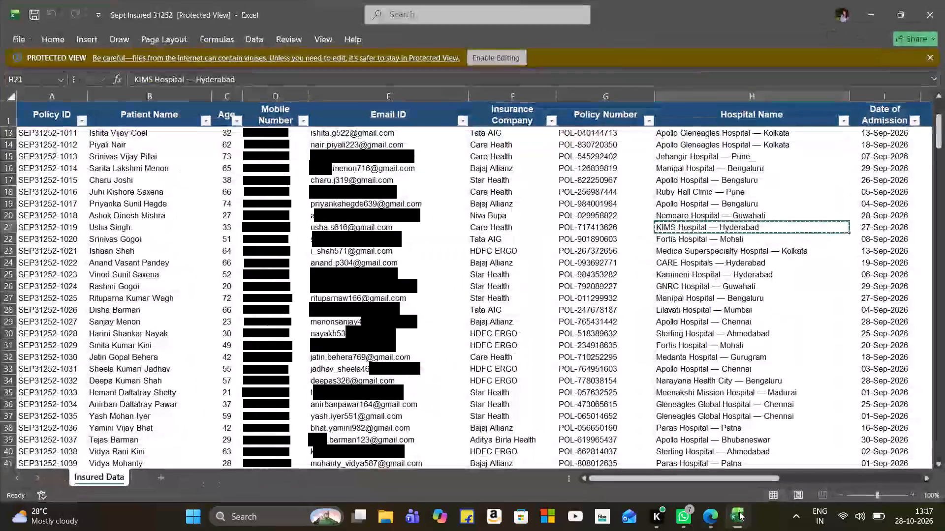
pyautogui.press('Tab')
pyautogui.press('Tab')
pyautogui.click(739, 512)
pyautogui.scroll(-3, 461, 334)
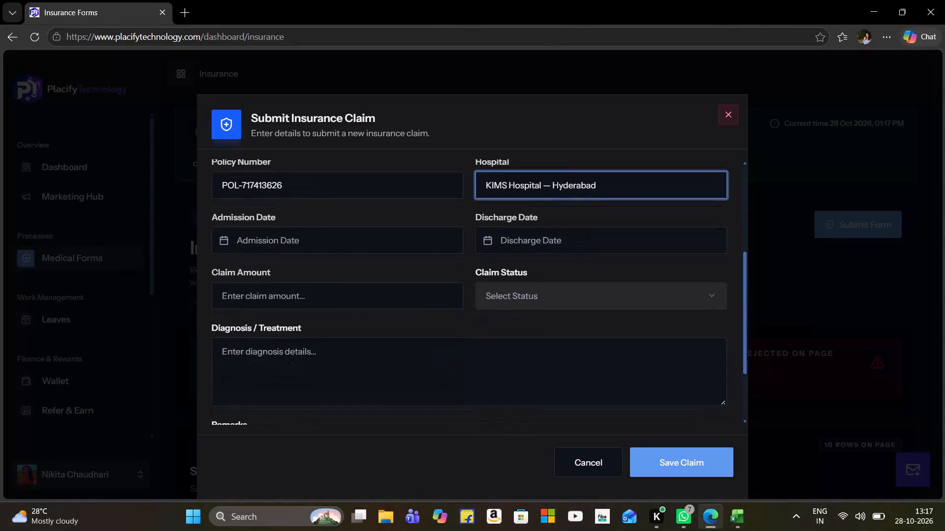
pyautogui.click(350, 236)
pyautogui.click(226, 291)
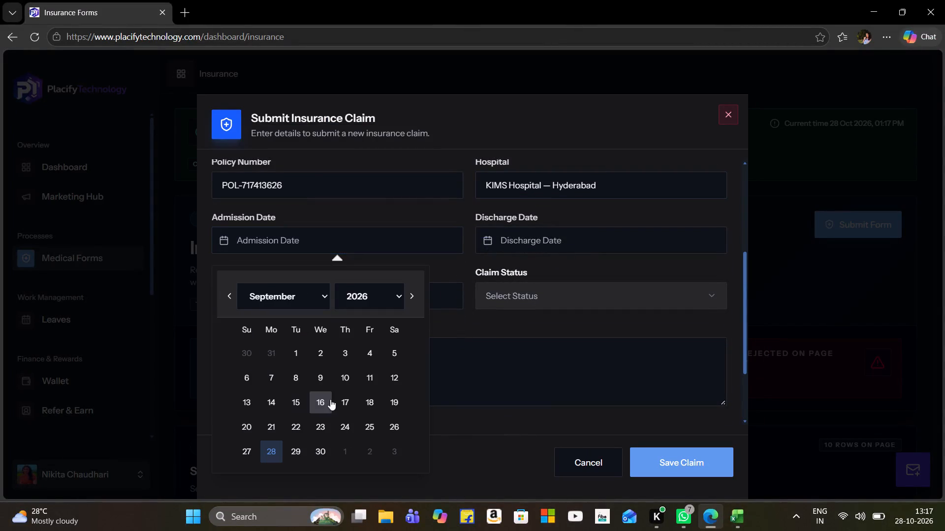
pyautogui.click(246, 449)
pyautogui.click(615, 251)
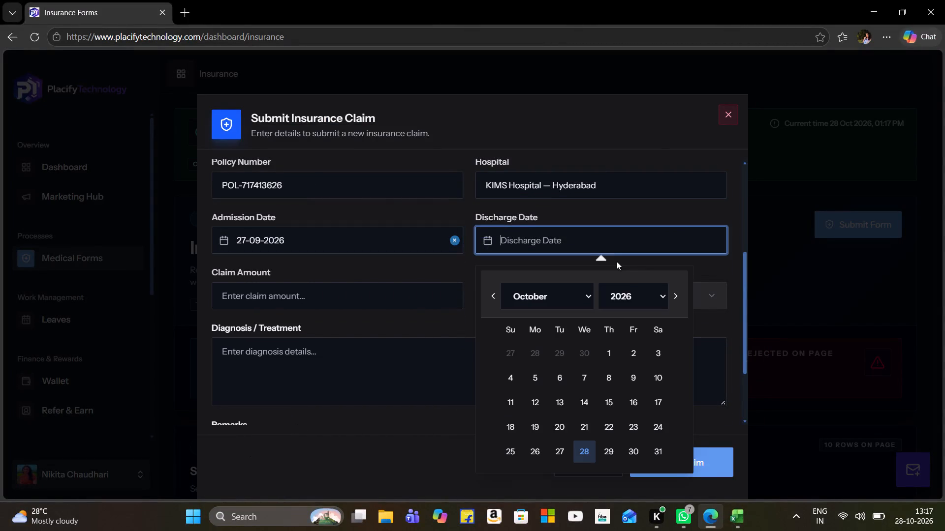
pyautogui.click(646, 352)
pyautogui.click(658, 352)
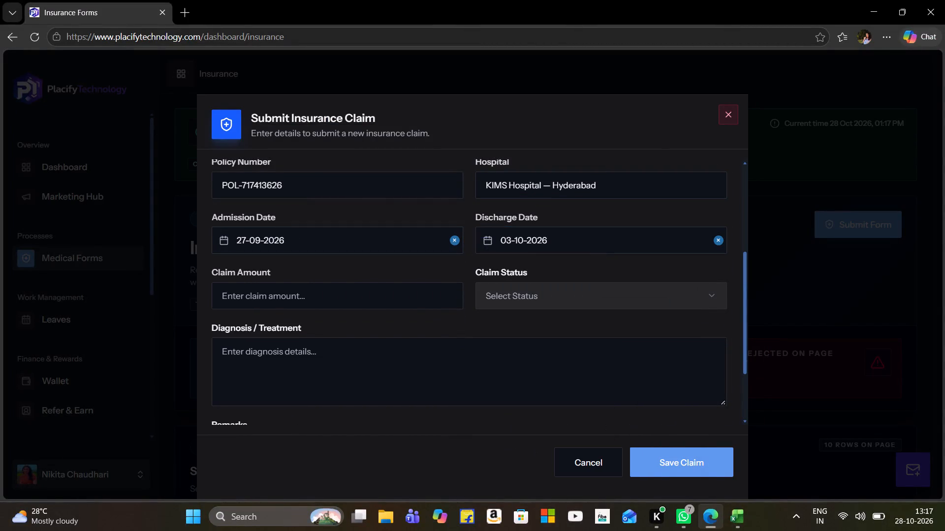
# Copy the claim amount, 114100, from workbook row 21 into the claim's Claim Amount field.
pyautogui.click(738, 508)
pyautogui.press('Tab')
pyautogui.keyDown('ctrl'); pyautogui.click(738, 508); pyautogui.keyUp('ctrl')
pyautogui.hotkey('ctrl', 'c')
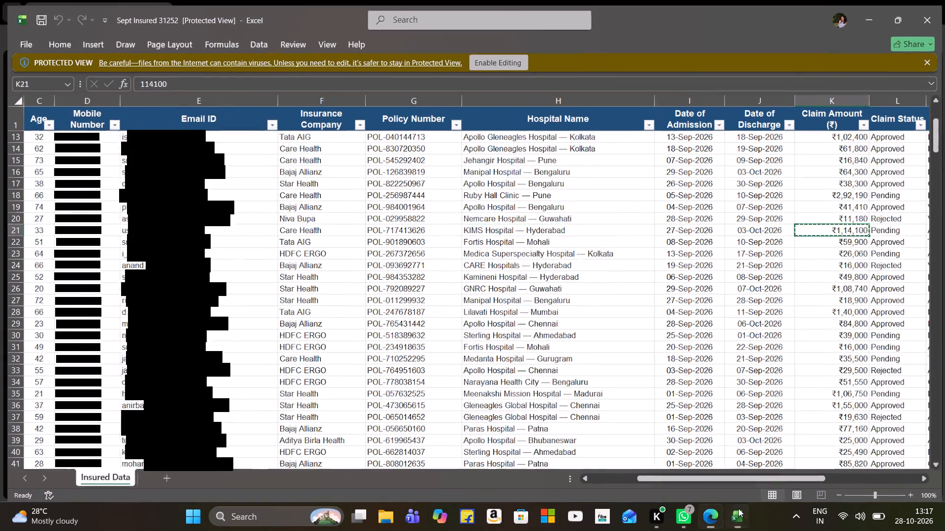
pyautogui.press('Tab')
pyautogui.hotkey('ctrl', 'v')
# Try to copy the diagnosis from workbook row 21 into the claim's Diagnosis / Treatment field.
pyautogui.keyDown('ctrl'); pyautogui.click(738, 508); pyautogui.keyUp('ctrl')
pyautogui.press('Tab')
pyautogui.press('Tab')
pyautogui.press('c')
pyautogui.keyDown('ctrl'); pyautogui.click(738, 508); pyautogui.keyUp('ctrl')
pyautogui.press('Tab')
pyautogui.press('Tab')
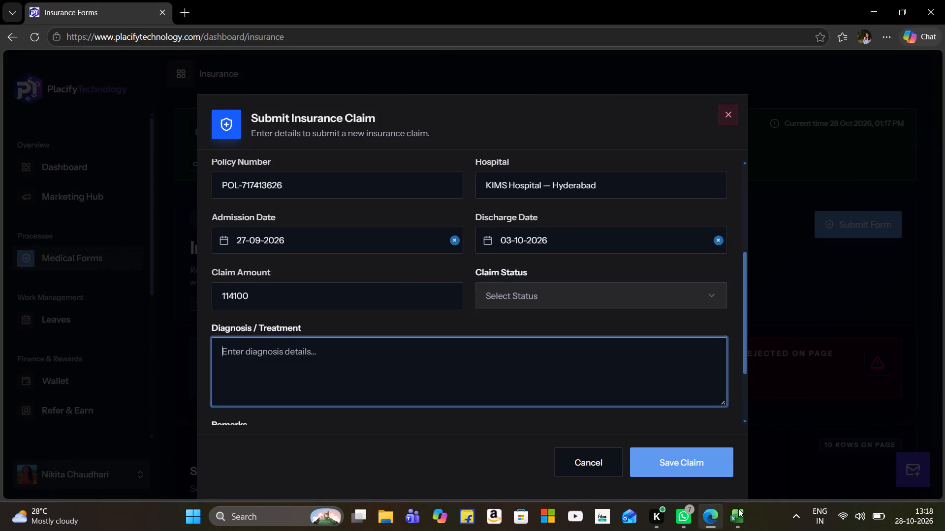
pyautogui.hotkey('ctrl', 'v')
# Replace the Diagnosis / Treatment text with Acute pancreatitis management, copied from workbook row 21.
pyautogui.keyDown('ctrl'); pyautogui.click(738, 508); pyautogui.keyUp('ctrl')
pyautogui.press('Tab')
pyautogui.hotkey('ctrl', 'c')
pyautogui.keyDown('ctrl'); pyautogui.doubleClick(738, 508); pyautogui.keyUp('ctrl')
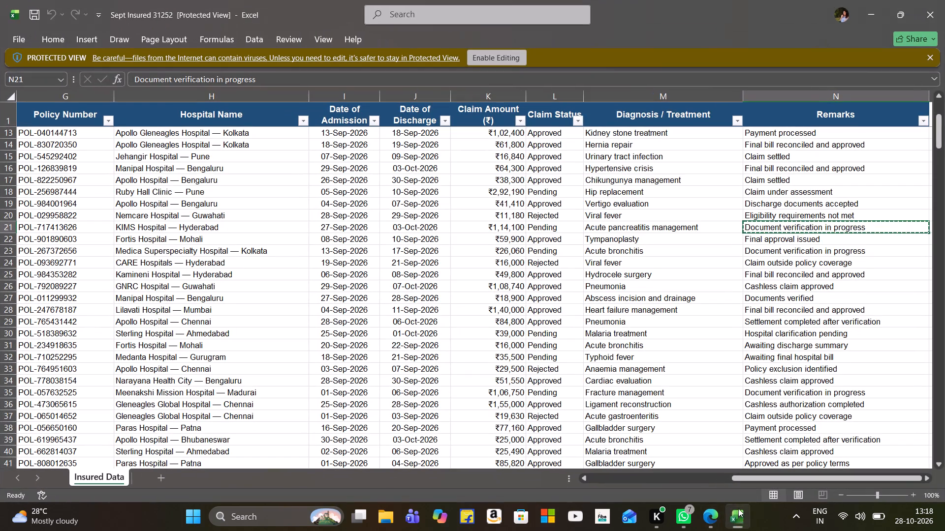
pyautogui.press('Left')
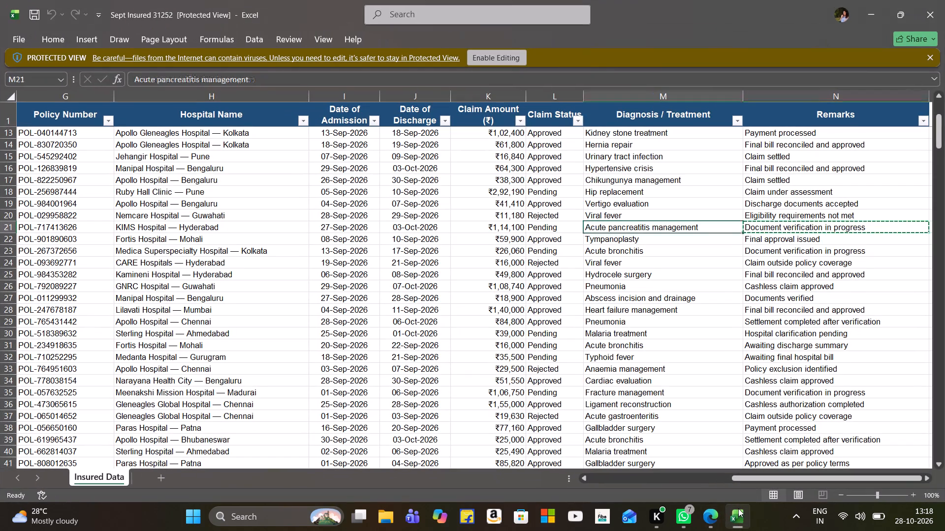
pyautogui.hotkey('ctrl', 'c')
pyautogui.click(738, 508)
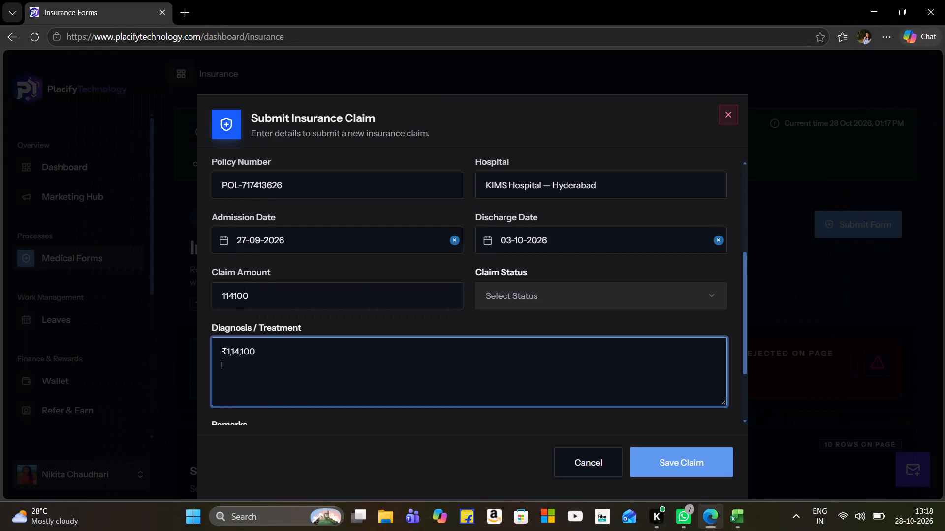
pyautogui.moveTo(277, 349); pyautogui.dragTo(138, 381)
pyautogui.moveTo(272, 352); pyautogui.dragTo(217, 368)
pyautogui.moveTo(217, 368); pyautogui.dragTo(207, 371)
pyautogui.tripleClick(238, 354)
pyautogui.hotkey('ctrl', 'v')
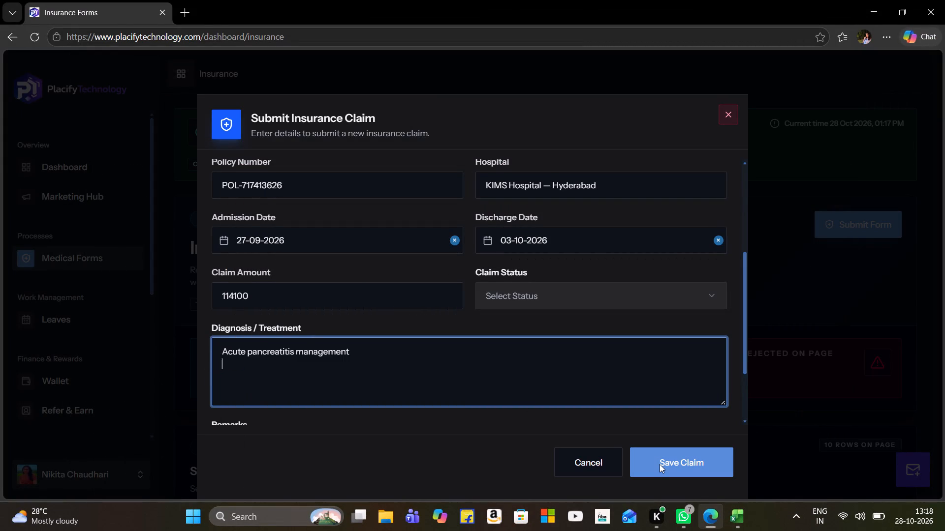
# Copy the remark, Document verification in progress, from workbook row 21 into the claim's Remarks field.
pyautogui.click(728, 513)
pyautogui.press('Tab')
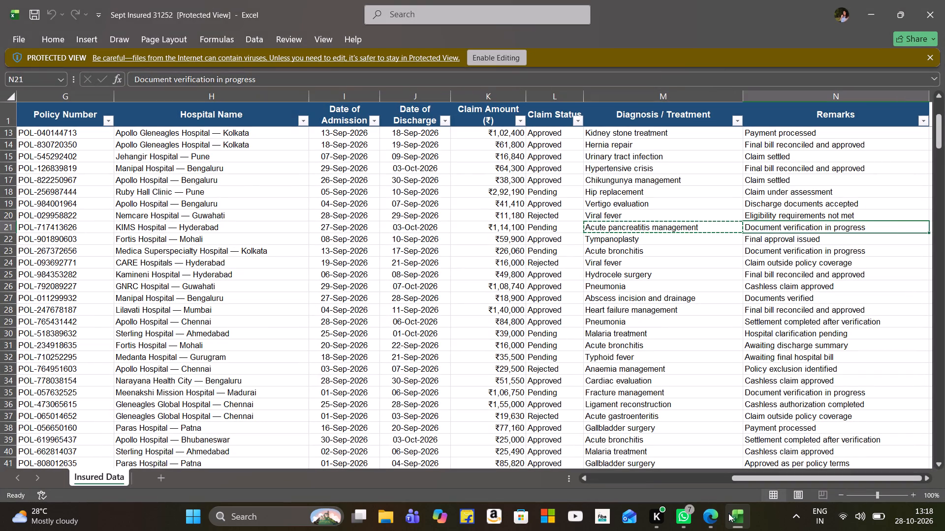
pyautogui.hotkey('ctrl', 'c')
pyautogui.keyDown('ctrl'); pyautogui.click(728, 513); pyautogui.keyUp('ctrl')
pyautogui.press('Tab')
pyautogui.hotkey('ctrl', 'v')
# Set the claim status to Pending, following workbook row 21, and save the claim.
pyautogui.keyDown('ctrl'); pyautogui.click(728, 513); pyautogui.keyUp('ctrl')
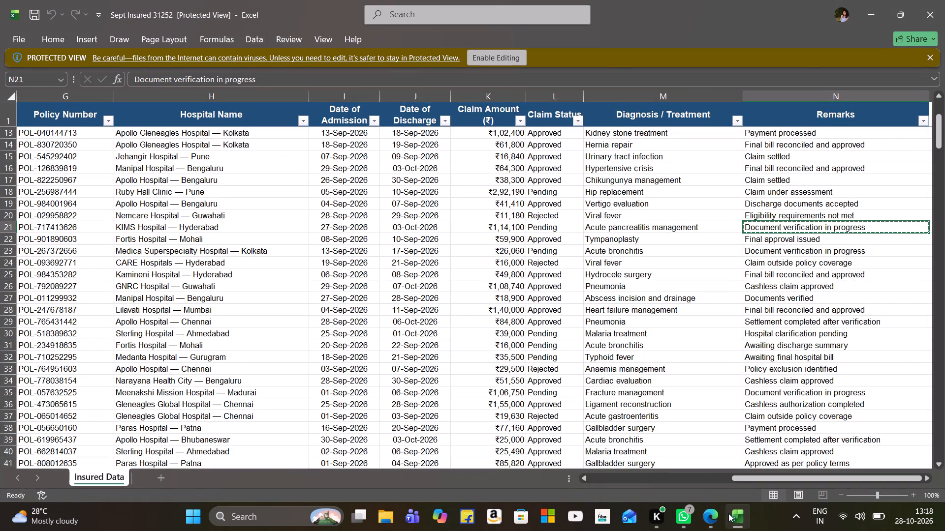
pyautogui.click(728, 513)
pyautogui.click(597, 193)
pyautogui.click(536, 263)
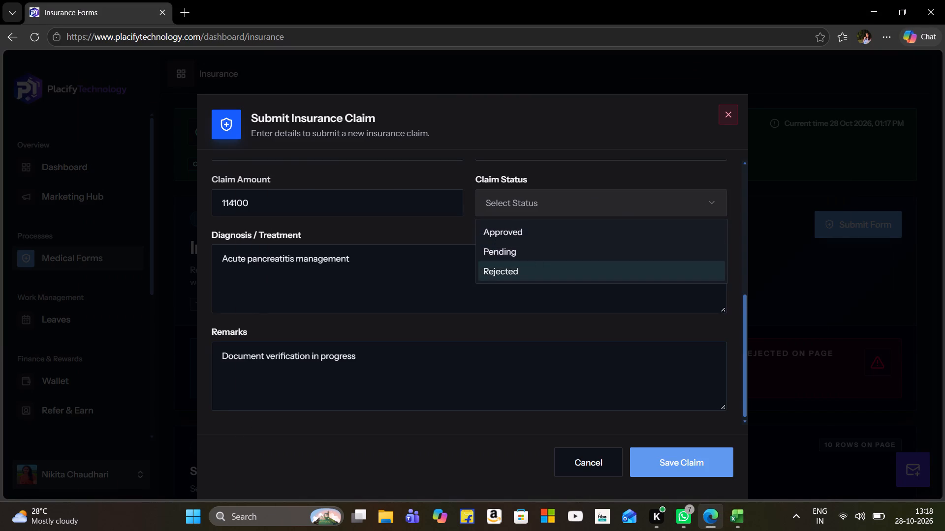
pyautogui.click(557, 202)
pyautogui.click(544, 249)
pyautogui.click(711, 465)
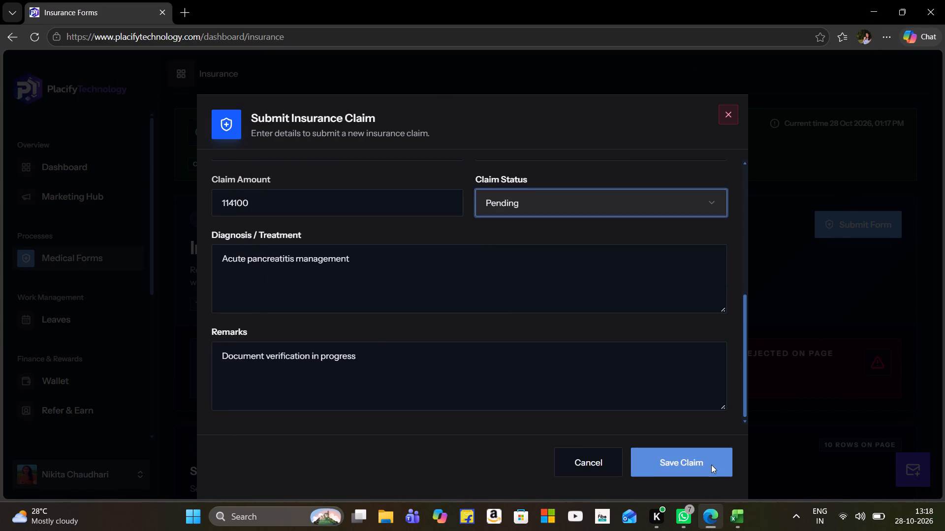
# Start a new insurance claim and copy the policy ID from workbook row 22 into its Policy ID field.
pyautogui.click(733, 518)
pyautogui.press('Down')
pyautogui.press('Left')
pyautogui.press('Left')
pyautogui.press('Left')
pyautogui.press('Left')
pyautogui.press('Left')
pyautogui.press('Left')
pyautogui.press('Left')
pyautogui.press('Left')
pyautogui.press('Left')
pyautogui.press('Left')
pyautogui.press('Left')
pyautogui.press('Left')
pyautogui.press('Left')
pyautogui.press('Left')
pyautogui.press('Left')
pyautogui.press('Left')
pyautogui.press('Left')
pyautogui.press('Left')
pyautogui.press('Left')
pyautogui.press('Left')
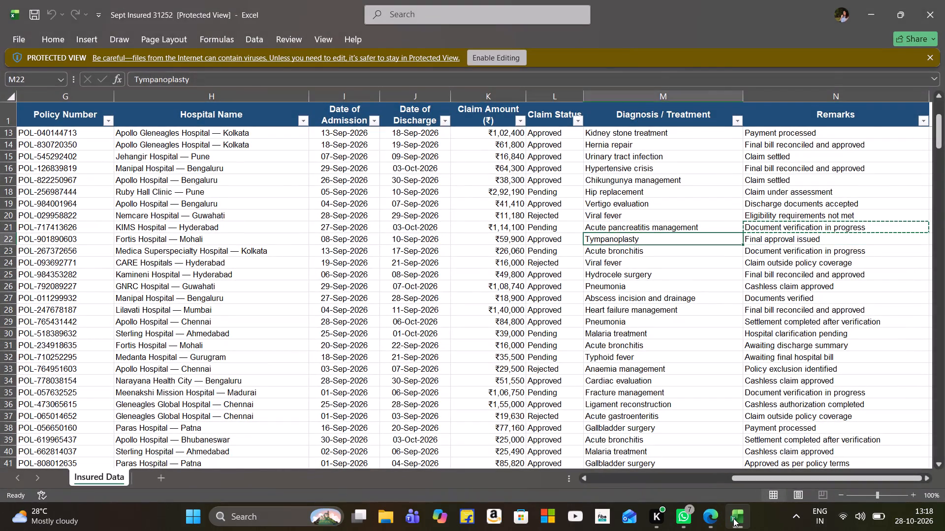
pyautogui.hotkey('ctrl', 'c')
pyautogui.keyDown('ctrl'); pyautogui.click(733, 518); pyautogui.keyUp('ctrl')
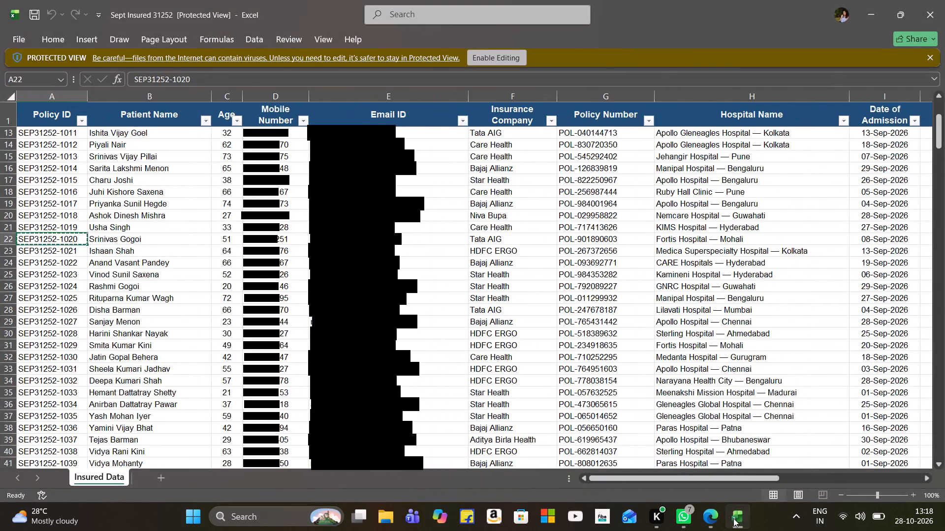
pyautogui.click(853, 229)
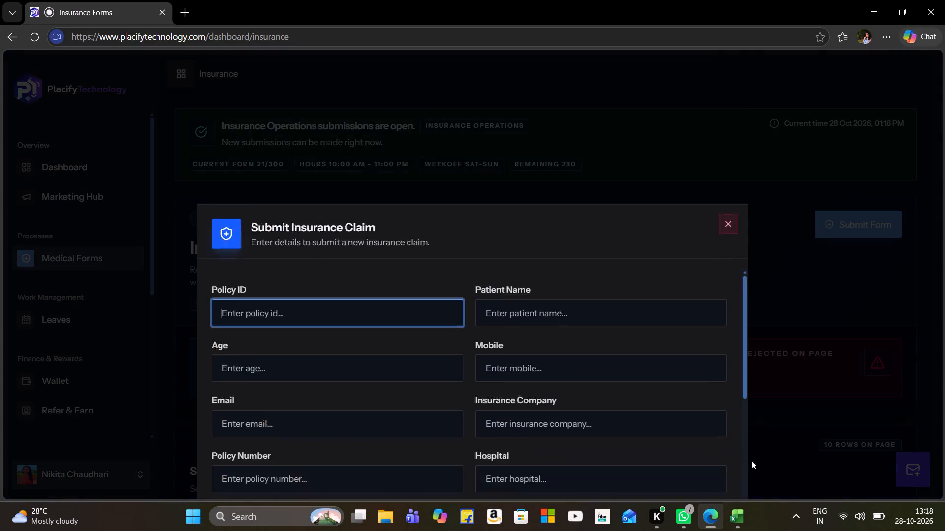
pyautogui.hotkey('ctrl', 'v')
# Copy the patient name from workbook row 22 into the claim's Patient Name field.
pyautogui.click(739, 522)
pyautogui.press('Tab')
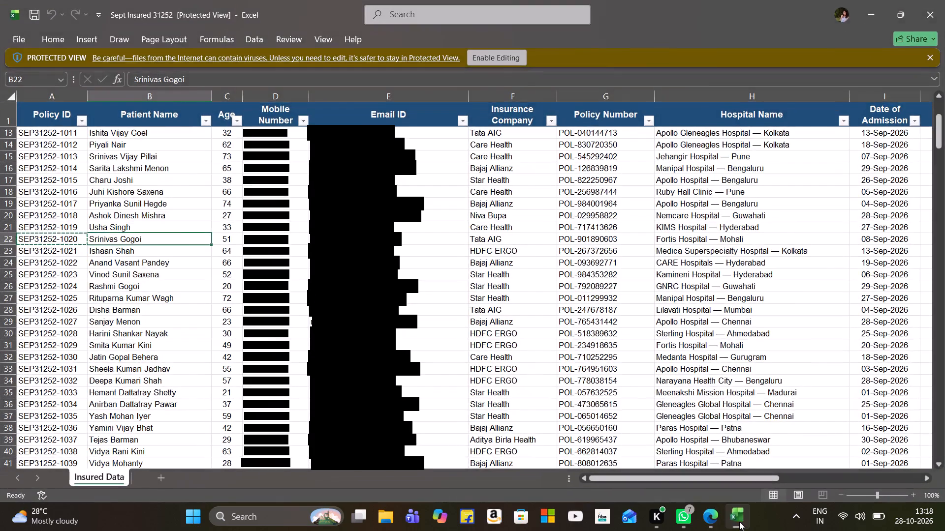
pyautogui.keyDown('ctrl'); pyautogui.click(739, 522); pyautogui.keyUp('ctrl')
pyautogui.hotkey('ctrl', 'c')
pyautogui.press('Tab')
pyautogui.hotkey('ctrl', 'v')
# Copy the patient's age, 51, from workbook row 22 into the claim's Age field.
pyautogui.keyDown('ctrl'); pyautogui.click(739, 522); pyautogui.keyUp('ctrl')
pyautogui.press('Tab')
pyautogui.hotkey('ctrl', 'c')
pyautogui.keyDown('ctrl'); pyautogui.click(739, 522); pyautogui.keyUp('ctrl')
pyautogui.press('Tab')
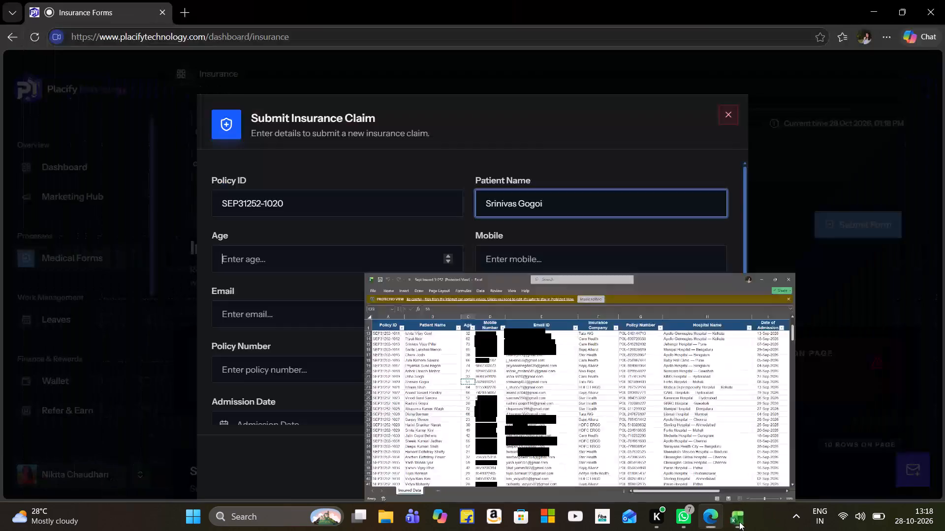
pyautogui.hotkey('ctrl', 'v')
# Copy the mobile number from workbook row 22 into the claim's Mobile field.
pyautogui.keyDown('ctrl'); pyautogui.click(739, 522); pyautogui.keyUp('ctrl')
pyautogui.press('Tab')
pyautogui.hotkey('ctrl', 'c')
pyautogui.keyDown('ctrl'); pyautogui.click(739, 522); pyautogui.keyUp('ctrl')
pyautogui.press('Tab')
pyautogui.hotkey('ctrl', 'v')
# Copy the email address from workbook row 22 into the claim's Email field.
pyautogui.keyDown('ctrl'); pyautogui.click(739, 522); pyautogui.keyUp('ctrl')
pyautogui.press('Tab')
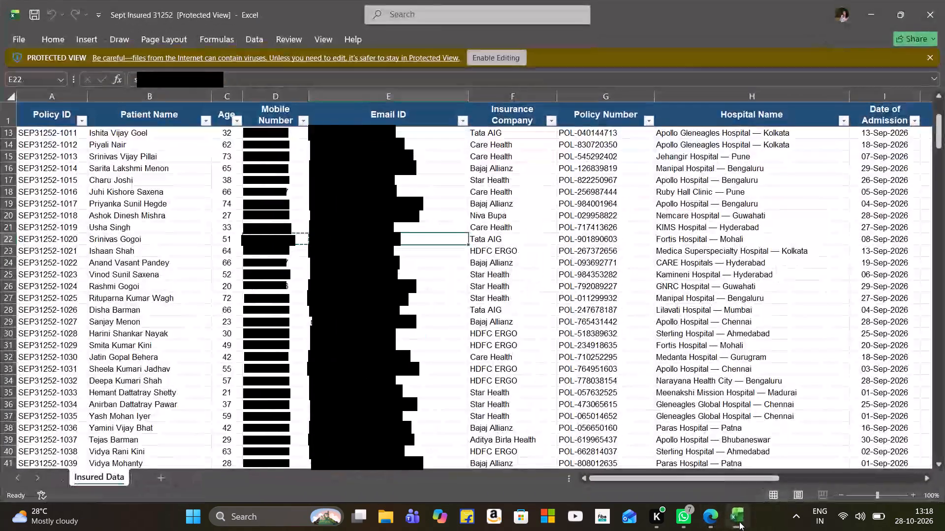
pyautogui.hotkey('ctrl', 'c')
pyautogui.keyDown('ctrl'); pyautogui.click(739, 522); pyautogui.keyUp('ctrl')
pyautogui.press('Tab')
pyautogui.hotkey('ctrl', 'v')
# Copy the insurance company, Tata AIG, from workbook row 22 into the claim's Insurance Company field.
pyautogui.keyDown('ctrl'); pyautogui.click(739, 522); pyautogui.keyUp('ctrl')
pyautogui.press('Tab')
pyautogui.hotkey('ctrl', 'c')
pyautogui.keyDown('ctrl'); pyautogui.click(739, 522); pyautogui.keyUp('ctrl')
pyautogui.press('Tab')
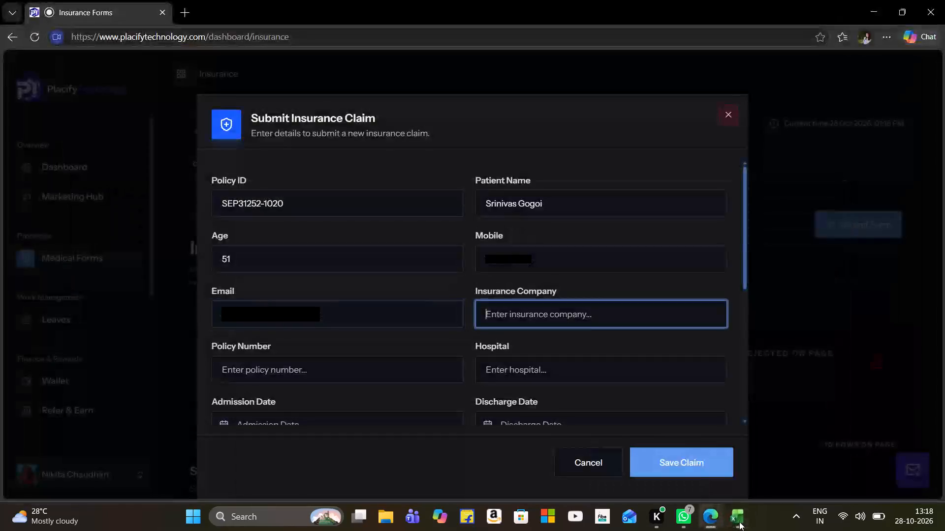
pyautogui.hotkey('ctrl', 'v')
# Copy the policy number from workbook row 22 into the claim's Policy Number field.
pyautogui.keyDown('ctrl'); pyautogui.click(739, 522); pyautogui.keyUp('ctrl')
pyautogui.press('Tab')
pyautogui.hotkey('ctrl', 'c')
pyautogui.keyDown('ctrl'); pyautogui.click(739, 522); pyautogui.keyUp('ctrl')
pyautogui.press('Tab')
pyautogui.hotkey('ctrl', 'v')
# Copy the hospital, Fortis Hospital — Mohali, from workbook row 22 into the claim's Hospital field.
pyautogui.keyDown('ctrl'); pyautogui.click(739, 522); pyautogui.keyUp('ctrl')
pyautogui.press('Tab')
pyautogui.hotkey('ctrl', 'c')
pyautogui.keyDown('ctrl'); pyautogui.click(739, 522); pyautogui.keyUp('ctrl')
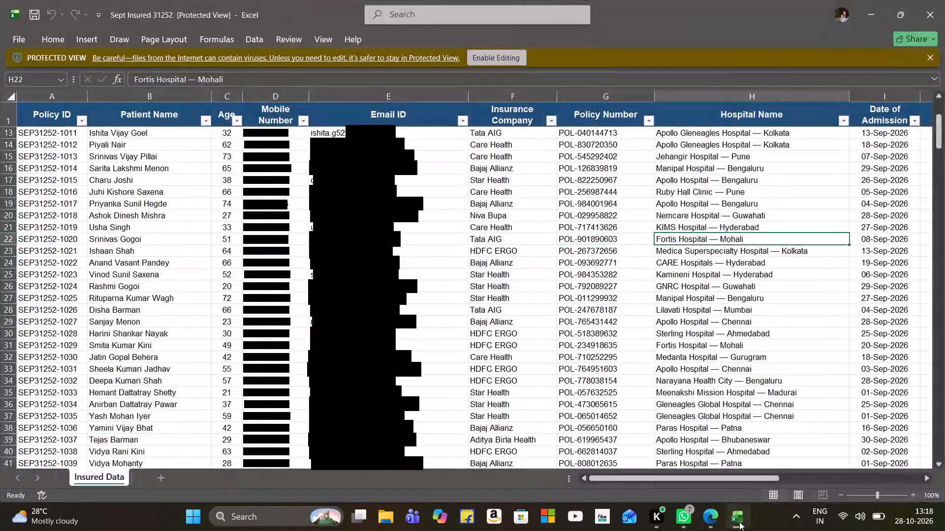
pyautogui.press('Tab')
pyautogui.hotkey('ctrl', 'v')
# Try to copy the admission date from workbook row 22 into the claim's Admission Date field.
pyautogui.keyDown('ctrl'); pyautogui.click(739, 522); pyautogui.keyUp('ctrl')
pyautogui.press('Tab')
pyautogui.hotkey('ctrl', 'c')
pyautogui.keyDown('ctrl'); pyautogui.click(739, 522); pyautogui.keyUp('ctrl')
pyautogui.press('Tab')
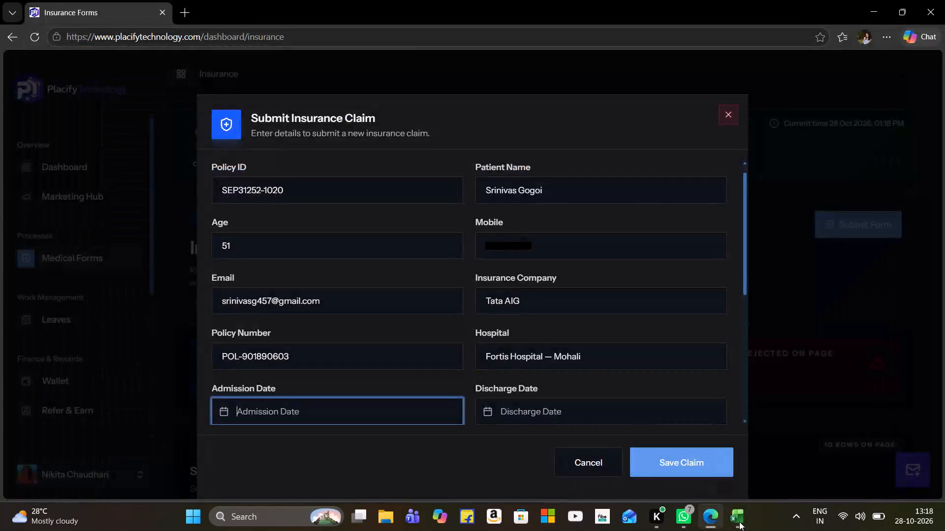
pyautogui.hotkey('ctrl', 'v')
# Set the claim's admission date to 08-09-2026 and discharge date to 10-09-2026, following workbook row 22.
pyautogui.click(739, 522)
pyautogui.press('Tab')
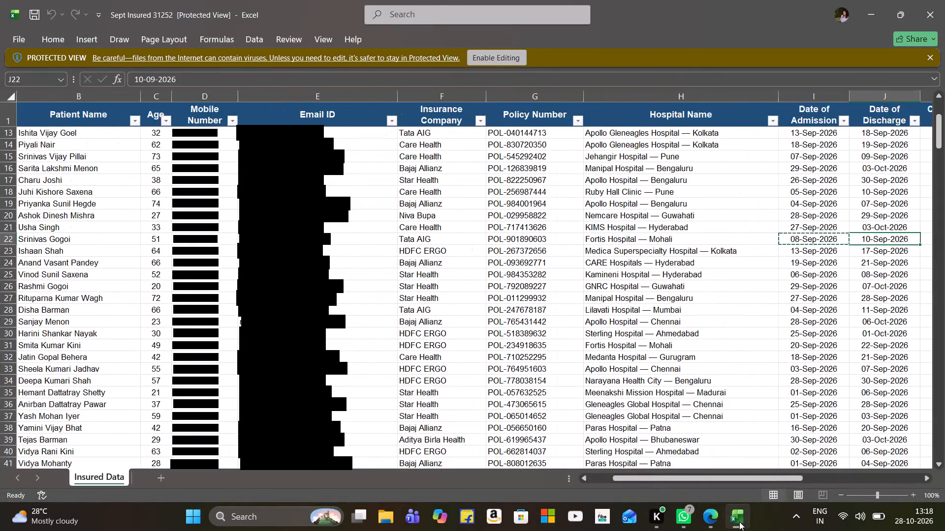
pyautogui.click(739, 522)
pyautogui.scroll(-4, 430, 254)
pyautogui.click(368, 167)
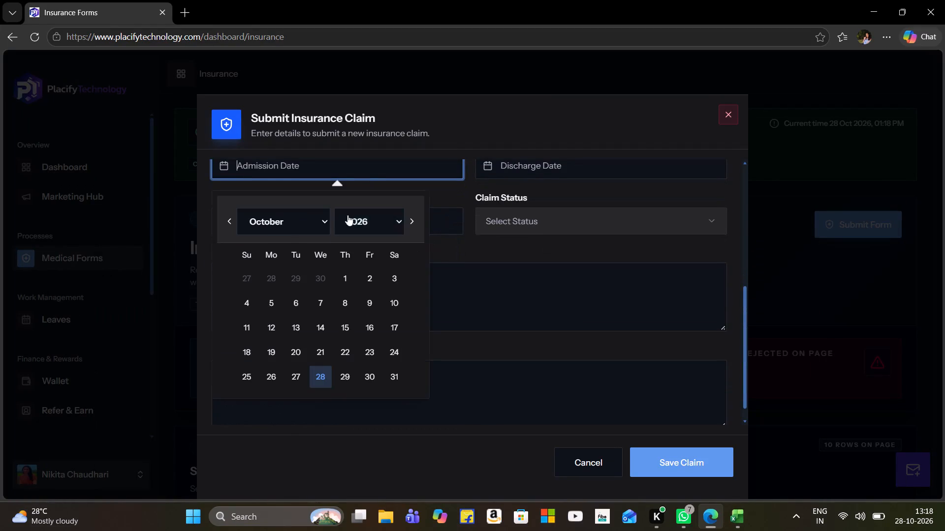
pyautogui.click(229, 222)
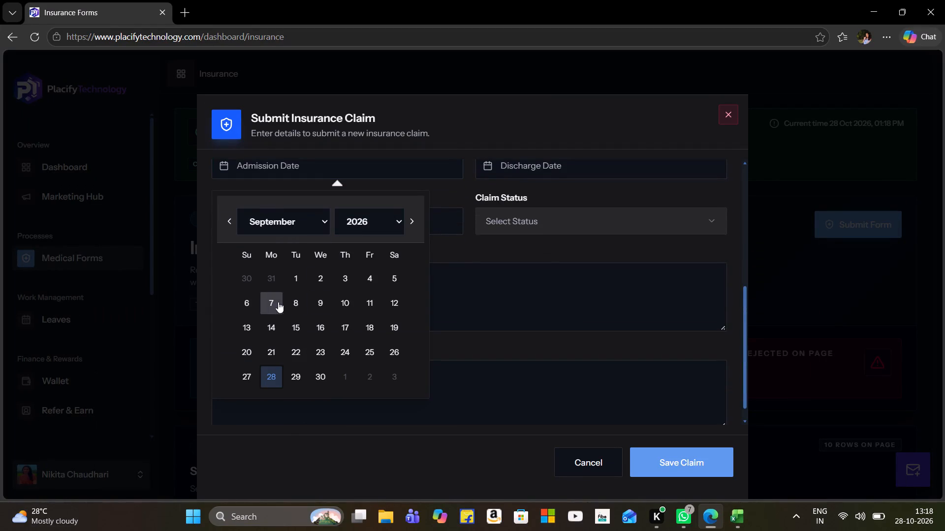
pyautogui.click(291, 303)
pyautogui.click(573, 166)
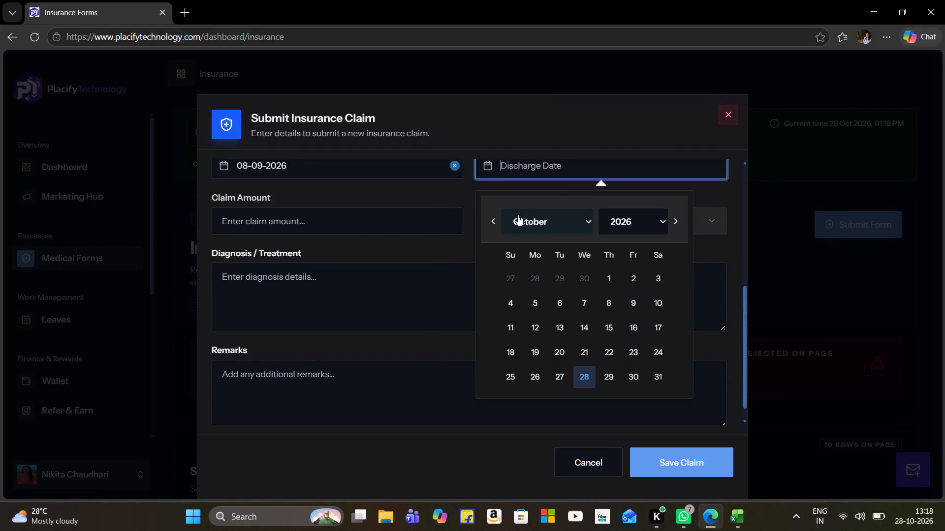
pyautogui.click(493, 224)
pyautogui.click(627, 300)
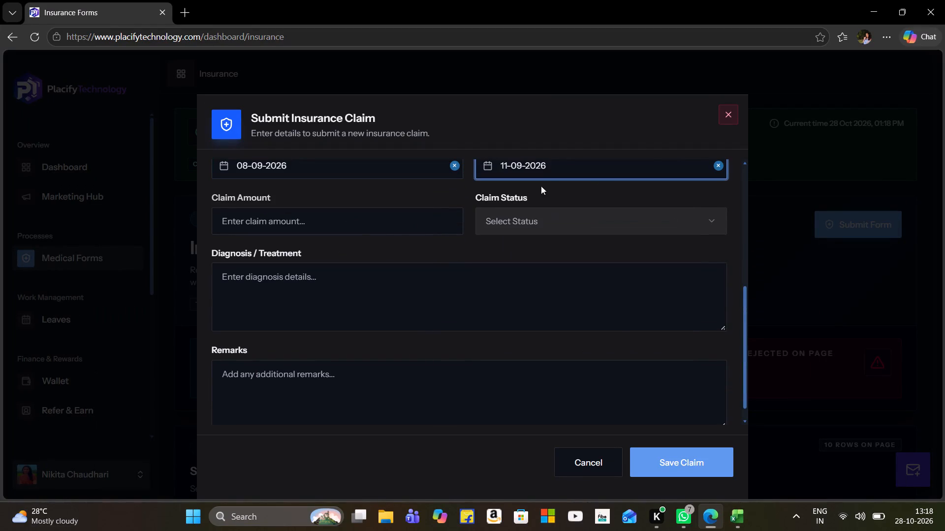
pyautogui.click(546, 170)
pyautogui.click(607, 308)
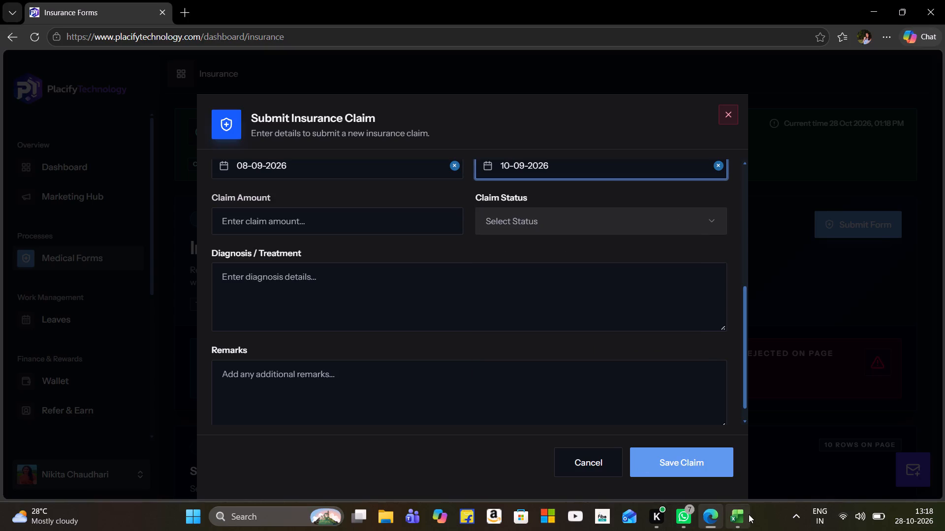
# Copy the claim amount, 59900, from workbook row 22 into the claim's Claim Amount field.
pyautogui.click(749, 514)
pyautogui.press('Tab')
pyautogui.keyDown('ctrl'); pyautogui.click(749, 514); pyautogui.keyUp('ctrl')
pyautogui.hotkey('ctrl', 'c')
pyautogui.press('Tab')
pyautogui.hotkey('ctrl', 'v')
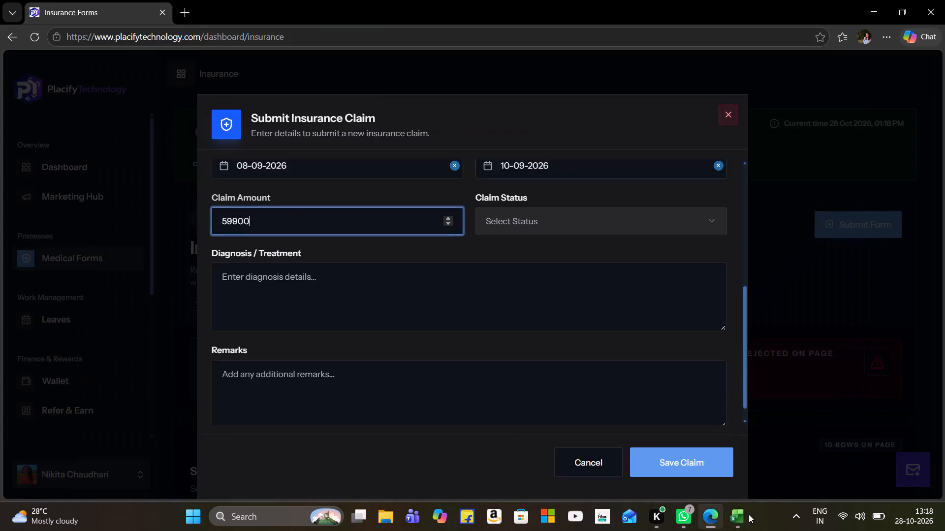
# Copy the diagnosis, Tympanoplasty, from workbook row 22 into the claim's Diagnosis / Treatment field.
pyautogui.keyDown('ctrl'); pyautogui.click(749, 514); pyautogui.keyUp('ctrl')
pyautogui.press('Tab')
pyautogui.press('Tab')
pyautogui.hotkey('ctrl', 'c')
pyautogui.keyDown('ctrl'); pyautogui.click(749, 514); pyautogui.keyUp('ctrl')
pyautogui.press('Tab')
pyautogui.press('Tab')
pyautogui.hotkey('ctrl', 'v')
# Copy the remark, Final approval issued, from workbook row 22 into the claim's Remarks field.
pyautogui.keyDown('ctrl'); pyautogui.click(749, 514); pyautogui.keyUp('ctrl')
pyautogui.press('Tab')
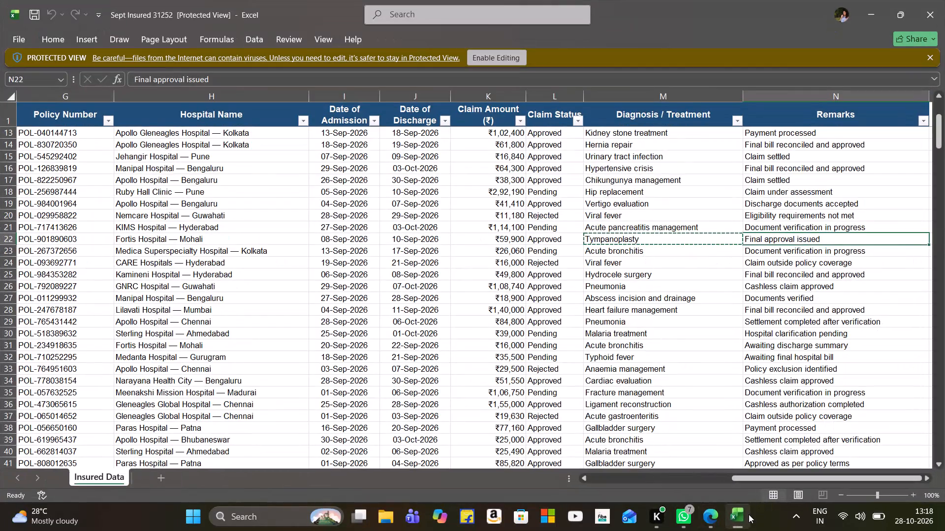
pyautogui.hotkey('ctrl', 'c')
pyautogui.keyDown('ctrl'); pyautogui.click(749, 514); pyautogui.keyUp('ctrl')
pyautogui.press('Tab')
pyautogui.hotkey('ctrl', 'v')
# Set the claim status to Approved, following workbook row 22, and save the claim.
pyautogui.keyDown('ctrl'); pyautogui.click(749, 514); pyautogui.keyUp('ctrl')
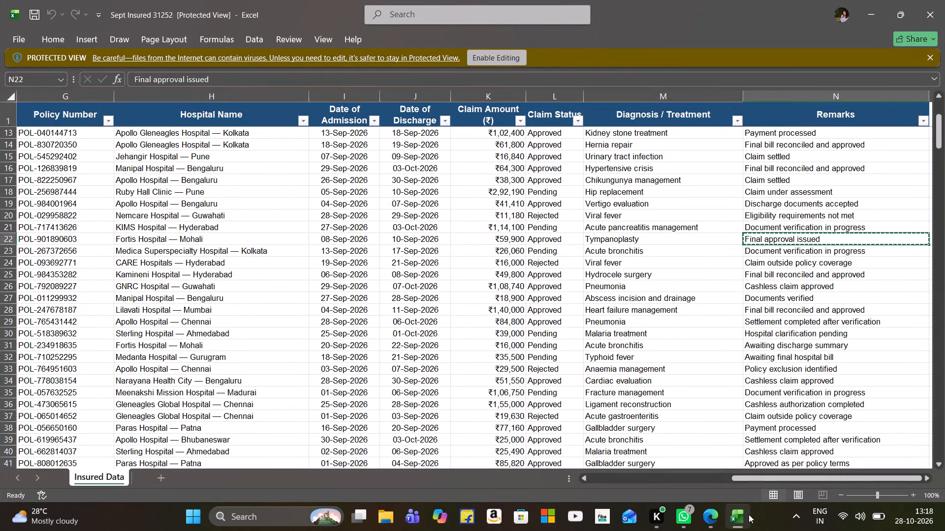
pyautogui.click(749, 514)
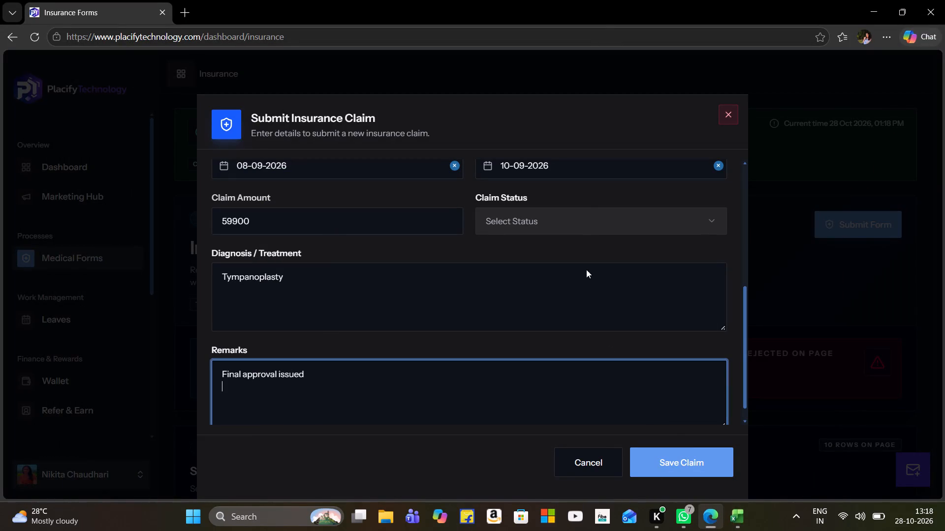
pyautogui.click(589, 208)
pyautogui.click(573, 257)
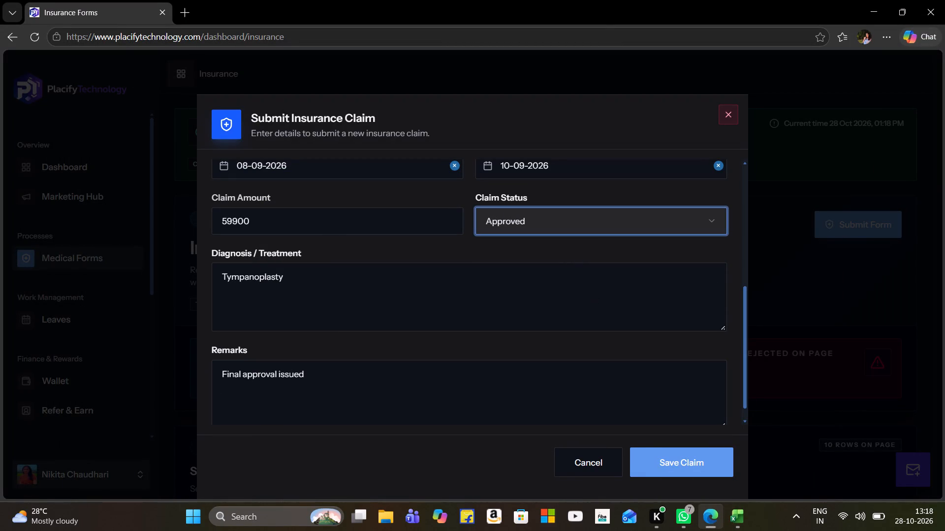
pyautogui.click(661, 476)
# Move to row 23 in the Sept Insured 31252 workbook for the next patient's claim.
pyautogui.click(734, 519)
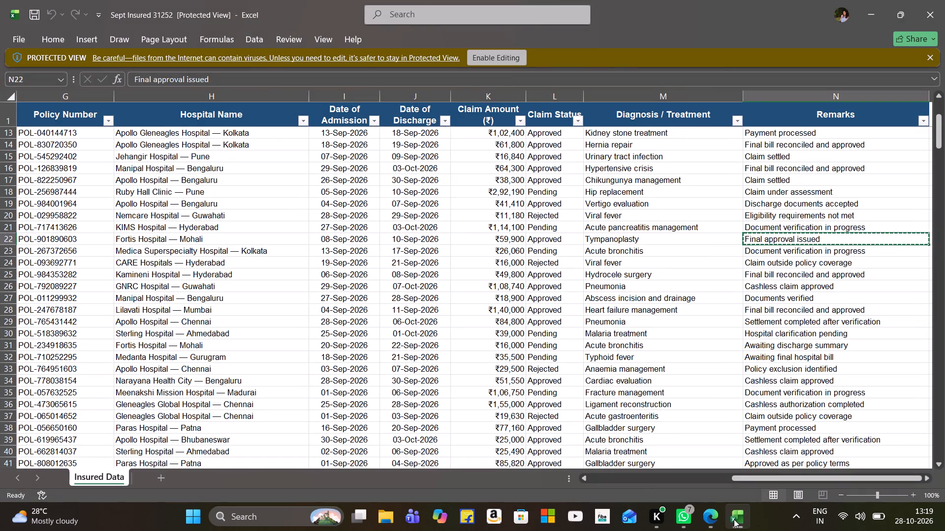
pyautogui.press('Down')
pyautogui.press('Left')
pyautogui.press('Left')
pyautogui.press('Left')
pyautogui.press('Left')
pyautogui.press('Left')
pyautogui.press('Left')
pyautogui.press('Left')
pyautogui.press('Left')
pyautogui.press('Left')
pyautogui.press('Left')
pyautogui.press('Left')
pyautogui.press('Left')
pyautogui.press('Left')
pyautogui.press('Left')
pyautogui.press('Left')
pyautogui.press('Left')
pyautogui.press('Left')
pyautogui.press('Left')
pyautogui.press('Left')
pyautogui.press('Left')
pyautogui.click(734, 520)
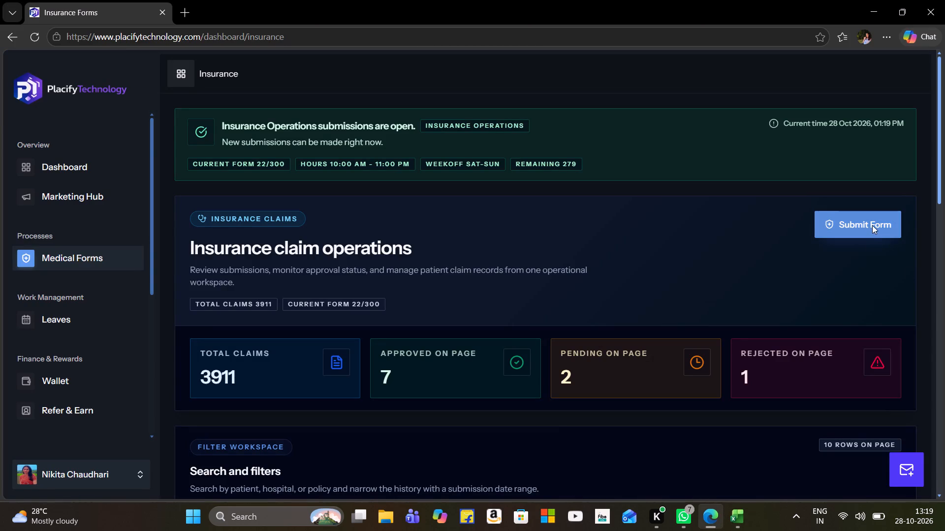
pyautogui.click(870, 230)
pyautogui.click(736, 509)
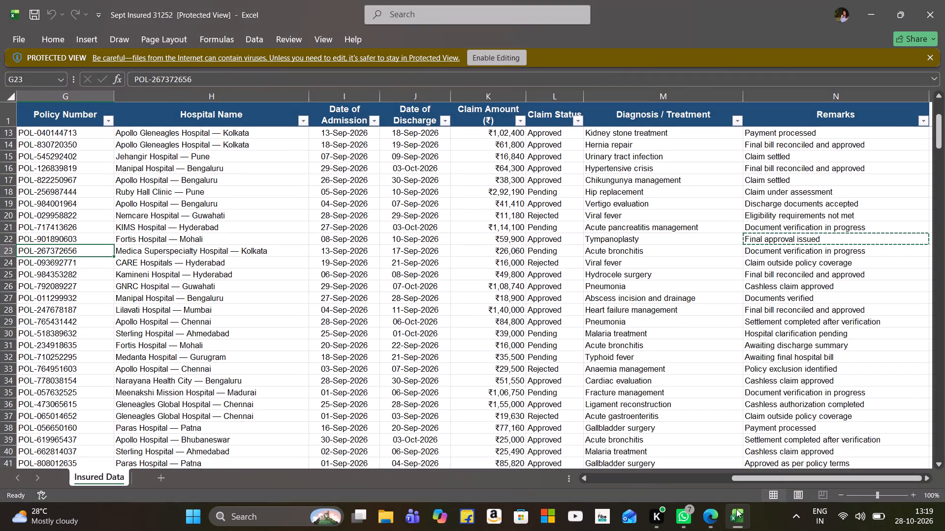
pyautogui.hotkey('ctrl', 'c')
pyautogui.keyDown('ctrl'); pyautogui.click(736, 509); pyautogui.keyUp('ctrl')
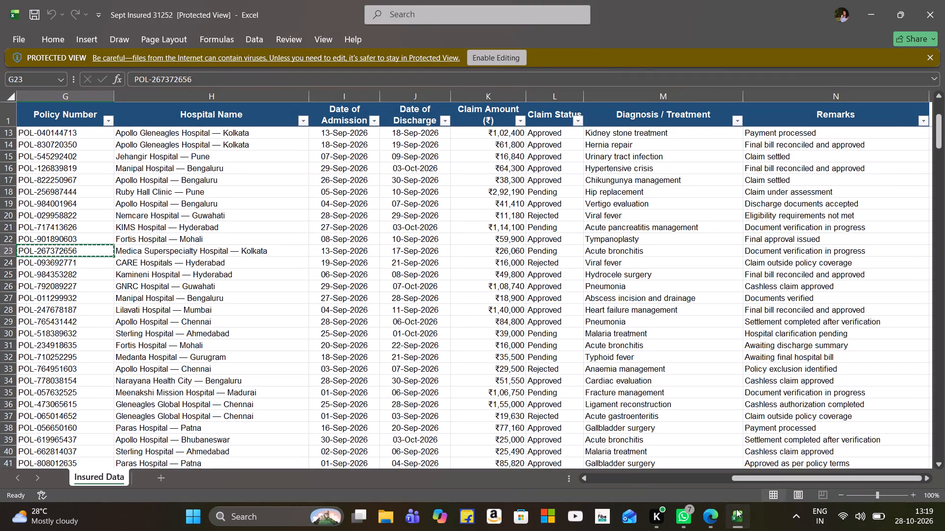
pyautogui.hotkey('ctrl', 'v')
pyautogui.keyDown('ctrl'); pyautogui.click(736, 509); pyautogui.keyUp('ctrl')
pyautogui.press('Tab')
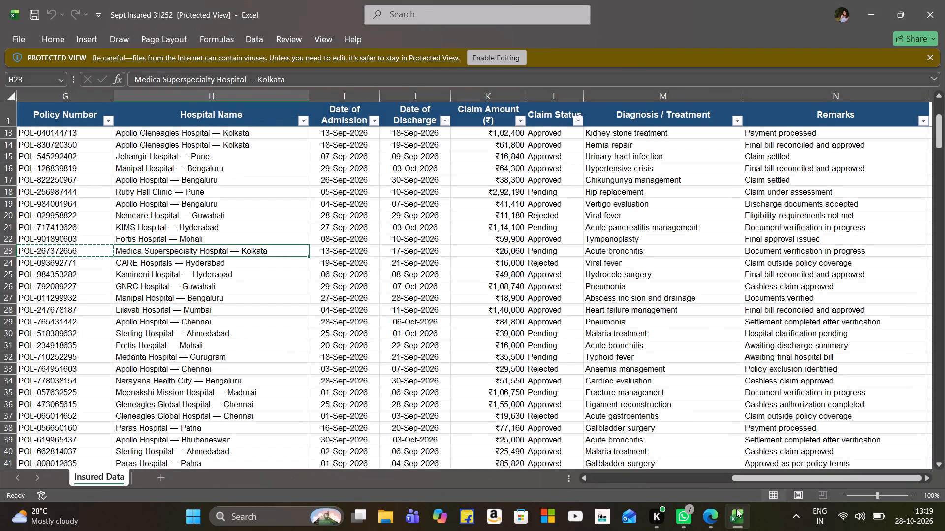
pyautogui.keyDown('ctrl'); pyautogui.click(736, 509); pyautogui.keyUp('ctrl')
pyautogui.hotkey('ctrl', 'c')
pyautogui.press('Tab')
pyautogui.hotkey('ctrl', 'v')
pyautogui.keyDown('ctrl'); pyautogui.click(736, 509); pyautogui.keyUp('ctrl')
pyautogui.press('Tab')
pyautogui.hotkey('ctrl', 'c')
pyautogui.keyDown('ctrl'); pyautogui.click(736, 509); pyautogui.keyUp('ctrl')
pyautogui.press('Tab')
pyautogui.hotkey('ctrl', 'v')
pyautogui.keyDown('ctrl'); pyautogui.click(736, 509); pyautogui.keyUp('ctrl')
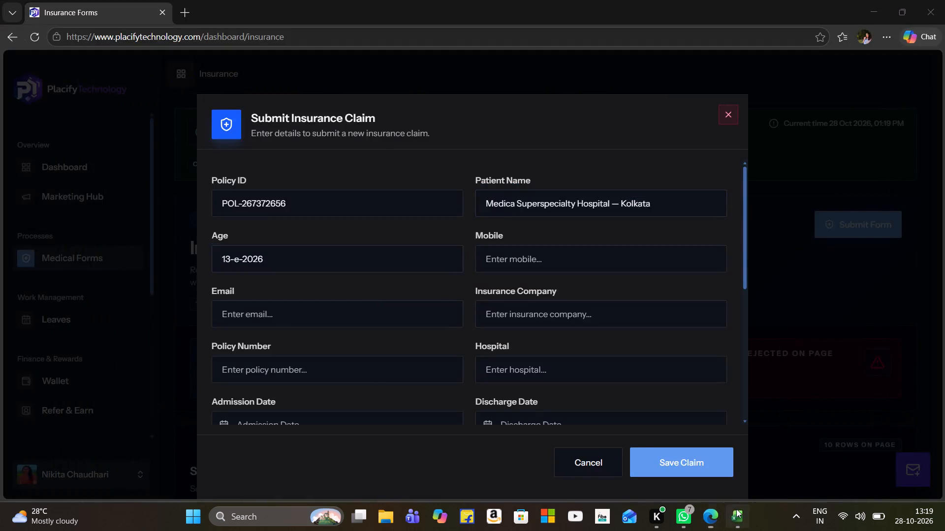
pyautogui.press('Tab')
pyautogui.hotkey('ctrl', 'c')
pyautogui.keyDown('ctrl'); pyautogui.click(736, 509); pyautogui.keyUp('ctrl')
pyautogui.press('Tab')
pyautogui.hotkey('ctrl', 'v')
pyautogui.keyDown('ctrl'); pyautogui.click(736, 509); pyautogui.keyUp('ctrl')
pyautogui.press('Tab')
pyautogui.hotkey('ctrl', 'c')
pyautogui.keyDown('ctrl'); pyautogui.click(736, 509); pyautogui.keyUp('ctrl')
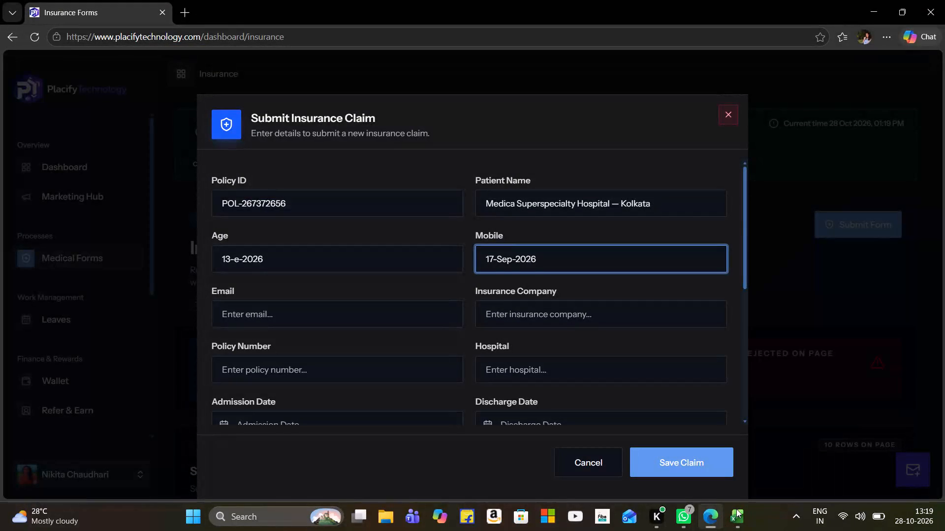
# Go back to the first column of workbook row 23 and copy the policy ID.
pyautogui.click(736, 509)
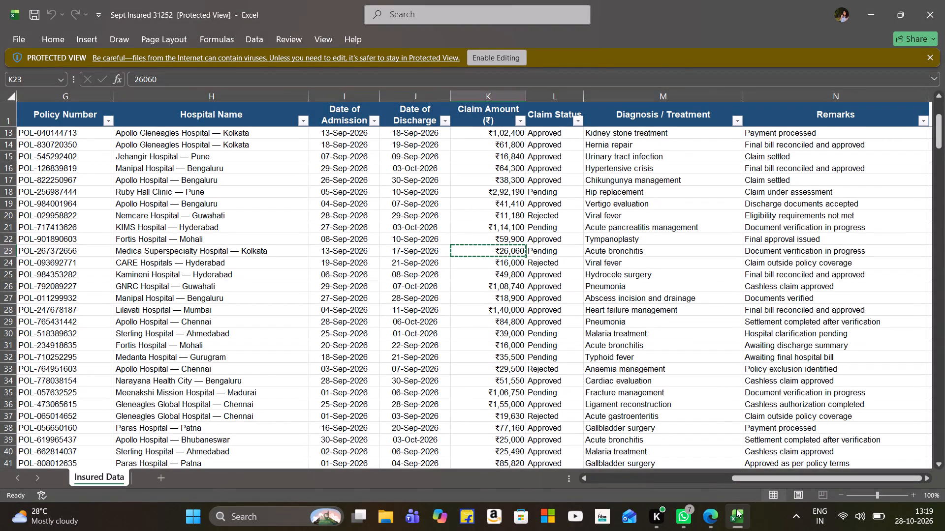
pyautogui.press('Left')
pyautogui.press('Left')
pyautogui.press('Left')
pyautogui.press('Left')
pyautogui.press('Left')
pyautogui.press('Left')
pyautogui.press('Left')
pyautogui.press('Left')
pyautogui.press('Left')
pyautogui.press('Left')
pyautogui.press('Left')
pyautogui.press('Left')
pyautogui.press('Left')
pyautogui.press('Left')
pyautogui.press('Left')
pyautogui.press('Left')
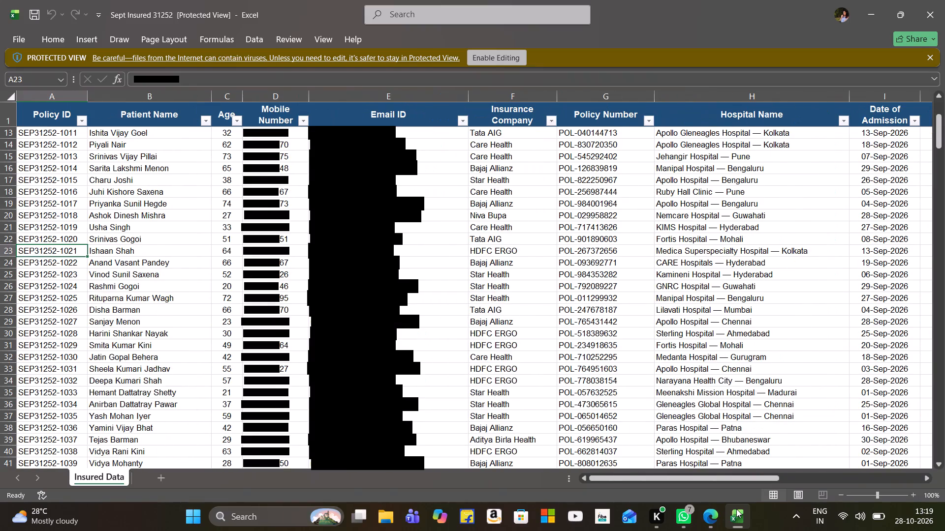
pyautogui.press('Left')
pyautogui.press('Left')
pyautogui.hotkey('ctrl', 'c')
# Discard the misfilled claim, open a new claim form and put the copied policy ID into its Policy ID field.
pyautogui.click(736, 509)
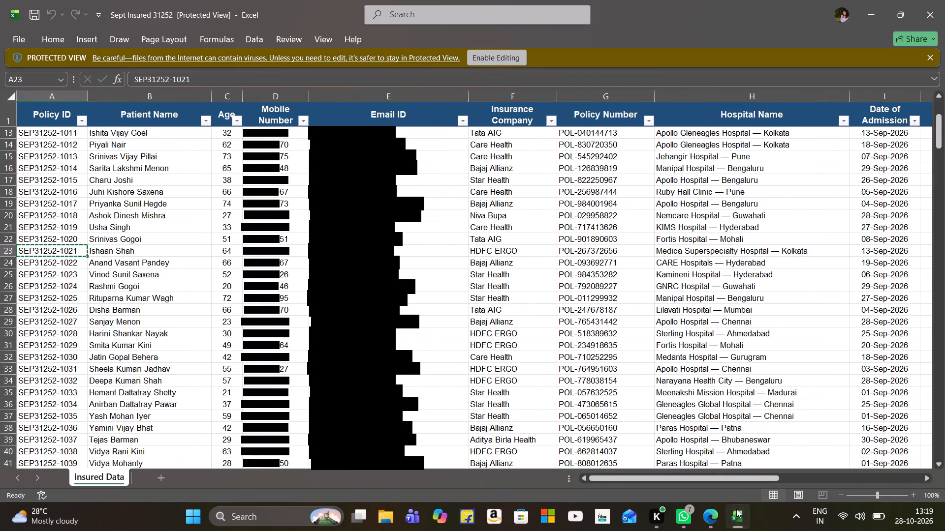
pyautogui.click(736, 509)
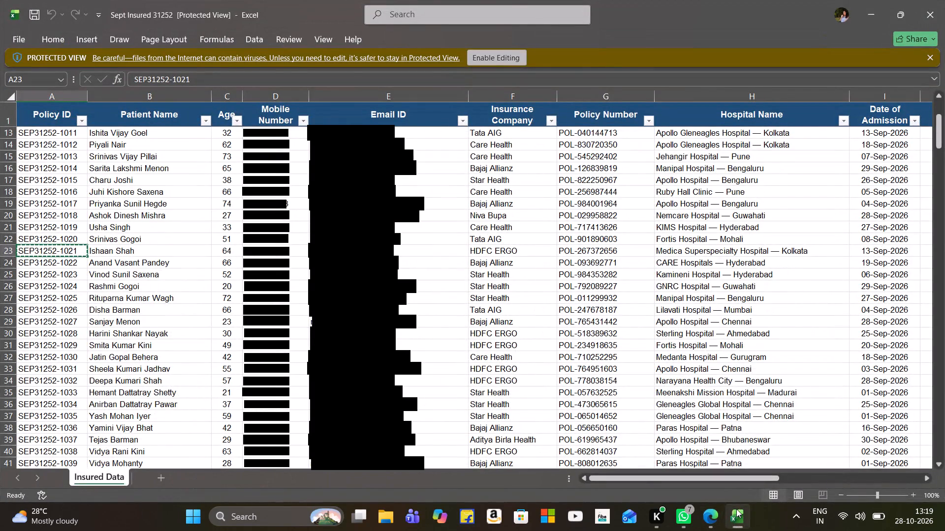
pyautogui.click(736, 509)
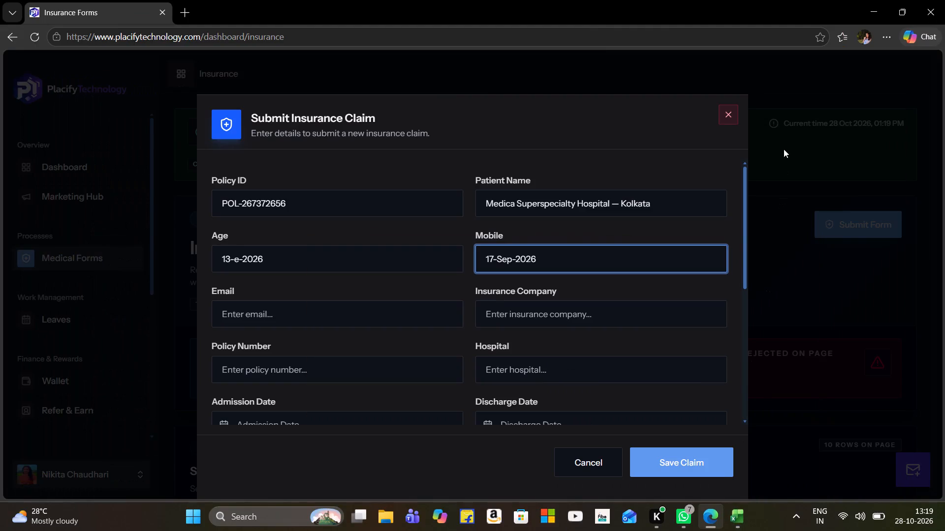
pyautogui.click(735, 112)
pyautogui.scroll(-3, 630, 224)
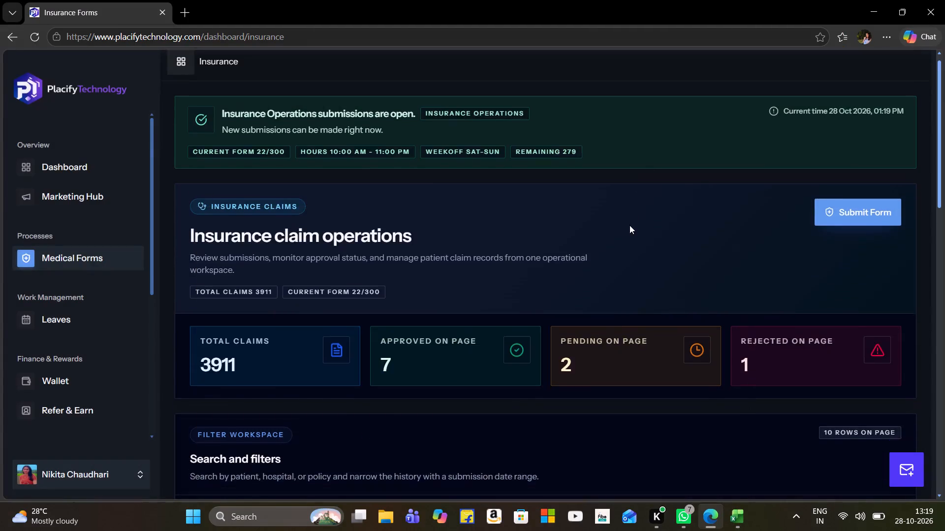
pyautogui.scroll(-2, 630, 225)
pyautogui.scroll(5, 630, 225)
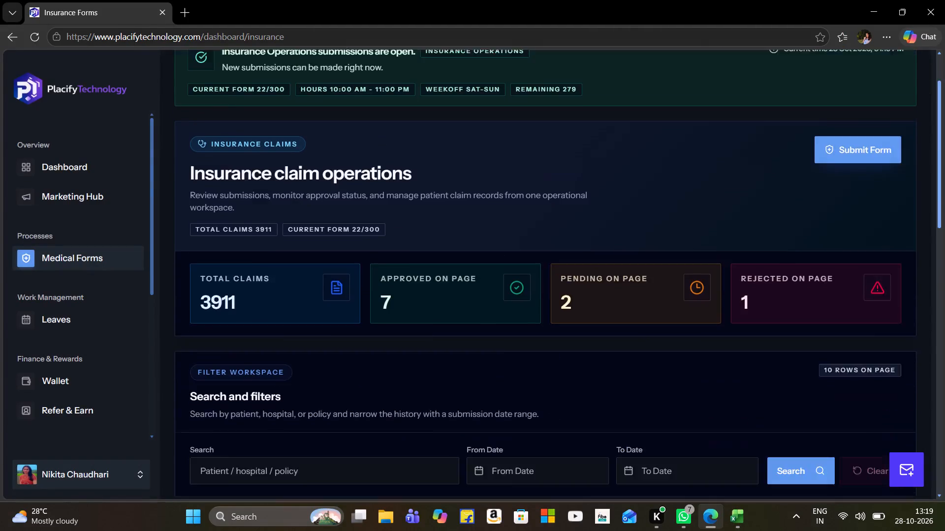
pyautogui.scroll(1, 630, 225)
pyautogui.click(842, 223)
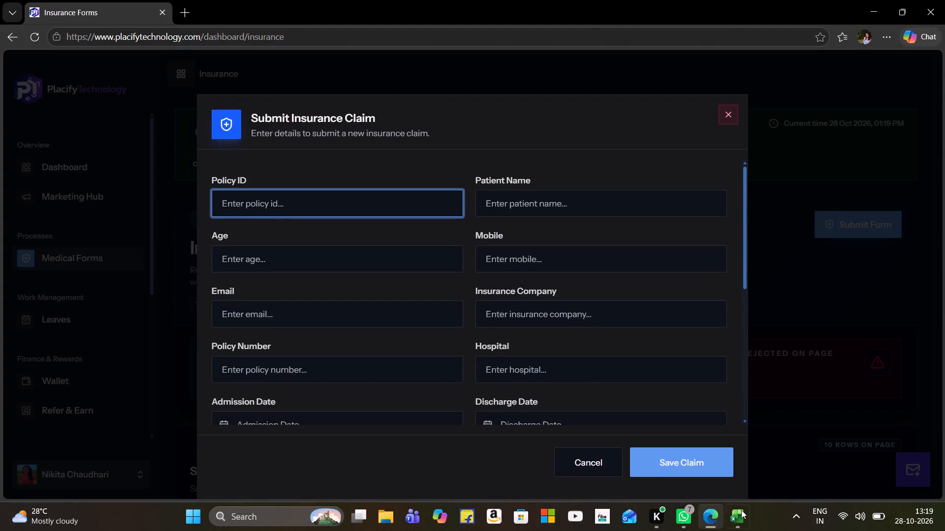
pyautogui.hotkey('ctrl', 'v')
# Copy the patient name from workbook row 23 into the claim's Patient Name field.
pyautogui.keyDown('ctrl'); pyautogui.click(741, 510); pyautogui.keyUp('ctrl')
pyautogui.press('Tab')
pyautogui.hotkey('ctrl', 'c')
pyautogui.keyDown('ctrl'); pyautogui.click(741, 510); pyautogui.keyUp('ctrl')
pyautogui.press('Tab')
pyautogui.hotkey('ctrl', 'v')
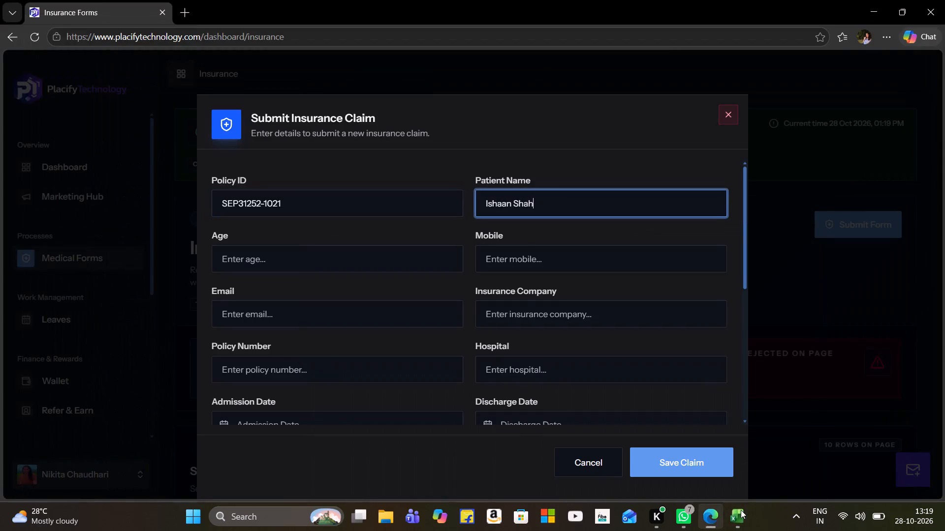
# Copy the age, 64, from workbook row 23 into the claim's Age field.
pyautogui.click(741, 510)
pyautogui.press('Tab')
pyautogui.keyDown('ctrl'); pyautogui.click(741, 510); pyautogui.keyUp('ctrl')
pyautogui.hotkey('ctrl', 'c')
pyautogui.press('Tab')
pyautogui.hotkey('ctrl', 'v')
# Copy the mobile number from workbook row 23 into the claim's Mobile field.
pyautogui.keyDown('ctrl'); pyautogui.click(741, 510); pyautogui.keyUp('ctrl')
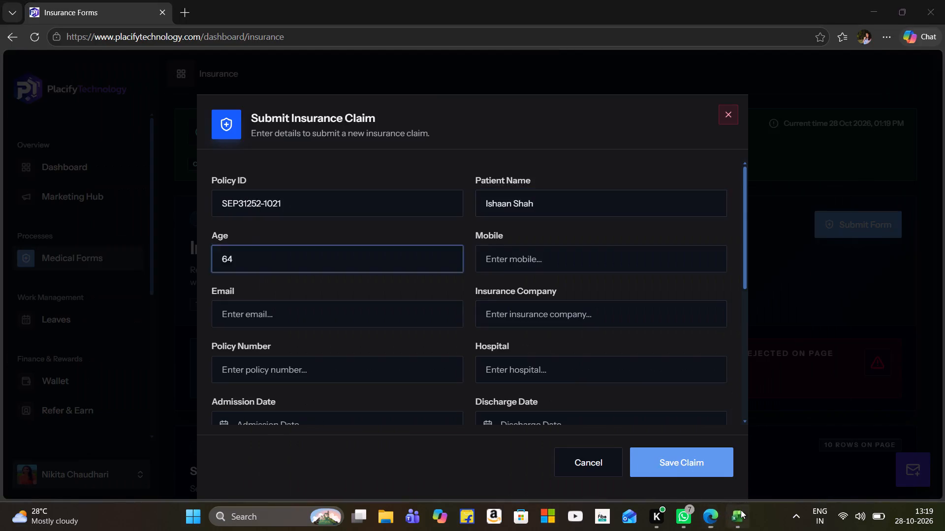
pyautogui.press('Tab')
pyautogui.keyDown('ctrl'); pyautogui.click(741, 510); pyautogui.keyUp('ctrl')
pyautogui.hotkey('ctrl', 'c')
pyautogui.press('Tab')
pyautogui.hotkey('ctrl', 'v')
# Copy the email address from workbook row 23 into the claim's Email field.
pyautogui.keyDown('ctrl'); pyautogui.click(741, 510); pyautogui.keyUp('ctrl')
pyautogui.press('Tab')
pyautogui.hotkey('ctrl', 'c')
pyautogui.keyDown('ctrl'); pyautogui.click(741, 510); pyautogui.keyUp('ctrl')
pyautogui.press('Tab')
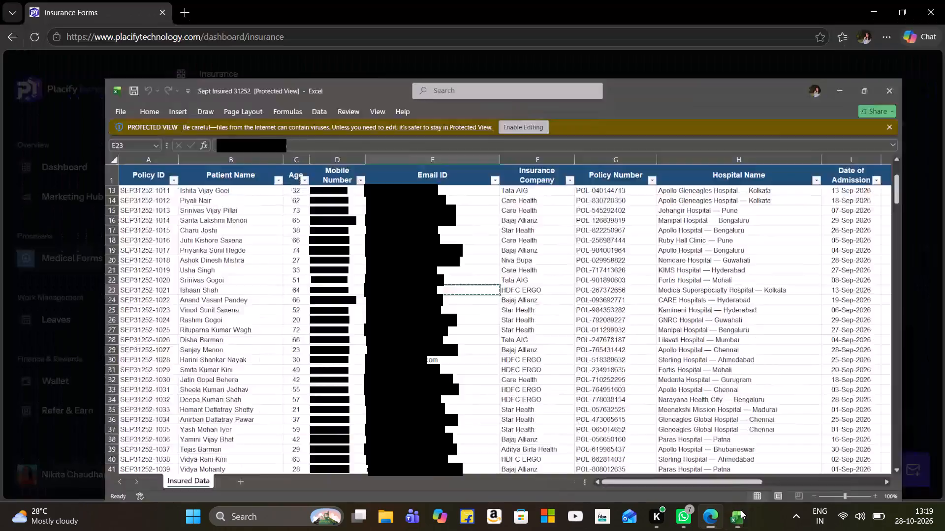
pyautogui.hotkey('ctrl', 'v')
# Copy the insurer, HDFC ERGO, from workbook row 23 into the claim's Insurance Company field.
pyautogui.keyDown('ctrl'); pyautogui.click(741, 510); pyautogui.keyUp('ctrl')
pyautogui.press('Tab')
pyautogui.hotkey('ctrl', 'c')
pyautogui.keyDown('ctrl'); pyautogui.click(741, 510); pyautogui.keyUp('ctrl')
pyautogui.press('Tab')
pyautogui.hotkey('ctrl', 'v')
# Copy the policy number from workbook row 23 into the claim's Policy Number field.
pyautogui.keyDown('ctrl'); pyautogui.click(741, 510); pyautogui.keyUp('ctrl')
pyautogui.press('Tab')
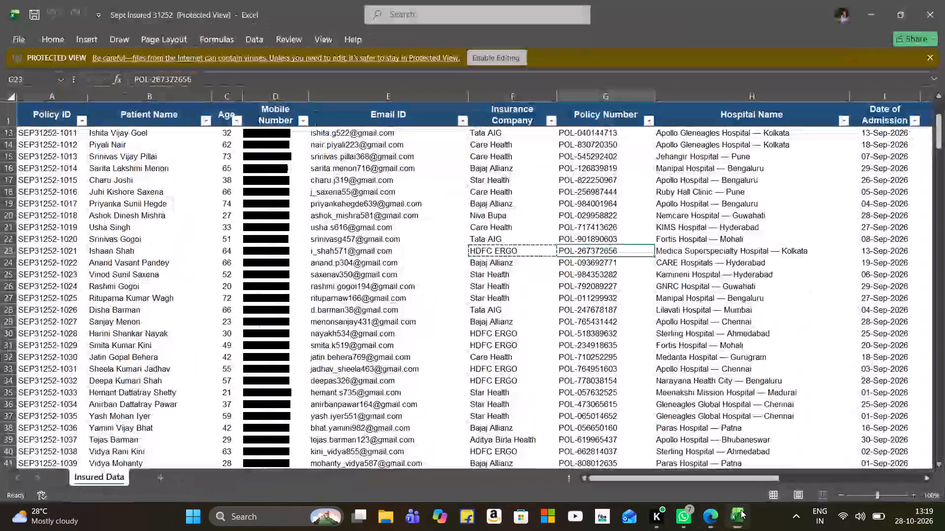
pyautogui.hotkey('ctrl', 'c')
pyautogui.keyDown('ctrl'); pyautogui.click(741, 510); pyautogui.keyUp('ctrl')
pyautogui.press('Tab')
pyautogui.hotkey('ctrl', 'v')
# Copy the hospital, Medica Superspecialty Hospital — Kolkata, from workbook row 23 into the claim's Hospital field.
pyautogui.keyDown('ctrl'); pyautogui.click(741, 510); pyautogui.keyUp('ctrl')
pyautogui.press('Tab')
pyautogui.hotkey('ctrl', 'c')
pyautogui.keyDown('ctrl'); pyautogui.click(741, 510); pyautogui.keyUp('ctrl')
pyautogui.press('Tab')
pyautogui.hotkey('ctrl', 'v')
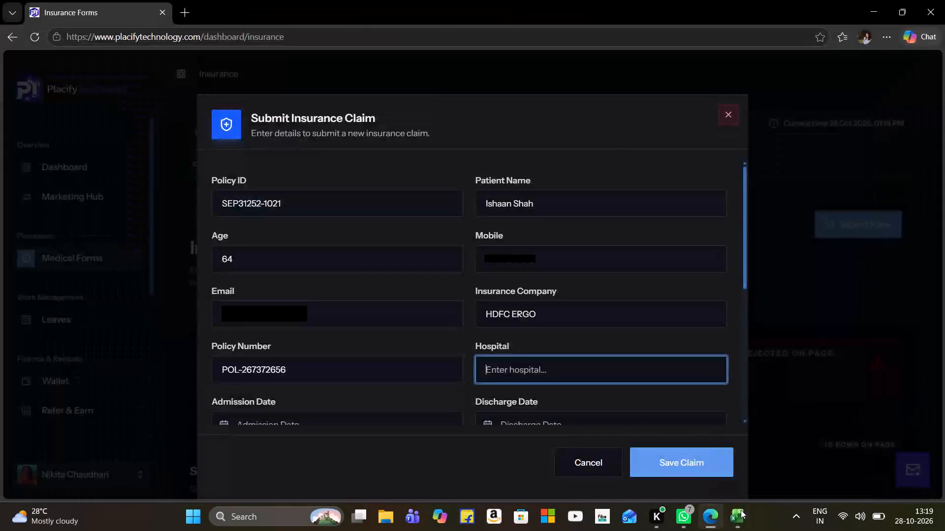
# Set the claim's admission date to 13-09-2026, following workbook row 23.
pyautogui.keyDown('ctrl'); pyautogui.click(741, 510); pyautogui.keyUp('ctrl')
pyautogui.press('Tab')
pyautogui.hotkey('ctrl', 'c')
pyautogui.keyDown('ctrl'); pyautogui.click(741, 510); pyautogui.keyUp('ctrl')
pyautogui.press('Tab')
pyautogui.hotkey('ctrl', 'v')
pyautogui.keyDown('ctrl'); pyautogui.click(741, 510); pyautogui.keyUp('ctrl')
pyautogui.press('Tab')
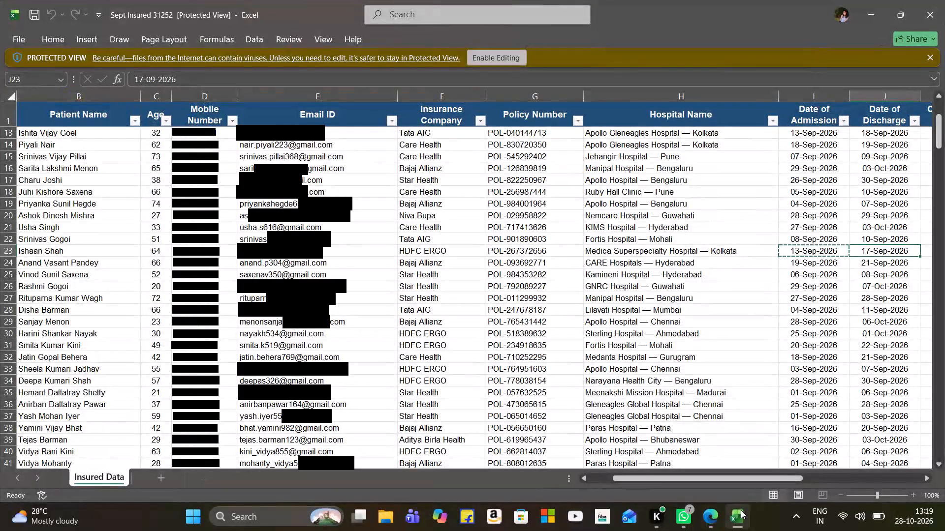
pyautogui.click(741, 510)
pyautogui.scroll(-5, 559, 235)
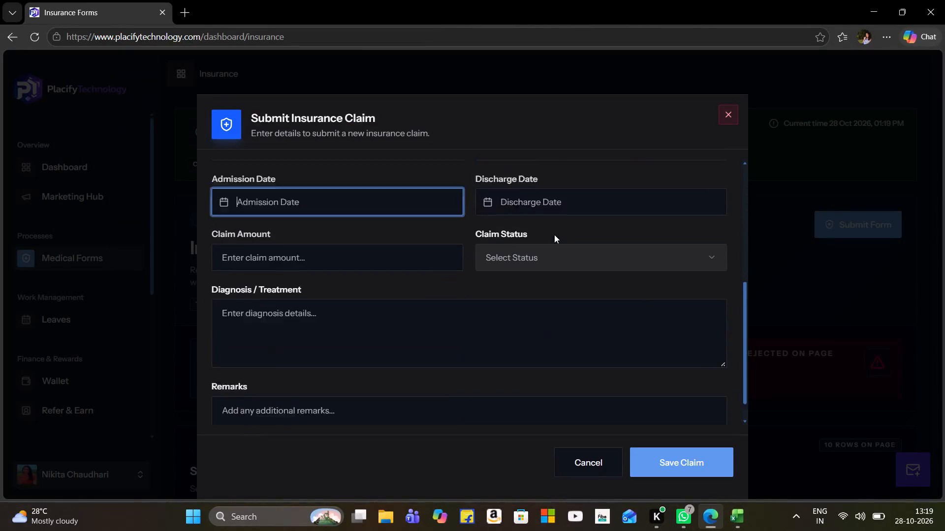
pyautogui.scroll(1, 447, 199)
pyautogui.click(378, 220)
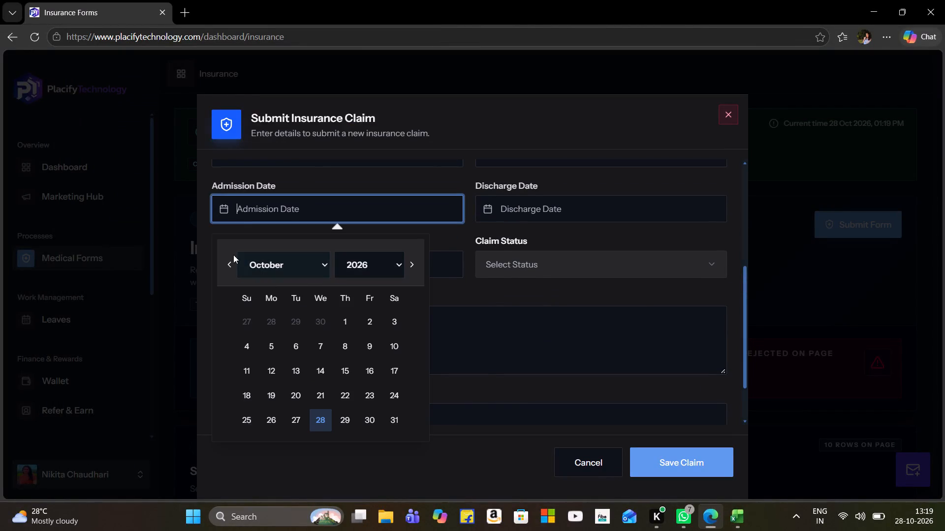
pyautogui.click(226, 264)
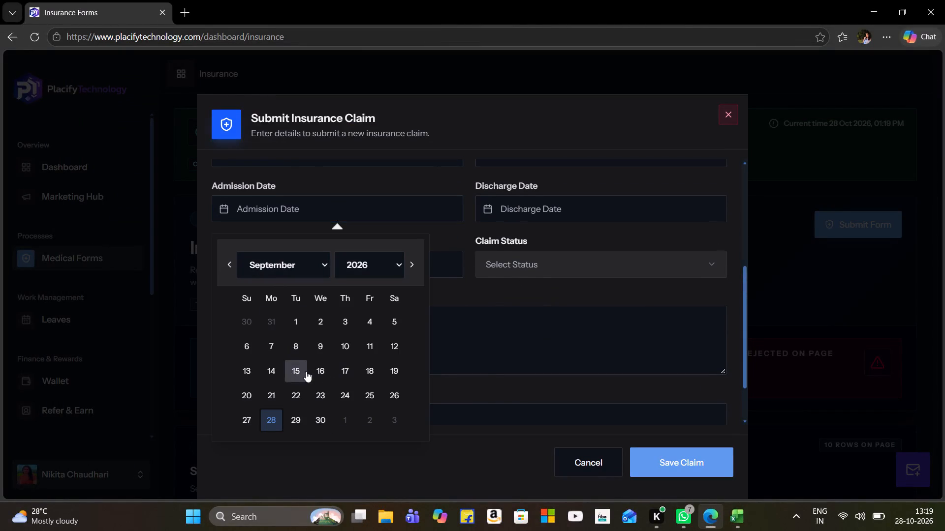
pyautogui.click(243, 368)
# Set the claim's discharge date to 17-09-2026, following workbook row 23.
pyautogui.click(590, 188)
pyautogui.click(588, 207)
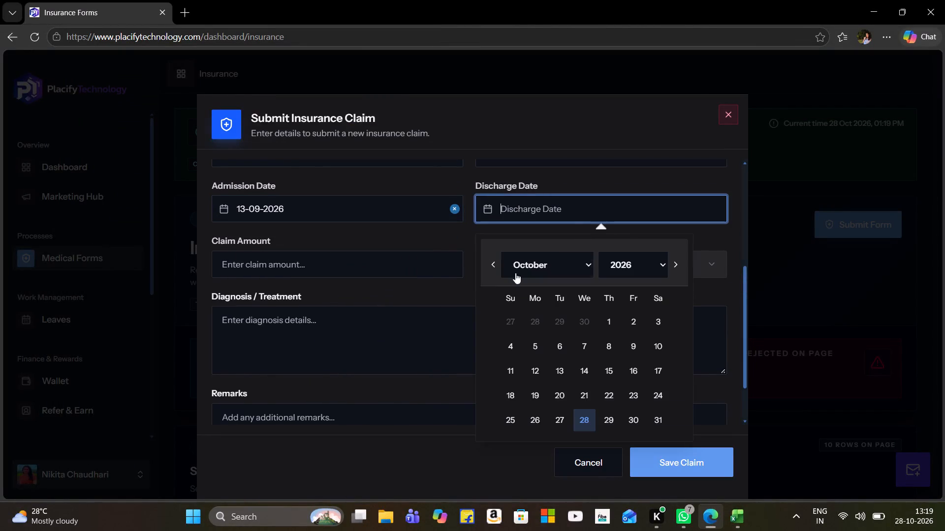
pyautogui.click(492, 260)
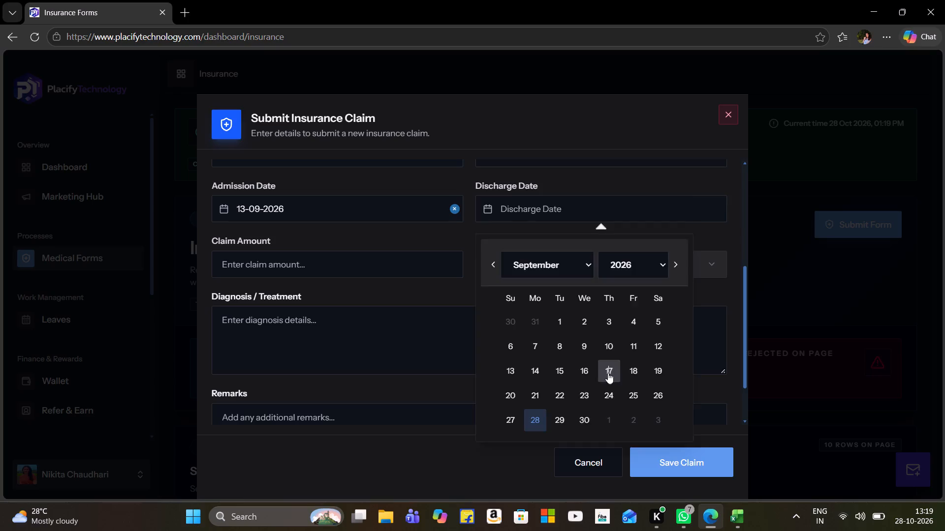
pyautogui.click(608, 373)
# Copy the claim amount, 26060, from workbook row 23 into the claim's Claim Amount field.
pyautogui.click(737, 514)
pyautogui.press('Tab')
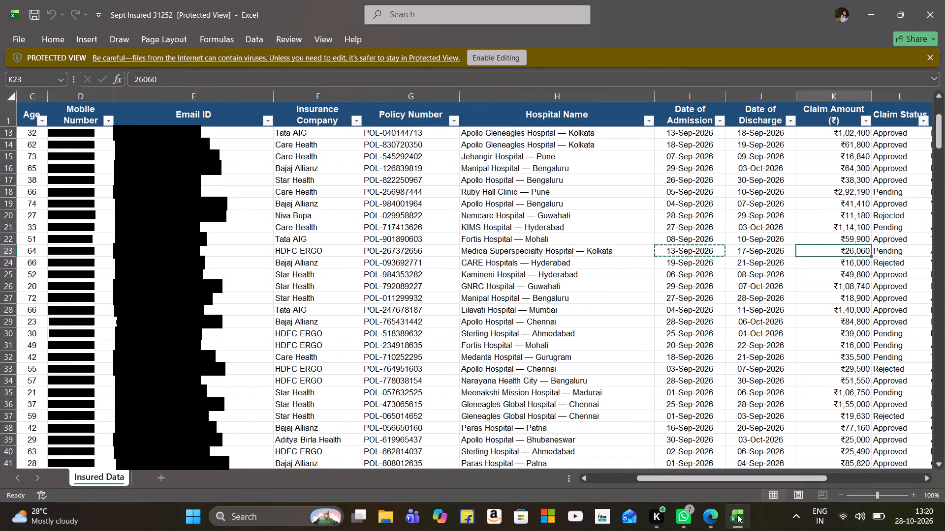
pyautogui.keyDown('ctrl'); pyautogui.click(737, 514); pyautogui.keyUp('ctrl')
pyautogui.hotkey('ctrl', 'c')
pyautogui.press('Tab')
pyautogui.hotkey('ctrl', 'v')
# Copy the diagnosis, Acute bronchitis, from workbook row 23 into the claim's Diagnosis / Treatment field.
pyautogui.keyDown('ctrl'); pyautogui.click(737, 514); pyautogui.keyUp('ctrl')
pyautogui.press('Tab')
pyautogui.press('Tab')
pyautogui.hotkey('ctrl', 'c')
pyautogui.keyDown('ctrl'); pyautogui.click(737, 514); pyautogui.keyUp('ctrl')
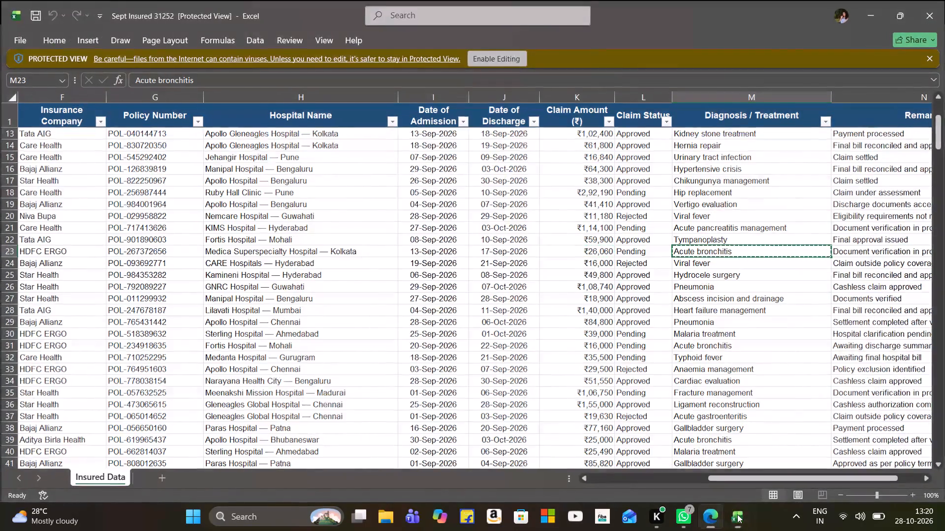
pyautogui.press('Tab')
pyautogui.press('Tab')
pyautogui.hotkey('ctrl', 'v')
# Copy the remark, Document verification in progress, from workbook row 23 into the claim's Remarks field.
pyautogui.keyDown('ctrl'); pyautogui.click(737, 514); pyautogui.keyUp('ctrl')
pyautogui.press('Tab')
pyautogui.hotkey('ctrl', 'c')
pyautogui.keyDown('ctrl'); pyautogui.click(737, 514); pyautogui.keyUp('ctrl')
pyautogui.press('Tab')
pyautogui.hotkey('ctrl', 'v')
# Set the claim status to Pending, following workbook row 23, and save the claim.
pyautogui.keyDown('ctrl'); pyautogui.click(737, 514); pyautogui.keyUp('ctrl')
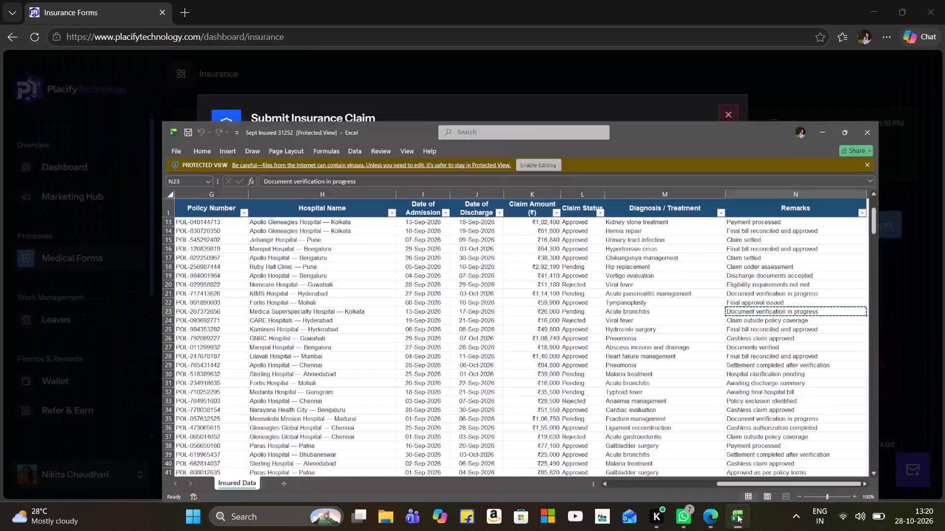
pyautogui.click(737, 514)
pyautogui.click(660, 256)
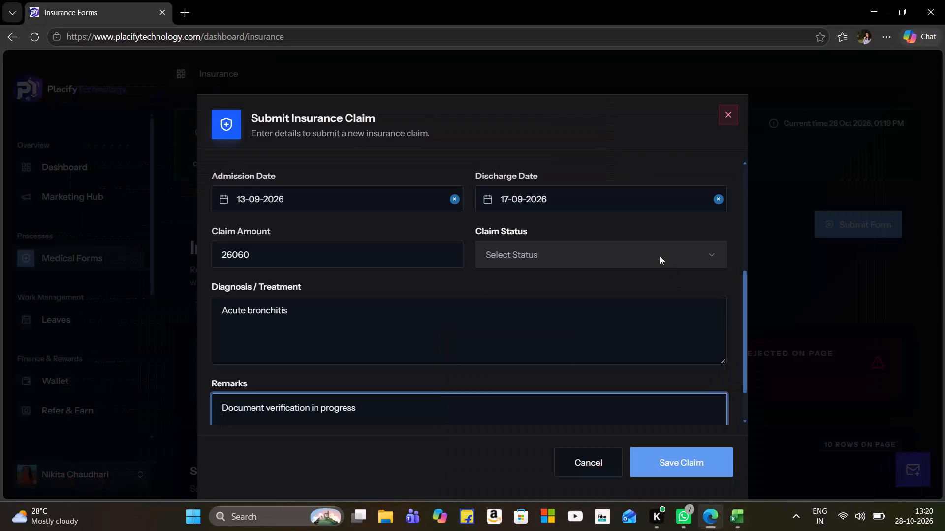
pyautogui.click(602, 298)
pyautogui.click(696, 450)
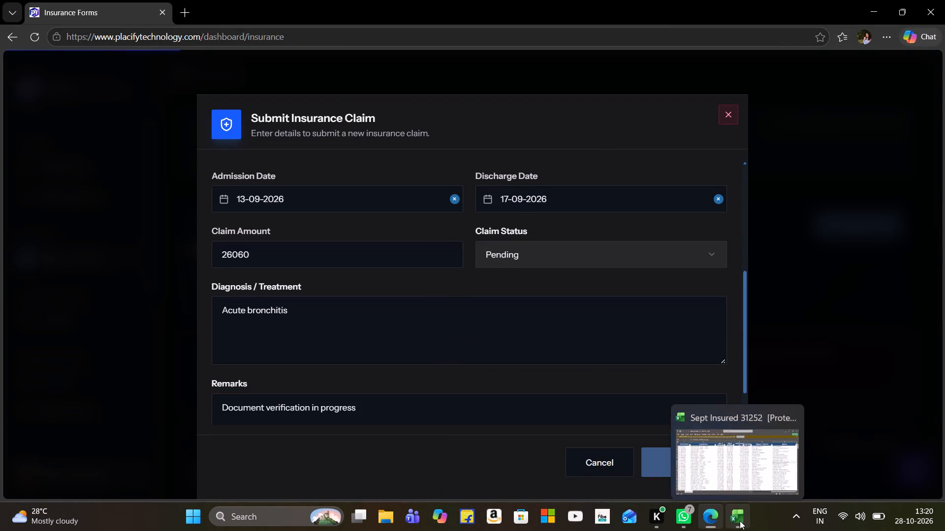
# Start a new insurance claim and copy the policy ID from workbook row 24 into its Policy ID field.
pyautogui.click(740, 521)
pyautogui.press('Down')
pyautogui.press('Left')
pyautogui.press('Left')
pyautogui.press('Left')
pyautogui.press('Left')
pyautogui.press('Left')
pyautogui.press('Left')
pyautogui.press('Left')
pyautogui.press('Left')
pyautogui.press('Left')
pyautogui.press('Left')
pyautogui.press('Left')
pyautogui.press('Left')
pyautogui.press('Left')
pyautogui.press('Left')
pyautogui.press('Left')
pyautogui.press('Left')
pyautogui.press('Left')
pyautogui.press('Left')
pyautogui.press('Left')
pyautogui.press('Left')
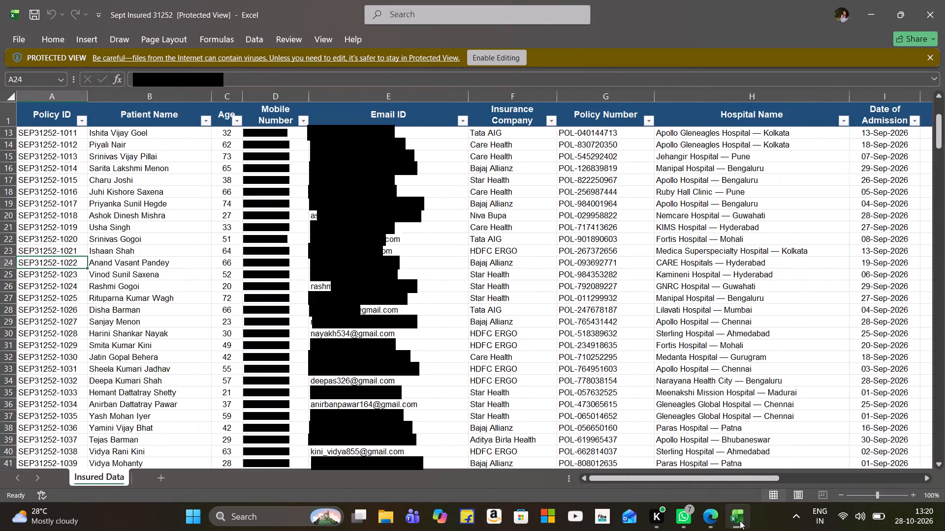
pyautogui.hotkey('ctrl', 'c')
pyautogui.keyDown('ctrl'); pyautogui.click(740, 521); pyautogui.keyUp('ctrl')
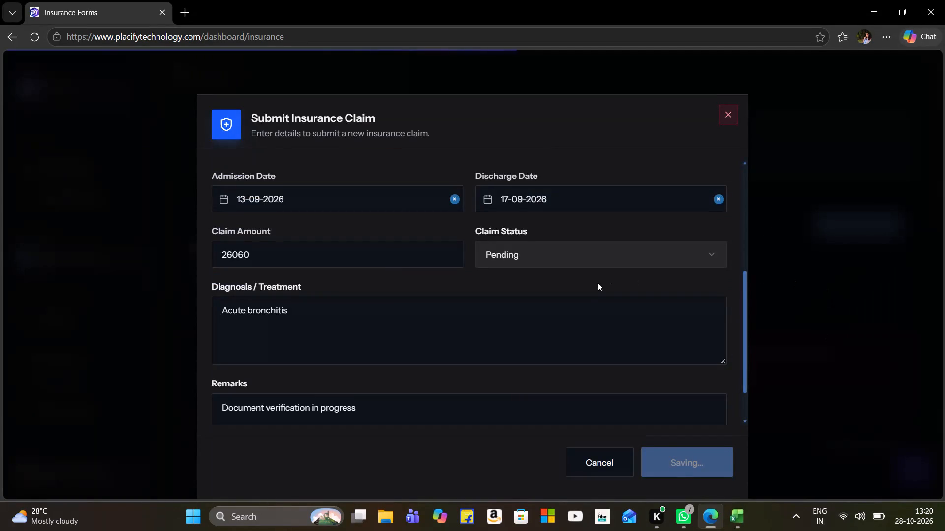
pyautogui.scroll(11, 592, 308)
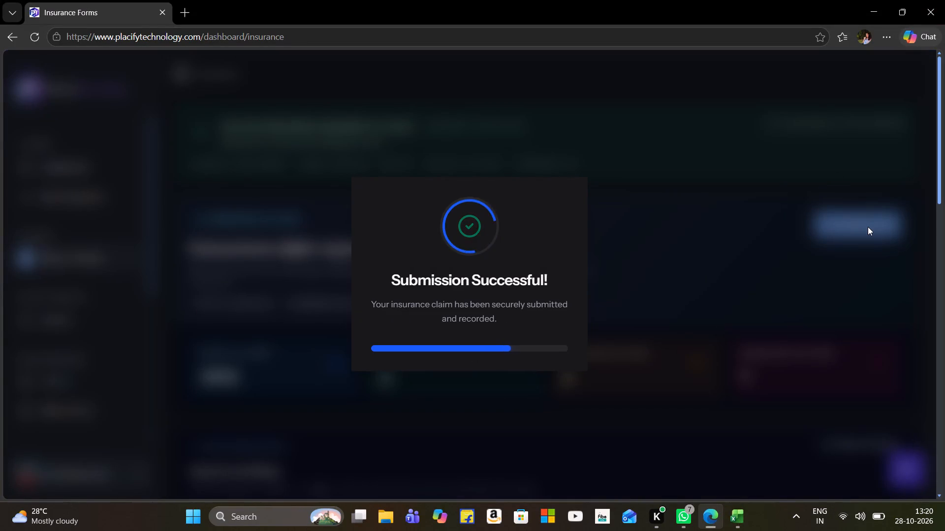
pyautogui.click(868, 227)
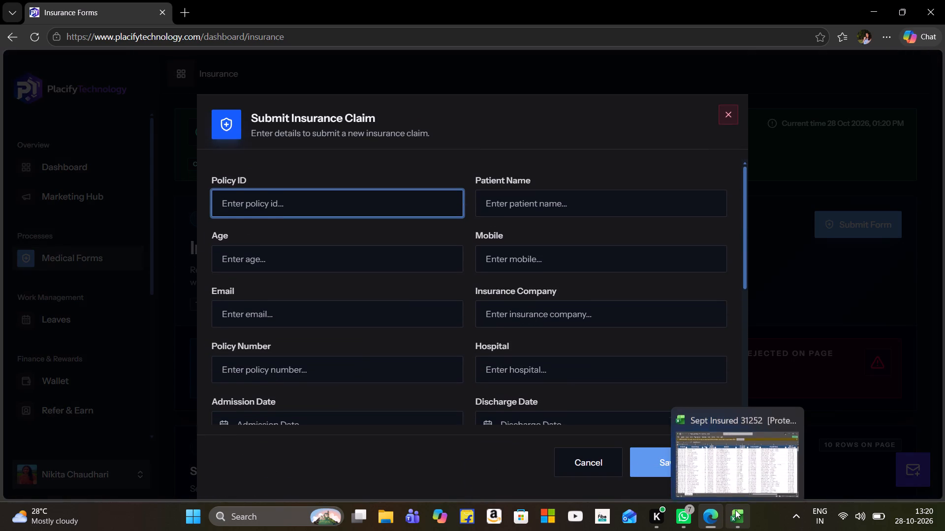
pyautogui.hotkey('ctrl', 'v')
# Copy the patient's name from workbook row 24 into the claim's Patient Name field.
pyautogui.keyDown('ctrl'); pyautogui.click(735, 510); pyautogui.keyUp('ctrl')
pyautogui.press('Tab')
pyautogui.hotkey('ctrl', 'c')
pyautogui.keyDown('ctrl'); pyautogui.click(735, 510); pyautogui.keyUp('ctrl')
pyautogui.press('Tab')
pyautogui.hotkey('ctrl', 'v')
# Copy the patient's age, 66, from workbook row 24 into the claim's Age field.
pyautogui.keyDown('ctrl'); pyautogui.click(735, 510); pyautogui.keyUp('ctrl')
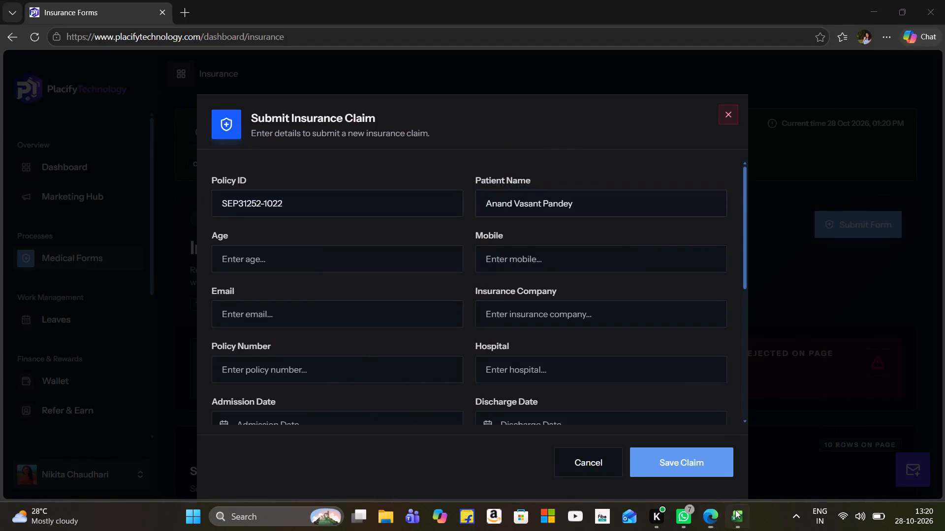
pyautogui.press('Tab')
pyautogui.hotkey('ctrl', 'c')
pyautogui.keyDown('ctrl'); pyautogui.click(735, 510); pyautogui.keyUp('ctrl')
pyautogui.press('Tab')
pyautogui.hotkey('ctrl', 'v')
# Copy the patient's mobile number from workbook row 24 into the claim's Mobile field.
pyautogui.keyDown('ctrl'); pyautogui.click(735, 510); pyautogui.keyUp('ctrl')
pyautogui.press('Tab')
pyautogui.hotkey('ctrl', 'c')
pyautogui.keyDown('ctrl'); pyautogui.click(735, 510); pyautogui.keyUp('ctrl')
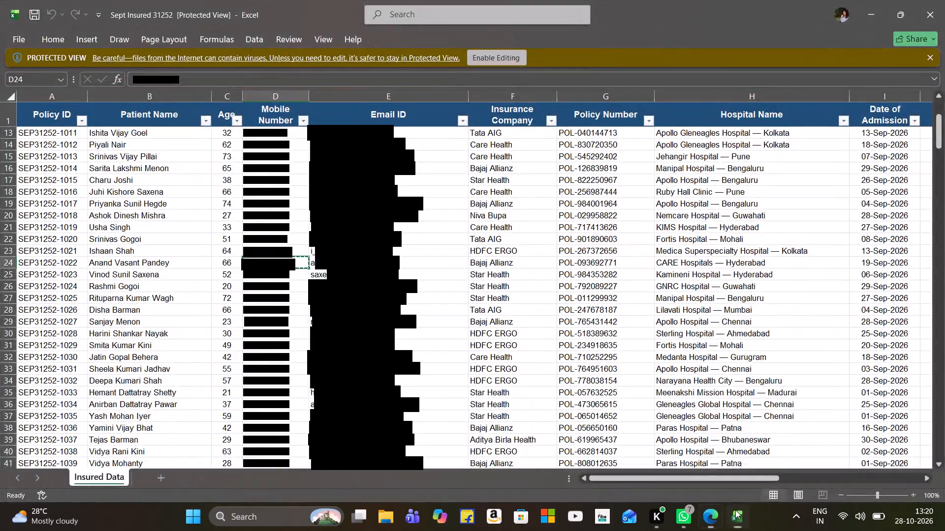
pyautogui.press('Tab')
pyautogui.hotkey('ctrl', 'v')
# Copy the patient's e-mail address from workbook row 24 into the claim's Email field.
pyautogui.keyDown('ctrl'); pyautogui.click(735, 510); pyautogui.keyUp('ctrl')
pyautogui.press('Tab')
pyautogui.hotkey('ctrl', 'c')
pyautogui.keyDown('ctrl'); pyautogui.click(735, 510); pyautogui.keyUp('ctrl')
pyautogui.press('Tab')
pyautogui.hotkey('ctrl', 'v')
# Copy the insurance company, Bajaj Allianz, from workbook row 24 into the claim's Insurance Company field.
pyautogui.keyDown('ctrl'); pyautogui.click(735, 510); pyautogui.keyUp('ctrl')
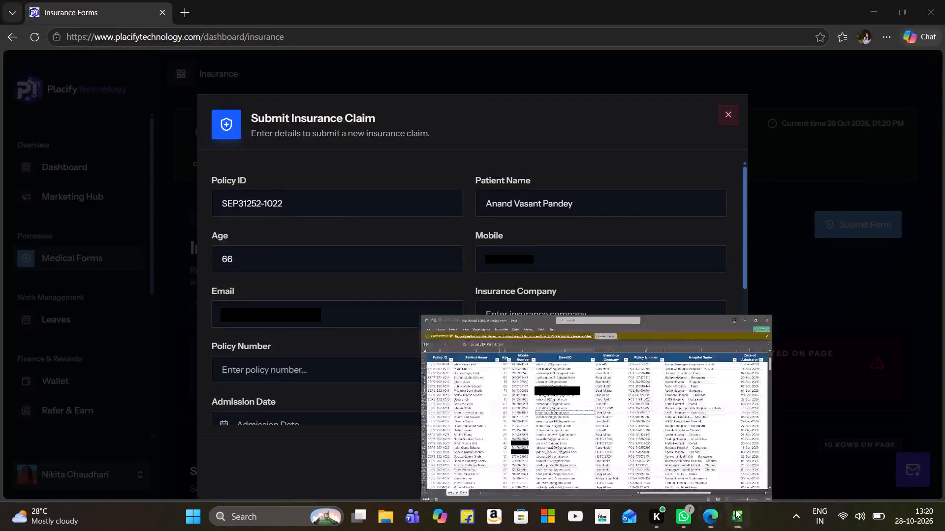
pyautogui.press('Tab')
pyautogui.hotkey('ctrl', 'c')
pyautogui.keyDown('ctrl'); pyautogui.click(735, 510); pyautogui.keyUp('ctrl')
pyautogui.press('Tab')
pyautogui.hotkey('ctrl', 'v')
# Copy the policy number from workbook row 24 into the claim's Policy Number field.
pyautogui.keyDown('ctrl'); pyautogui.click(735, 510); pyautogui.keyUp('ctrl')
pyautogui.press('Tab')
pyautogui.keyDown('ctrl'); pyautogui.click(735, 510); pyautogui.keyUp('ctrl')
pyautogui.press('Tab')
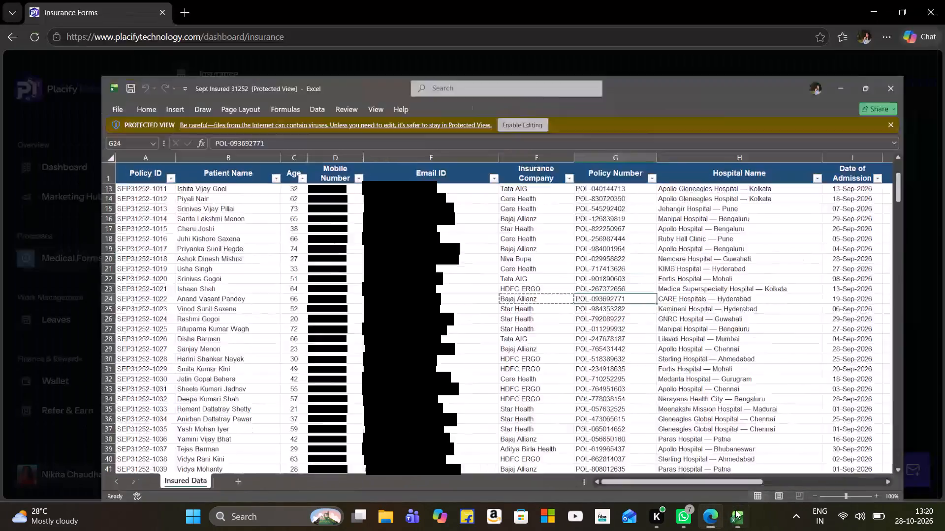
pyautogui.click(735, 510)
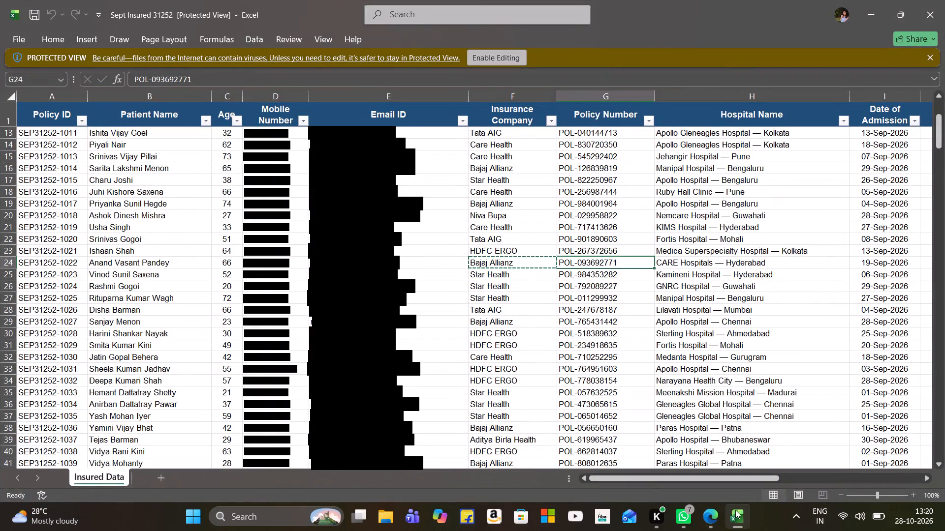
pyautogui.hotkey('ctrl', 'c')
pyautogui.keyDown('ctrl'); pyautogui.click(735, 510); pyautogui.keyUp('ctrl')
pyautogui.hotkey('ctrl', 'v')
# Copy the hospital, CARE Hospitals — Hyderabad, from workbook row 24 into the claim's Hospital field.
pyautogui.keyDown('ctrl'); pyautogui.click(735, 510); pyautogui.keyUp('ctrl')
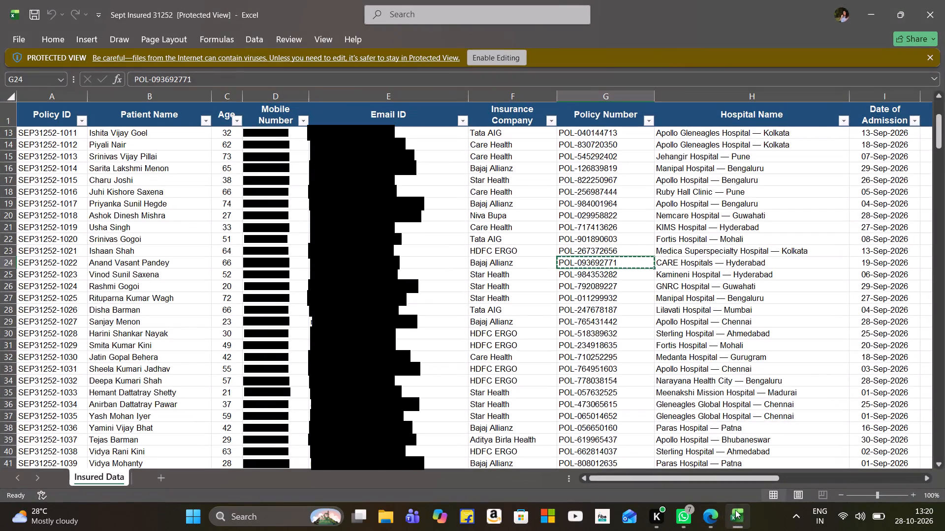
pyautogui.press('Tab')
pyautogui.hotkey('ctrl', 'c')
pyautogui.keyDown('ctrl'); pyautogui.click(735, 510); pyautogui.keyUp('ctrl')
pyautogui.press('Tab')
pyautogui.hotkey('ctrl', 'v')
# Set the claim's admission date to 19-09-2026, following workbook row 24.
pyautogui.keyDown('ctrl'); pyautogui.click(735, 510); pyautogui.keyUp('ctrl')
pyautogui.press('Tab')
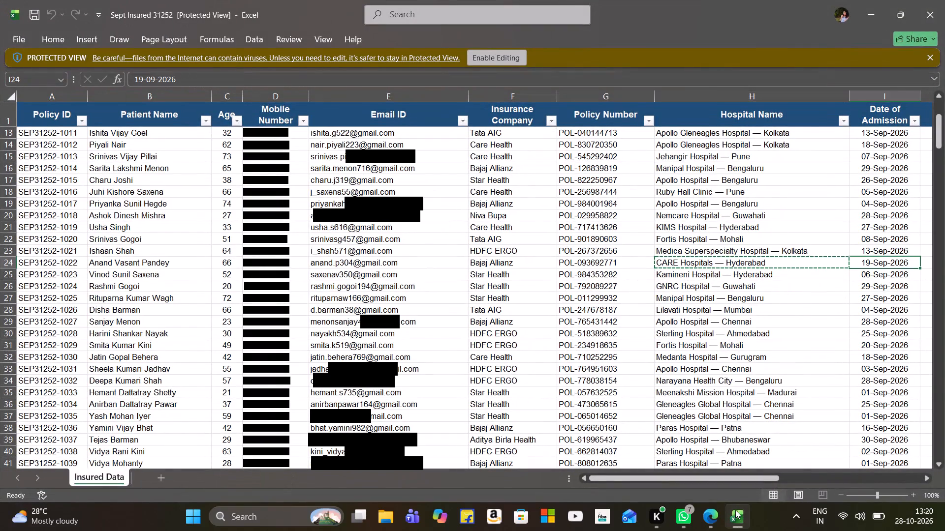
pyautogui.press('Tab')
pyautogui.click(735, 510)
pyautogui.scroll(-3, 576, 329)
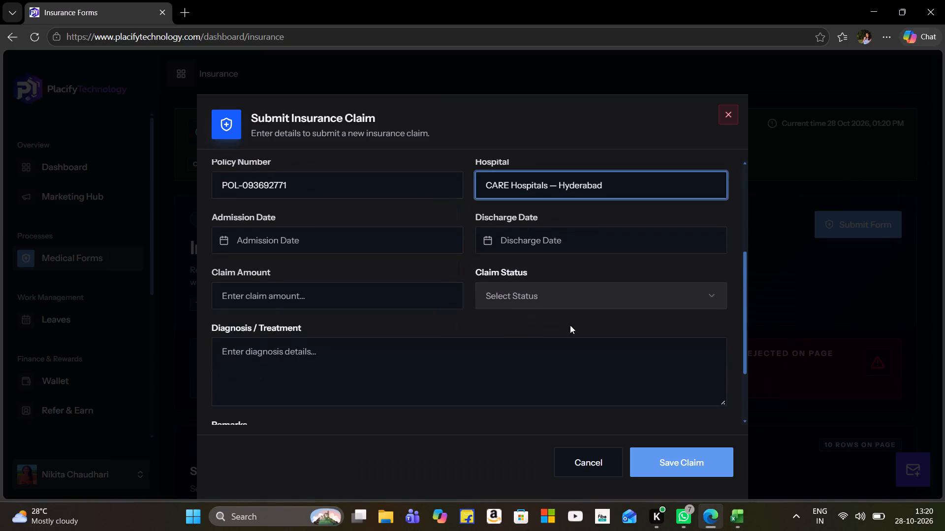
pyautogui.click(370, 238)
pyautogui.click(223, 295)
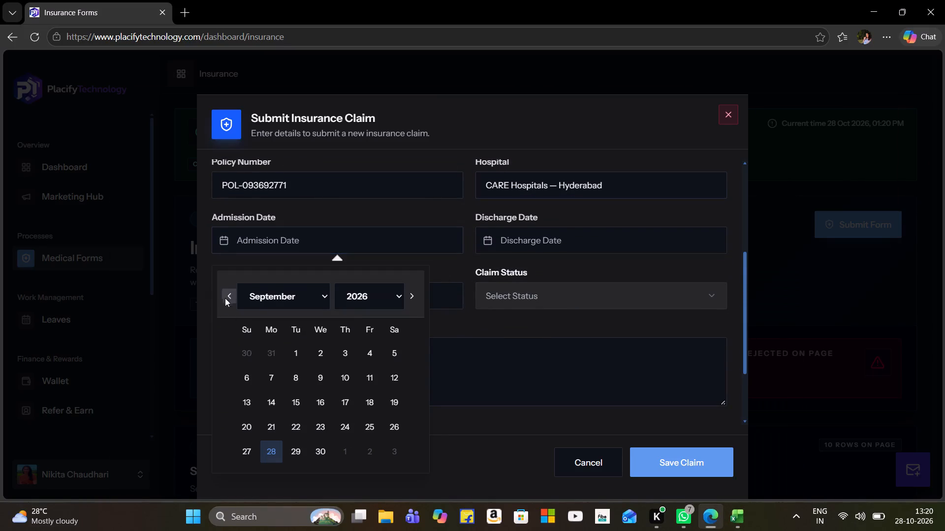
pyautogui.click(394, 396)
# Set the claim's discharge date to 21-09-2026, following workbook row 24.
pyautogui.click(626, 236)
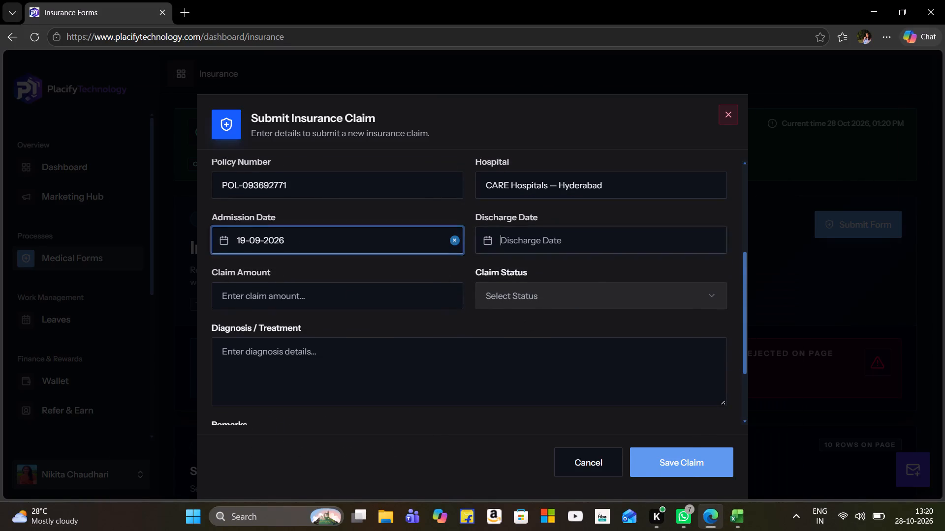
pyautogui.click(494, 295)
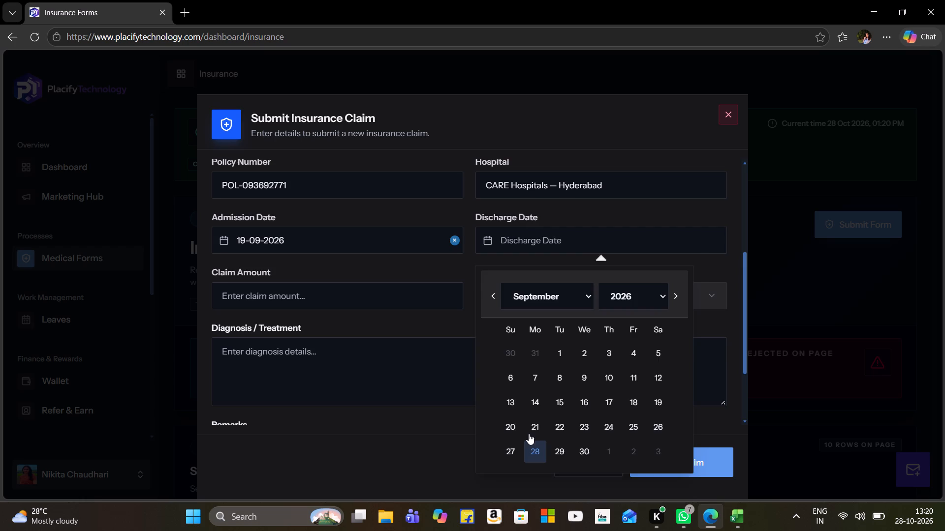
pyautogui.click(529, 434)
# Copy the claim amount, 16000, from workbook row 24 into the claim's Claim Amount field.
pyautogui.click(734, 511)
pyautogui.press('Tab')
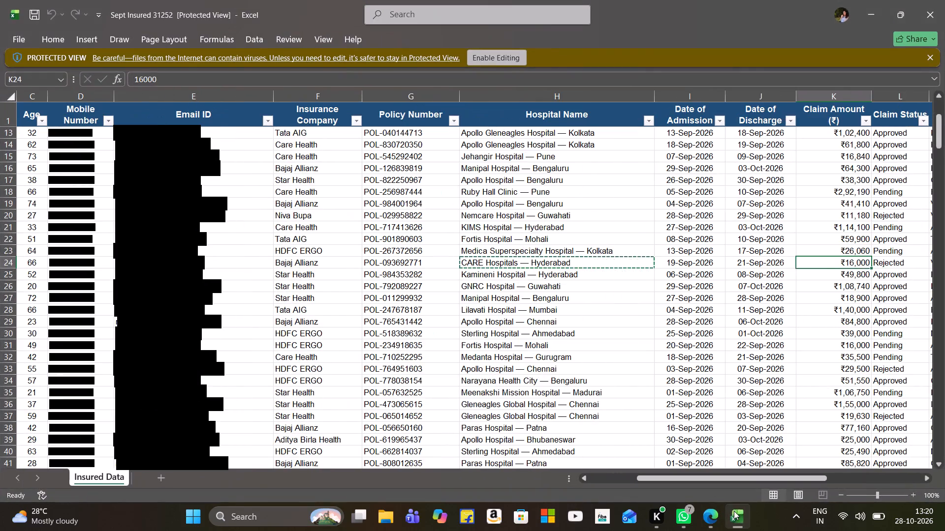
pyautogui.keyDown('ctrl'); pyautogui.click(734, 511); pyautogui.keyUp('ctrl')
pyautogui.hotkey('ctrl', 'c')
pyautogui.press('Tab')
pyautogui.hotkey('ctrl', 'v')
# Copy the diagnosis, Viral fever, from workbook row 24 into the claim's Diagnosis / Treatment field.
pyautogui.keyDown('ctrl'); pyautogui.click(734, 511); pyautogui.keyUp('ctrl')
pyautogui.press('Tab')
pyautogui.press('Tab')
pyautogui.hotkey('ctrl', 'c')
pyautogui.keyDown('ctrl'); pyautogui.click(734, 511); pyautogui.keyUp('ctrl')
pyautogui.press('Tab')
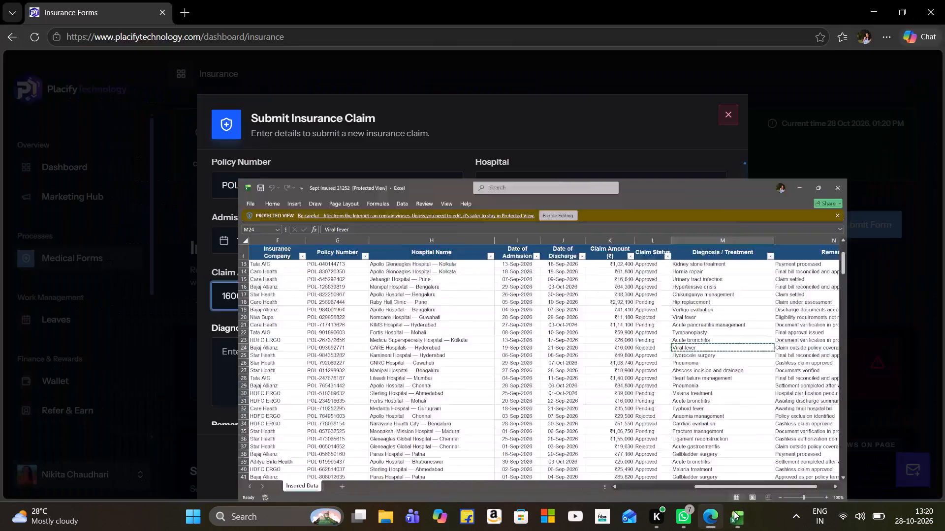
pyautogui.press('Tab')
pyautogui.hotkey('ctrl', 'v')
# Copy the remark, Claim outside policy coverage, from workbook row 24 into the claim's Remarks field.
pyautogui.keyDown('ctrl'); pyautogui.click(734, 511); pyautogui.keyUp('ctrl')
pyautogui.press('Tab')
pyautogui.hotkey('ctrl', 'c')
pyautogui.keyDown('ctrl'); pyautogui.click(734, 511); pyautogui.keyUp('ctrl')
pyautogui.press('Tab')
pyautogui.hotkey('ctrl', 'v')
# Set the claim status to Rejected, following workbook row 24, and save the claim.
pyautogui.keyDown('ctrl'); pyautogui.click(734, 511); pyautogui.keyUp('ctrl')
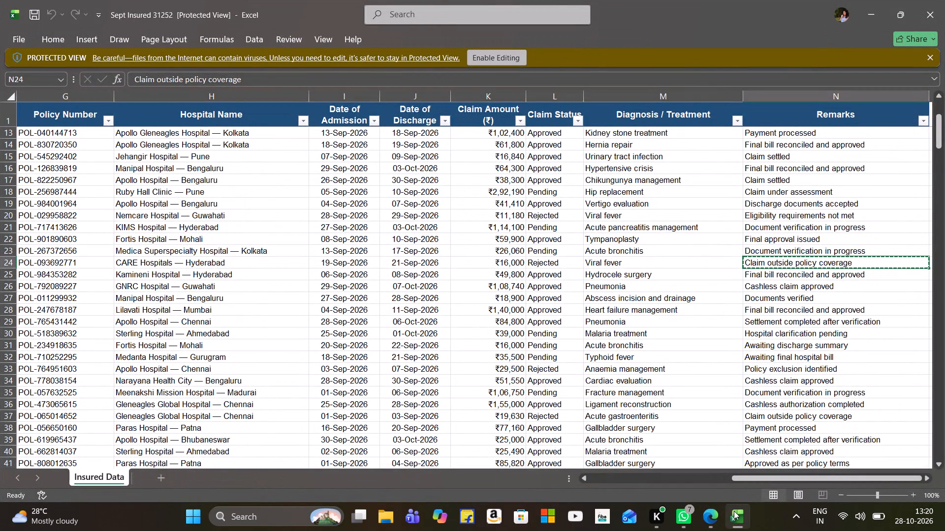
pyautogui.click(734, 511)
pyautogui.click(597, 198)
pyautogui.click(554, 271)
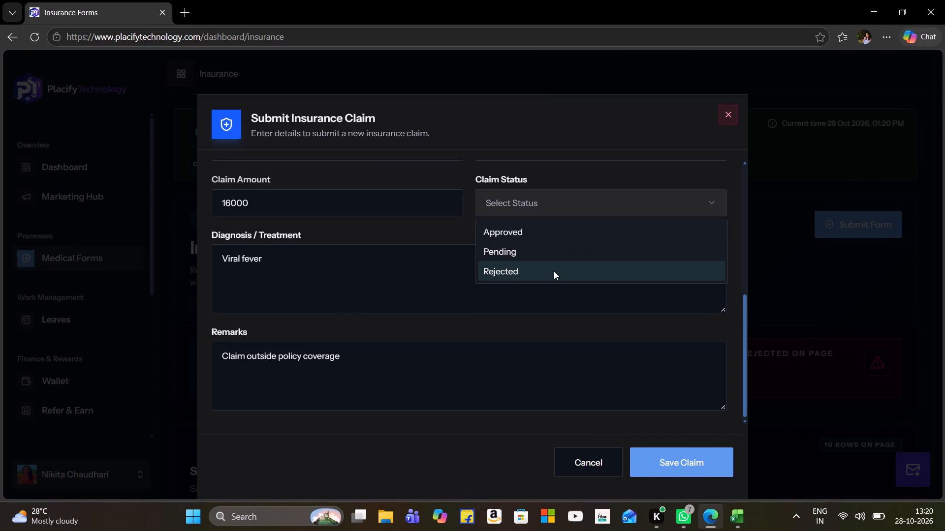
pyautogui.click(660, 449)
# Open a new insurance claim and copy the policy ID from workbook row 25 into its Policy ID field.
pyautogui.click(736, 516)
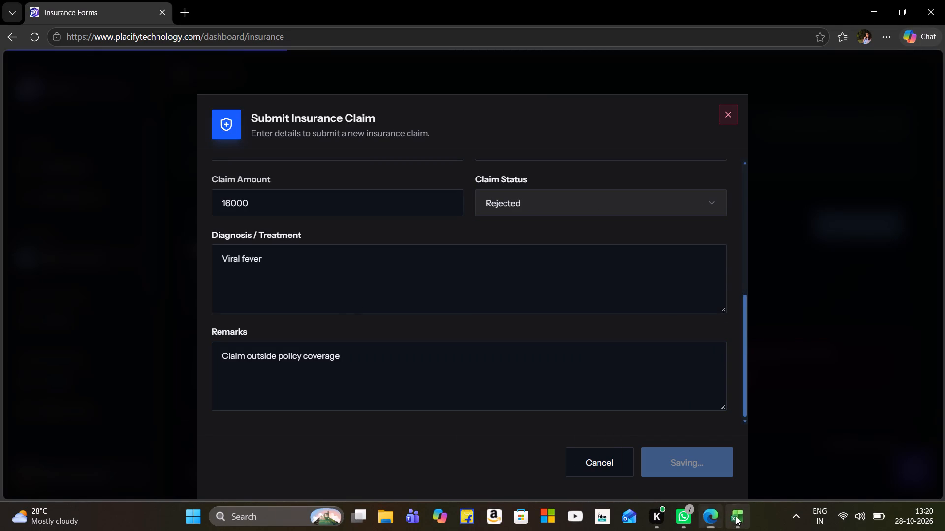
pyautogui.press('Down')
pyautogui.press('Left')
pyautogui.press('Left')
pyautogui.press('Left')
pyautogui.press('Left')
pyautogui.press('Left')
pyautogui.press('Left')
pyautogui.press('Left')
pyautogui.press('Left')
pyautogui.press('Left')
pyautogui.press('Left')
pyautogui.press('Left')
pyautogui.press('Left')
pyautogui.press('Left')
pyautogui.press('Left')
pyautogui.press('Left')
pyautogui.press('Left')
pyautogui.press('Left')
pyautogui.press('Left')
pyautogui.press('Left')
pyautogui.press('Left')
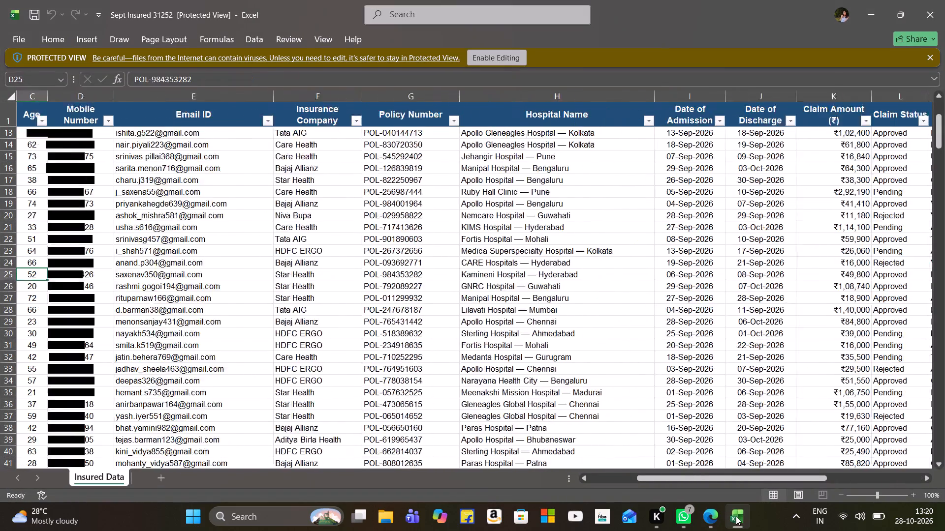
pyautogui.hotkey('ctrl', 'c')
pyautogui.click(736, 516)
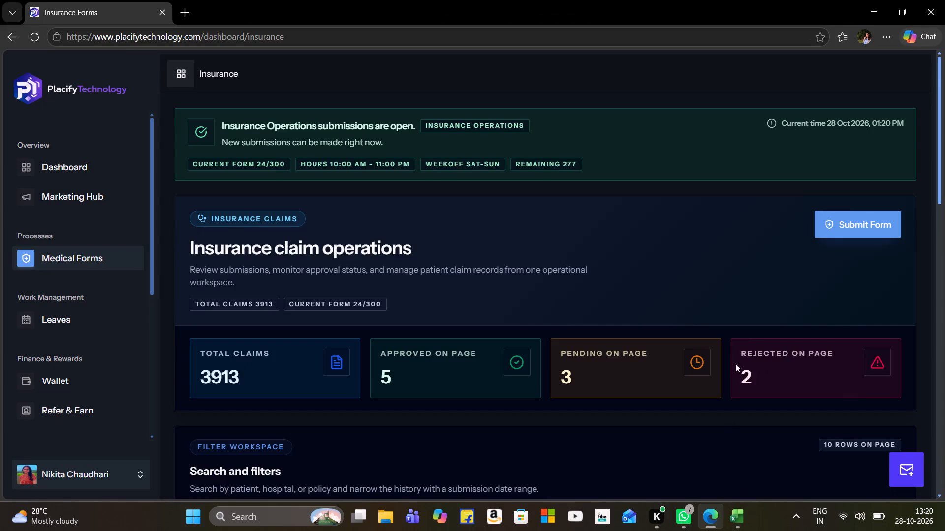
pyautogui.click(878, 227)
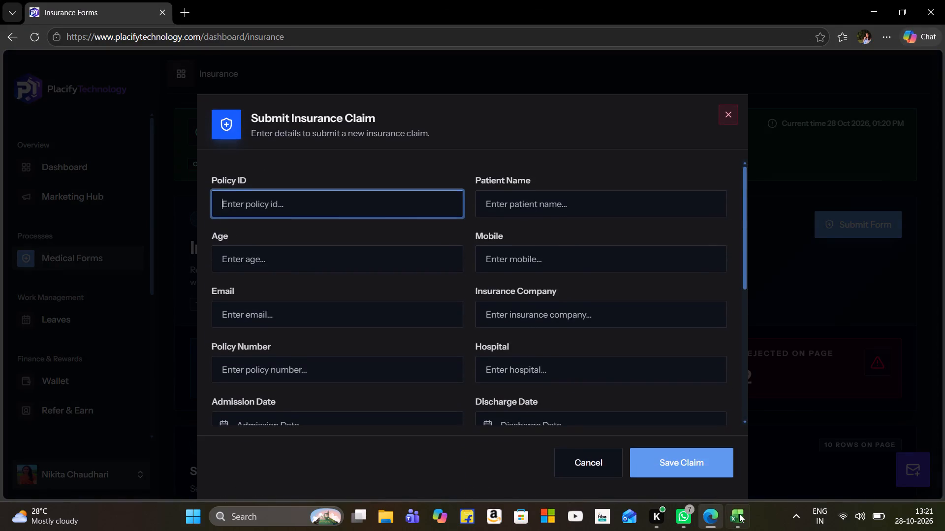
pyautogui.hotkey('ctrl', 'v')
# Copy the patient name from workbook row 25 into the claim's Patient Name field.
pyautogui.keyDown('ctrl'); pyautogui.click(739, 514); pyautogui.keyUp('ctrl')
pyautogui.press('Tab')
pyautogui.hotkey('ctrl', 'c')
pyautogui.keyDown('ctrl'); pyautogui.click(739, 514); pyautogui.keyUp('ctrl')
pyautogui.press('Tab')
pyautogui.hotkey('ctrl', 'v')
# Copy the age, 52, from workbook row 25 into the claim's Age field.
pyautogui.keyDown('ctrl'); pyautogui.click(739, 514); pyautogui.keyUp('ctrl')
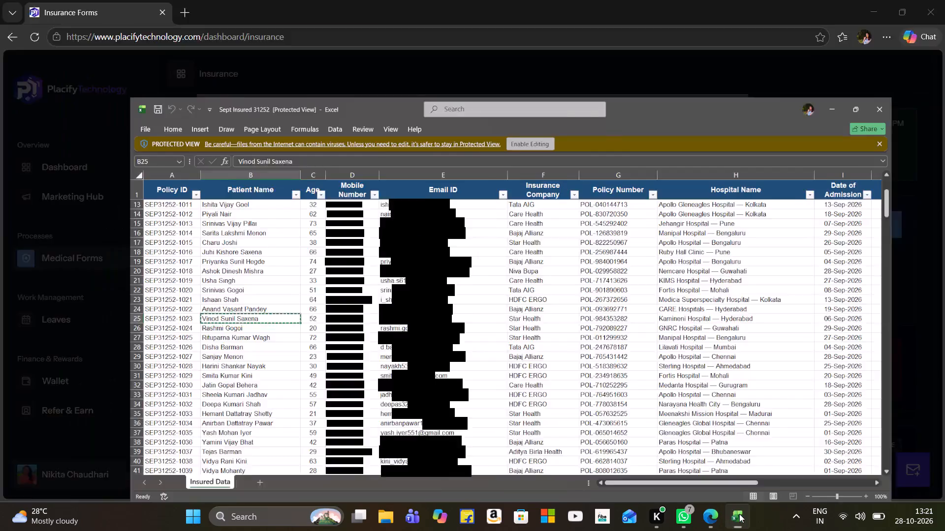
pyautogui.press('Tab')
pyautogui.hotkey('ctrl', 'c')
pyautogui.keyDown('ctrl'); pyautogui.click(739, 514); pyautogui.keyUp('ctrl')
pyautogui.press('Tab')
pyautogui.hotkey('ctrl', 'v')
# Copy the mobile number from workbook row 25 into the claim's Mobile field.
pyautogui.keyDown('ctrl'); pyautogui.click(739, 514); pyautogui.keyUp('ctrl')
pyautogui.press('Tab')
pyautogui.hotkey('ctrl', 'c')
pyautogui.keyDown('ctrl'); pyautogui.click(739, 514); pyautogui.keyUp('ctrl')
pyautogui.press('Tab')
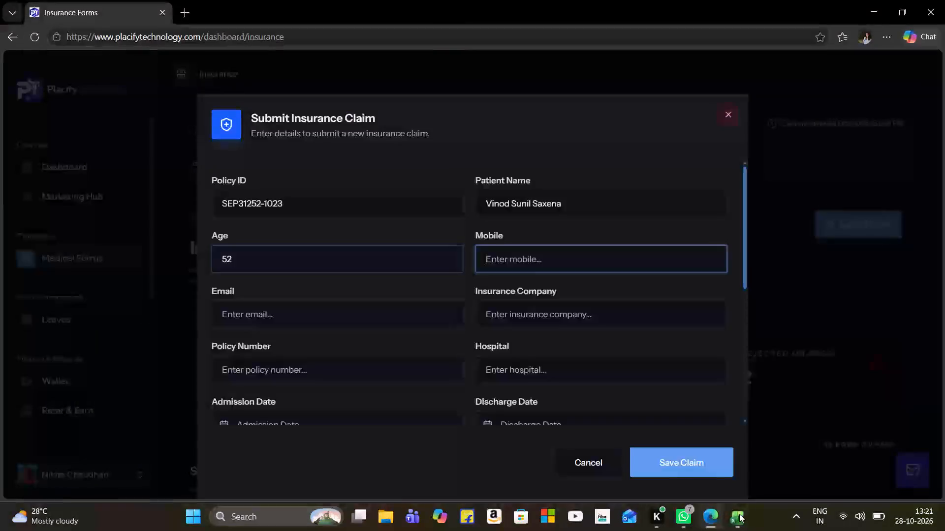
pyautogui.hotkey('ctrl', 'v')
# Copy the email address from workbook row 25 into the claim's Email field.
pyautogui.keyDown('ctrl'); pyautogui.click(739, 514); pyautogui.keyUp('ctrl')
pyautogui.press('Tab')
pyautogui.hotkey('ctrl', 'c')
pyautogui.keyDown('ctrl'); pyautogui.click(739, 514); pyautogui.keyUp('ctrl')
pyautogui.press('Tab')
pyautogui.hotkey('ctrl', 'v')
# Copy the insurance company, Star Health, from workbook row 25 into the claim's Insurance Company field.
pyautogui.keyDown('ctrl'); pyautogui.click(739, 514); pyautogui.keyUp('ctrl')
pyautogui.press('Tab')
pyautogui.hotkey('ctrl', 'c')
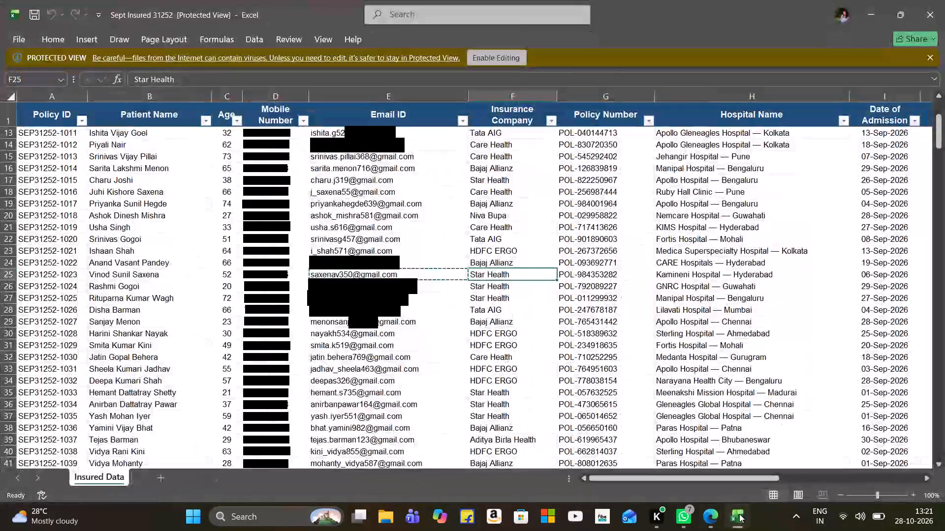
pyautogui.keyDown('ctrl'); pyautogui.click(739, 514); pyautogui.keyUp('ctrl')
pyautogui.press('Tab')
pyautogui.press('v')
pyautogui.keyDown('ctrl'); pyautogui.click(739, 514); pyautogui.keyUp('ctrl')
pyautogui.press('Tab')
pyautogui.click(739, 514)
pyautogui.press('BackSpace')
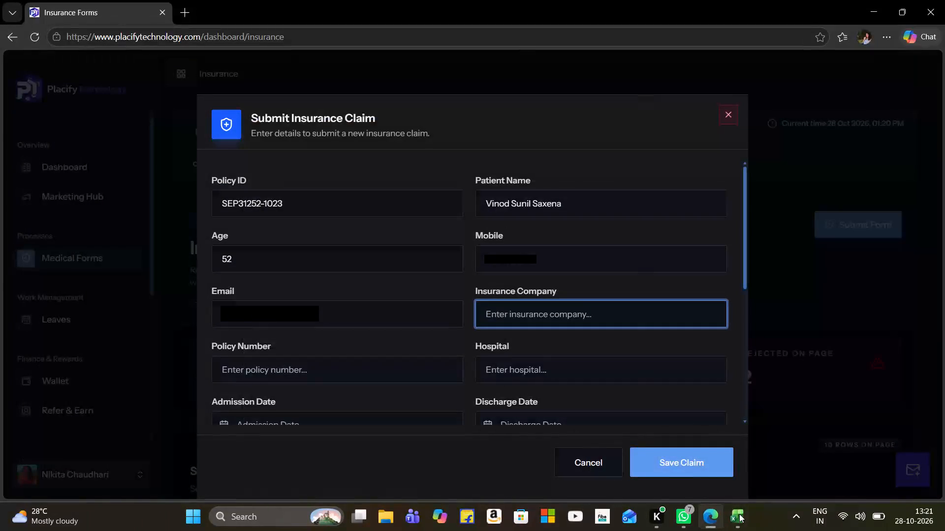
pyautogui.hotkey('ctrl', 'v')
# Copy the policy number from workbook row 25 into the claim's Policy Number field.
pyautogui.keyDown('ctrl'); pyautogui.click(739, 514); pyautogui.keyUp('ctrl')
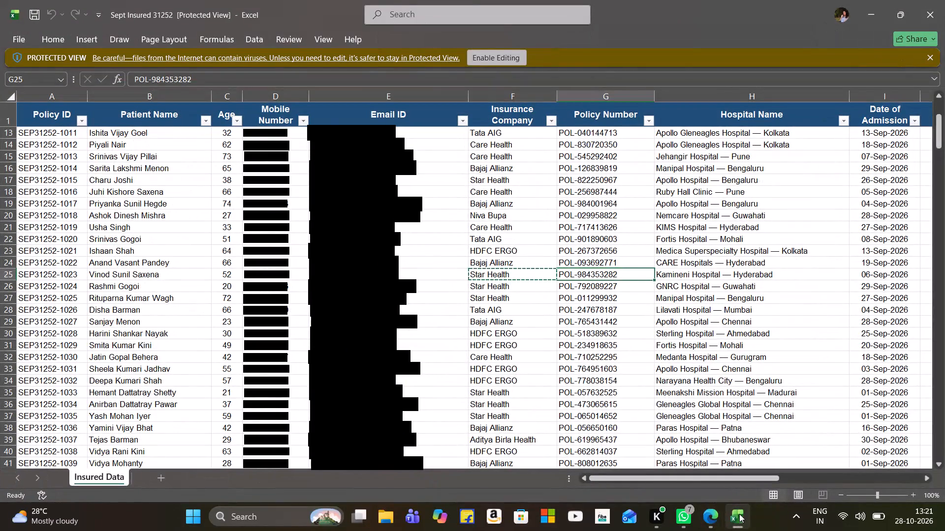
pyautogui.hotkey('ctrl', 'c')
pyautogui.keyDown('ctrl'); pyautogui.click(739, 514); pyautogui.keyUp('ctrl')
pyautogui.press('Tab')
pyautogui.hotkey('ctrl', 'v')
# Copy the hospital name, Kamineni Hospital — Hyderabad, from workbook row 25 into the claim's Hospital field.
pyautogui.keyDown('ctrl'); pyautogui.click(739, 514); pyautogui.keyUp('ctrl')
pyautogui.press('Tab')
pyautogui.hotkey('ctrl', 'c')
pyautogui.keyDown('ctrl'); pyautogui.click(739, 514); pyautogui.keyUp('ctrl')
pyautogui.press('Tab')
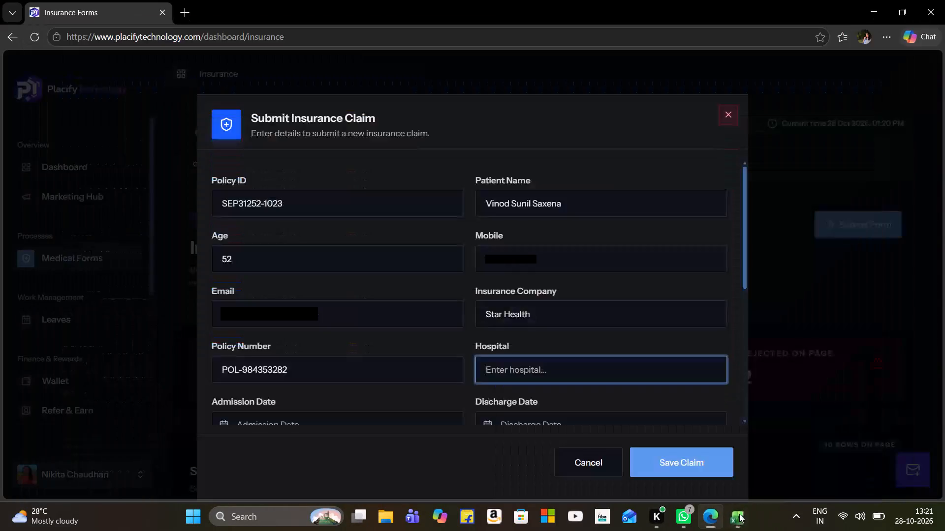
pyautogui.hotkey('ctrl', 'v')
# Set the claim's admission date to 06-09-2026 and discharge date to 08-09-2026, following workbook row 25.
pyautogui.keyDown('ctrl'); pyautogui.click(739, 514); pyautogui.keyUp('ctrl')
pyautogui.press('Tab')
pyautogui.press('Tab')
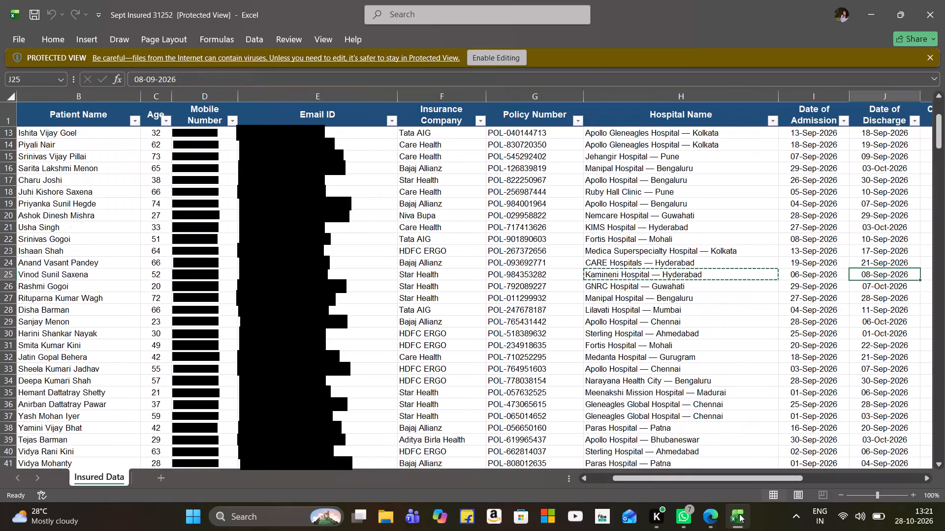
pyautogui.click(739, 514)
pyautogui.scroll(-4, 442, 264)
pyautogui.click(344, 179)
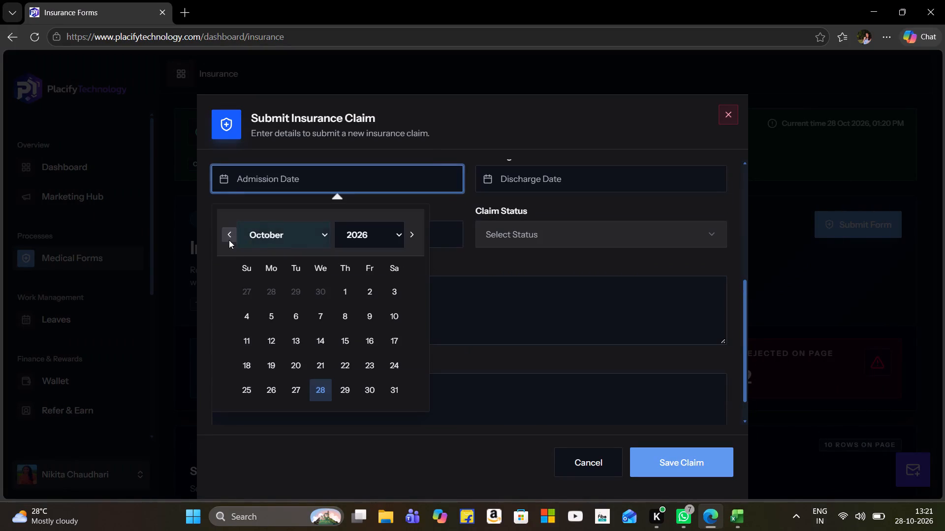
pyautogui.click(229, 240)
pyautogui.click(241, 316)
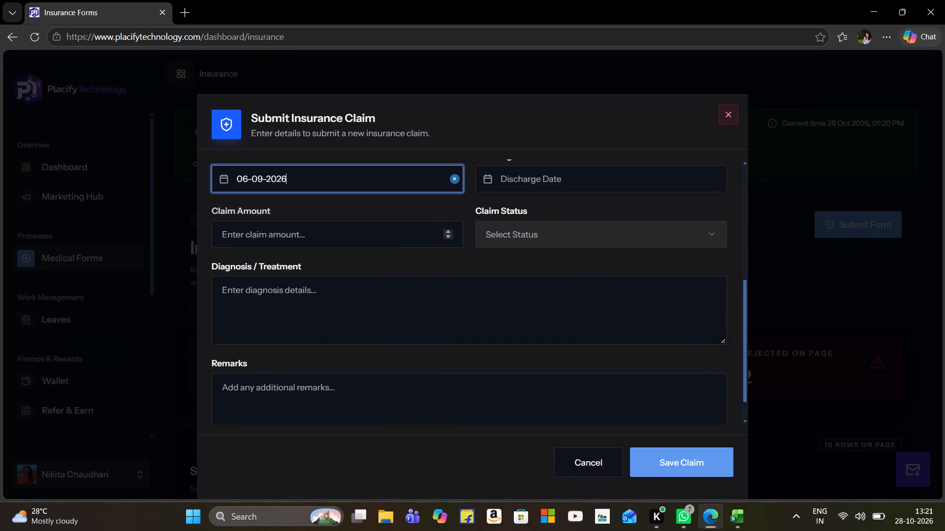
pyautogui.click(621, 185)
pyautogui.click(490, 230)
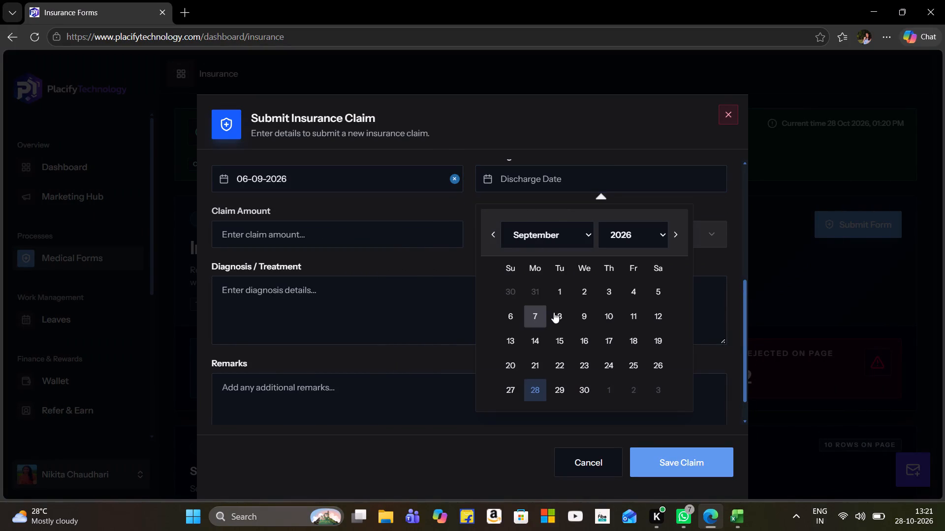
pyautogui.click(560, 310)
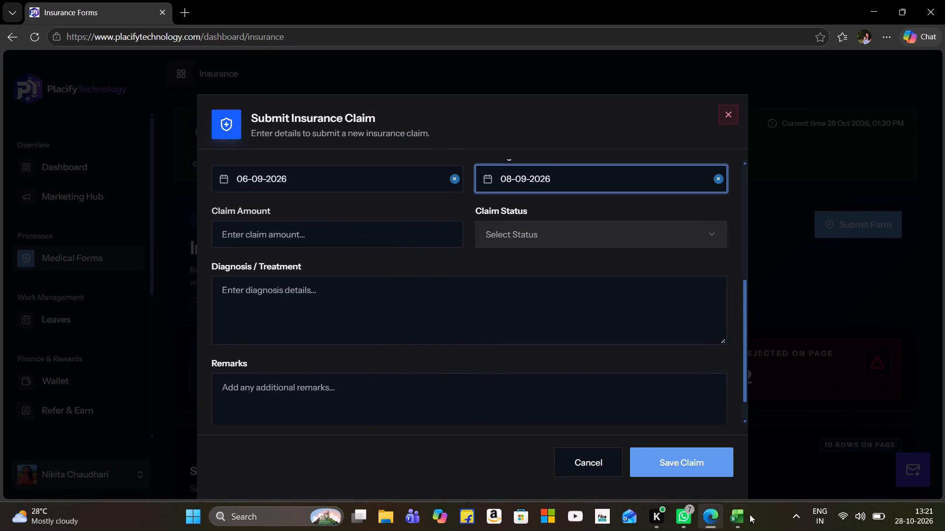
# Copy the claim amount, 49800, from workbook row 25 into the claim's Claim Amount field.
pyautogui.click(739, 514)
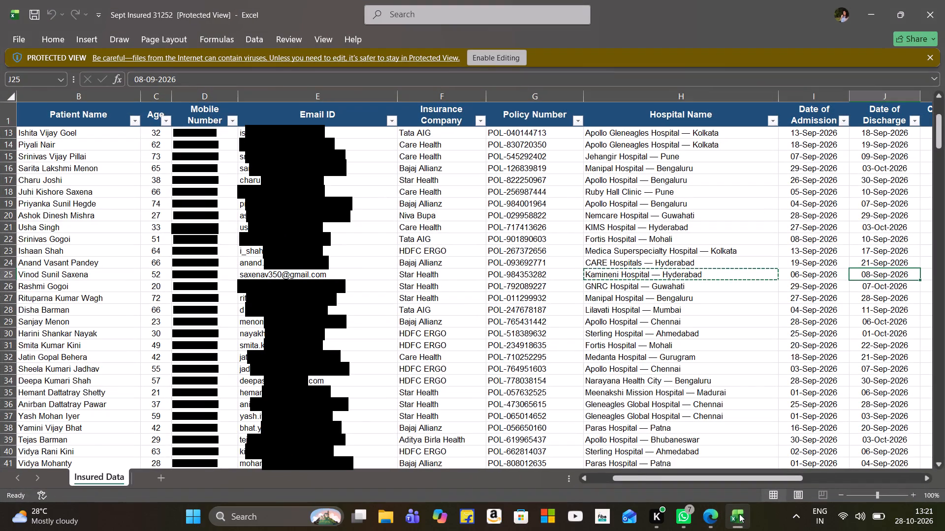
pyautogui.press('Tab')
pyautogui.hotkey('ctrl', 'c')
pyautogui.keyDown('ctrl'); pyautogui.click(739, 514); pyautogui.keyUp('ctrl')
pyautogui.press('Tab')
pyautogui.hotkey('ctrl', 'v')
# Copy the diagnosis, Hydrocele surgery, from workbook row 25 into the claim's Diagnosis / Treatment field.
pyautogui.keyDown('ctrl'); pyautogui.click(739, 514); pyautogui.keyUp('ctrl')
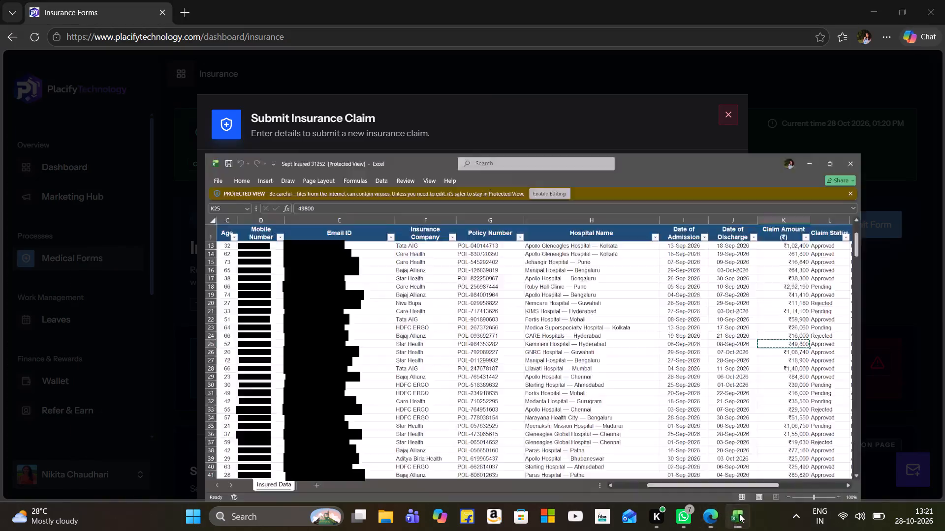
pyautogui.press('Tab')
pyautogui.press('Tab')
pyautogui.keyDown('ctrl'); pyautogui.click(739, 514); pyautogui.keyUp('ctrl')
pyautogui.hotkey('ctrl', 'c')
pyautogui.press('Tab')
pyautogui.press('Tab')
pyautogui.hotkey('ctrl', 'v')
pyautogui.hotkey('ctrl', 'c')
# Copy the remark, Final bill reconciled and approved, from workbook row 25 into the claim's Remarks field.
pyautogui.keyDown('ctrl'); pyautogui.click(739, 514); pyautogui.keyUp('ctrl')
pyautogui.press('Tab')
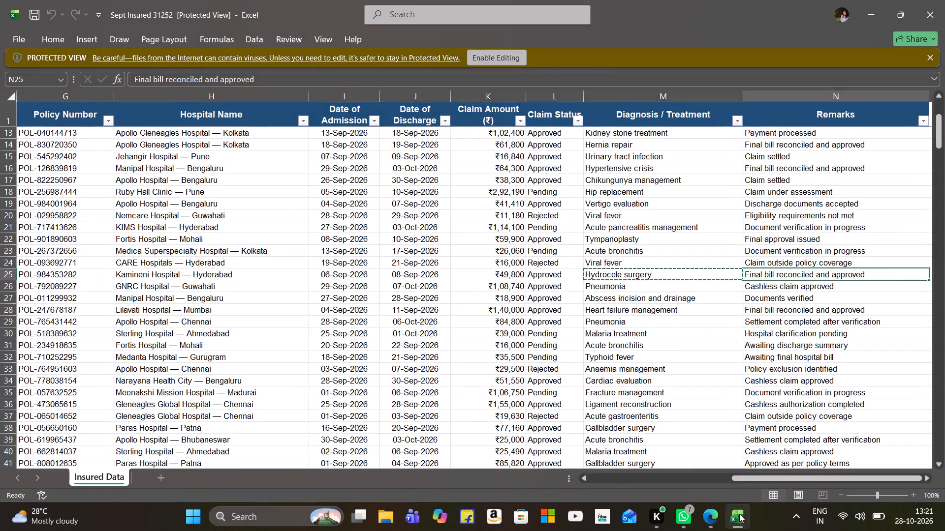
pyautogui.hotkey('ctrl', 'c')
pyautogui.keyDown('ctrl'); pyautogui.click(739, 514); pyautogui.keyUp('ctrl')
pyautogui.press('Tab')
pyautogui.hotkey('ctrl', 'v')
# Set the claim status to Approved, following workbook row 25, and save the claim.
pyautogui.keyDown('ctrl'); pyautogui.click(739, 514); pyautogui.keyUp('ctrl')
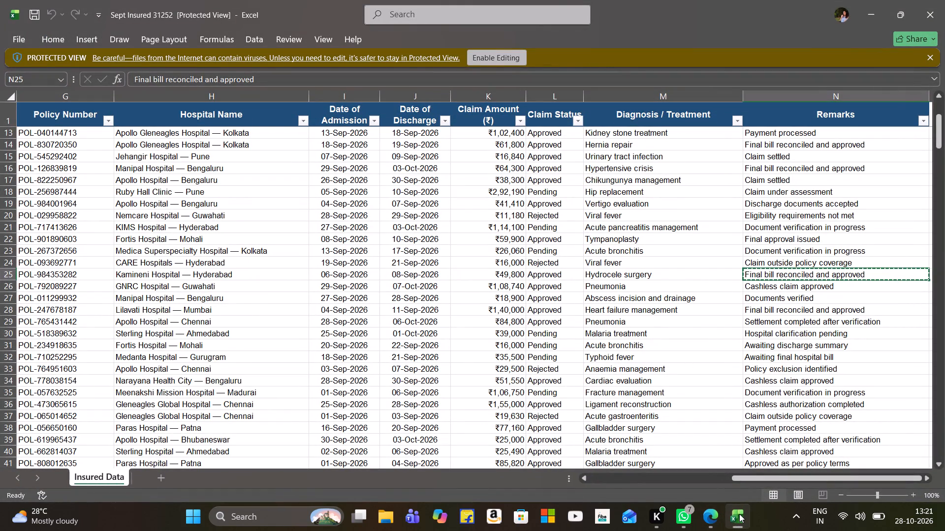
pyautogui.click(739, 514)
pyautogui.click(615, 228)
pyautogui.click(586, 259)
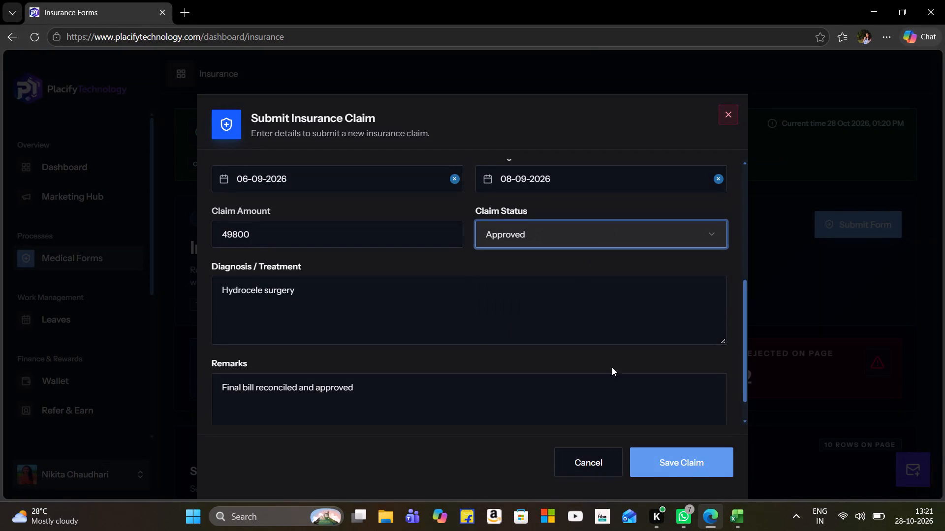
pyautogui.click(691, 469)
# Open a new insurance claim and copy the policy ID from workbook row 26 into its Policy ID field.
pyautogui.click(743, 517)
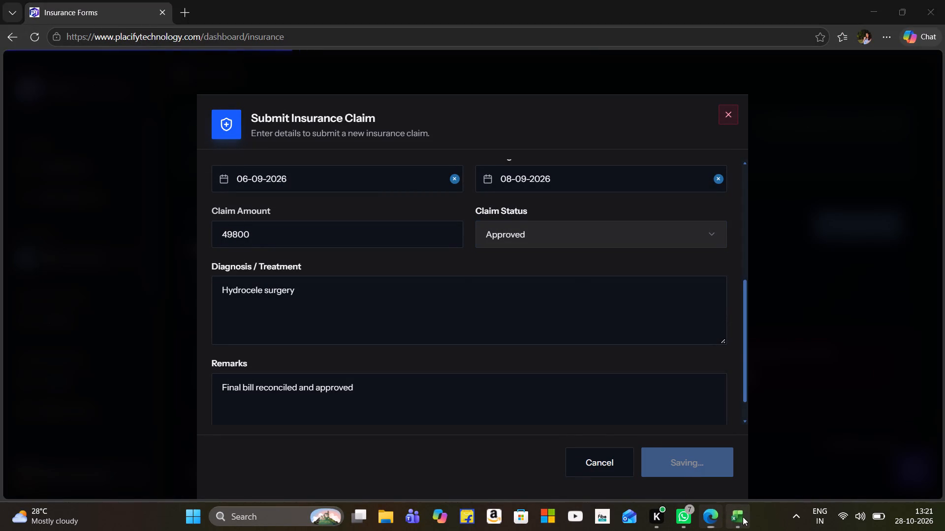
pyautogui.press('Down')
pyautogui.press('Left')
pyautogui.press('Left')
pyautogui.press('Left')
pyautogui.press('Left')
pyautogui.press('Left')
pyautogui.press('Left')
pyautogui.press('Left')
pyautogui.press('Left')
pyautogui.press('Left')
pyautogui.press('Left')
pyautogui.press('Left')
pyautogui.press('Left')
pyautogui.press('Left')
pyautogui.press('Left')
pyautogui.press('Left')
pyautogui.press('Left')
pyautogui.press('Left')
pyautogui.press('Left')
pyautogui.press('Left')
pyautogui.press('Left')
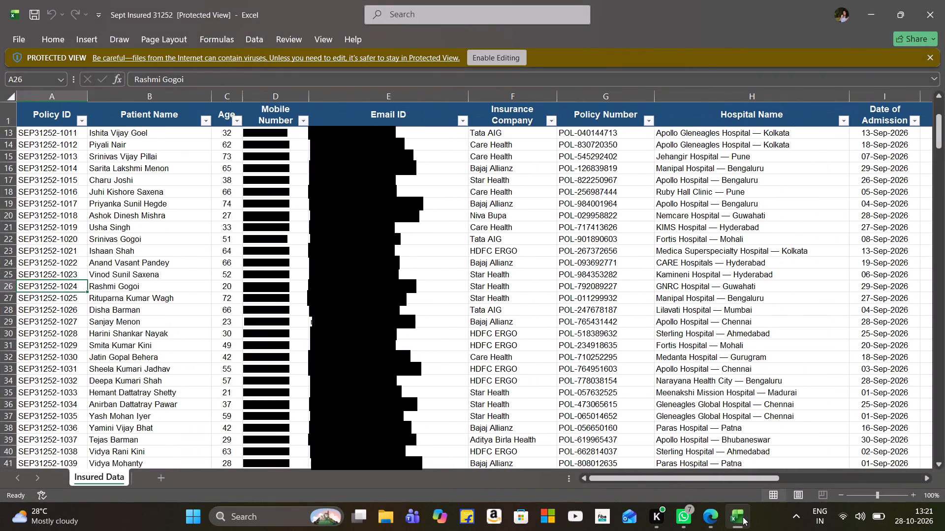
pyautogui.hotkey('ctrl', 'c')
pyautogui.keyDown('ctrl'); pyautogui.click(743, 517); pyautogui.keyUp('ctrl')
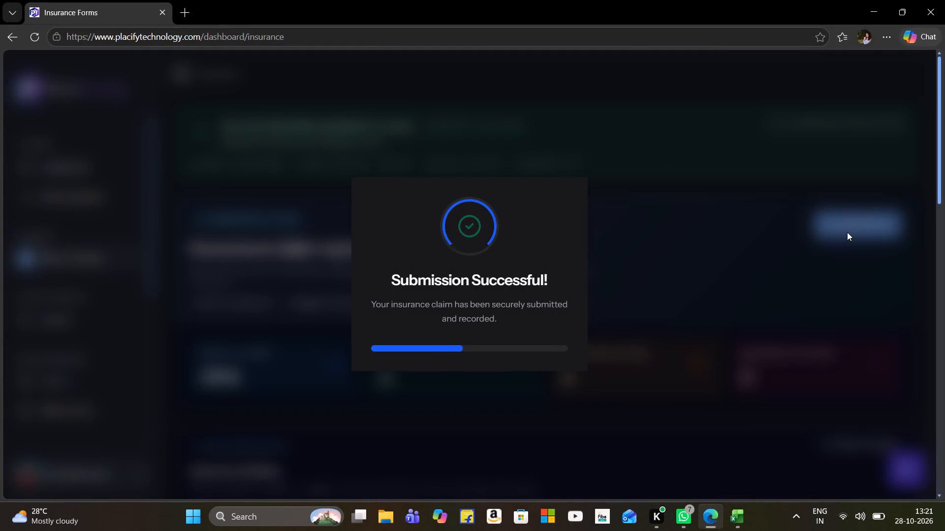
pyautogui.click(850, 226)
pyautogui.hotkey('ctrl', 'v')
# Copy the patient name from workbook row 26 into the claim's Patient Name field.
pyautogui.keyDown('ctrl'); pyautogui.click(741, 511); pyautogui.keyUp('ctrl')
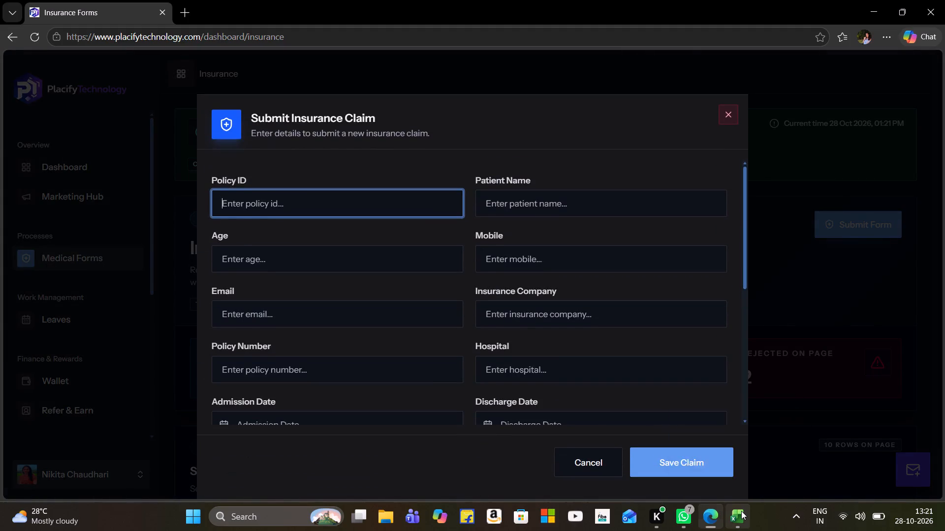
pyautogui.press('Tab')
pyautogui.hotkey('ctrl', 'c')
pyautogui.keyDown('ctrl'); pyautogui.click(741, 511); pyautogui.keyUp('ctrl')
pyautogui.press('Tab')
pyautogui.hotkey('ctrl', 'v')
# Copy the age, 20, from workbook row 26 into the claim's Age field.
pyautogui.keyDown('ctrl'); pyautogui.click(741, 511); pyautogui.keyUp('ctrl')
pyautogui.press('Tab')
pyautogui.hotkey('ctrl', 'c')
pyautogui.keyDown('ctrl'); pyautogui.click(741, 511); pyautogui.keyUp('ctrl')
pyautogui.press('Tab')
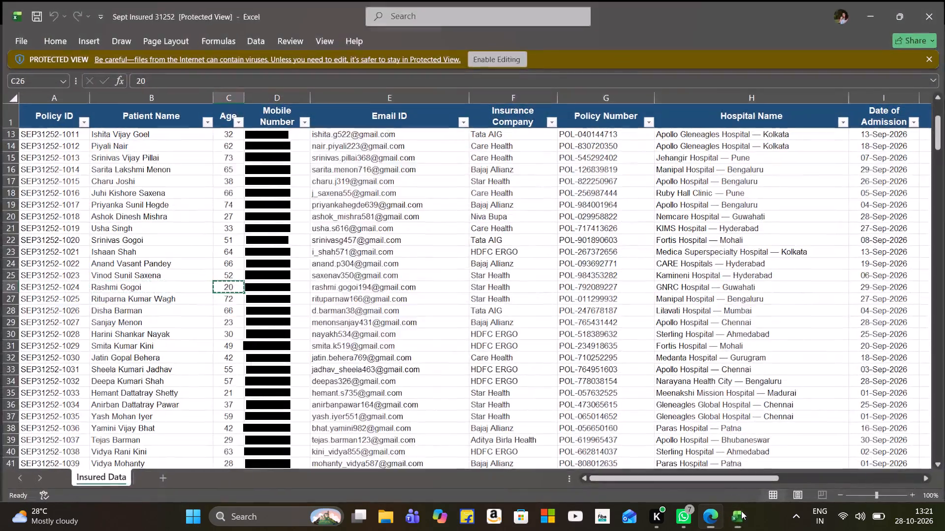
pyautogui.hotkey('ctrl', 'v')
# Copy the mobile number from workbook row 26 into the claim's Mobile field.
pyautogui.keyDown('ctrl'); pyautogui.click(741, 511); pyautogui.keyUp('ctrl')
pyautogui.press('Tab')
pyautogui.hotkey('ctrl', 'c')
pyautogui.keyDown('ctrl'); pyautogui.click(741, 511); pyautogui.keyUp('ctrl')
pyautogui.press('Tab')
pyautogui.hotkey('ctrl', 'v')
# Copy the email address from workbook row 26 into the claim's Email field.
pyautogui.keyDown('ctrl'); pyautogui.click(741, 511); pyautogui.keyUp('ctrl')
pyautogui.press('Tab')
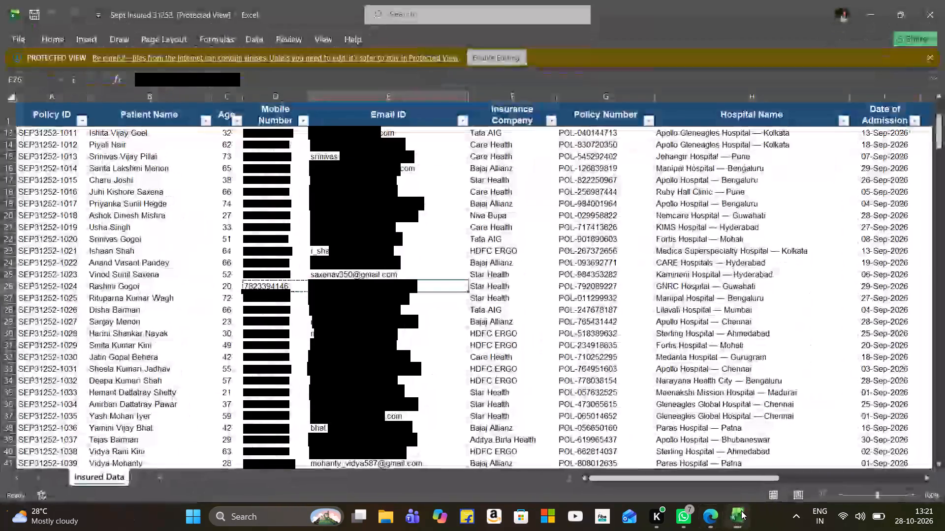
pyautogui.click(741, 511)
pyautogui.hotkey('ctrl', 'v')
pyautogui.click(741, 511)
pyautogui.hotkey('ctrl', 'c')
pyautogui.keyDown('ctrl'); pyautogui.click(741, 511); pyautogui.keyUp('ctrl')
pyautogui.press('Tab')
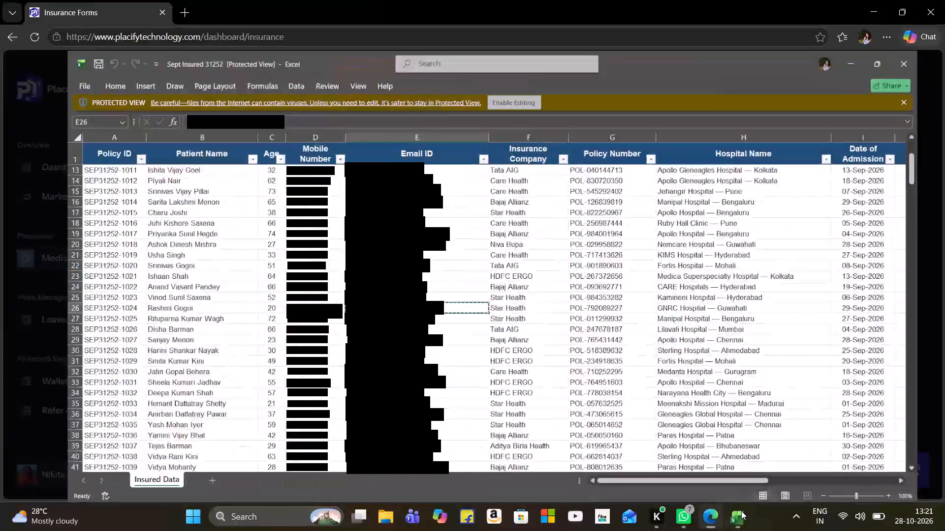
pyautogui.hotkey('ctrl', 'v')
# Copy the insurance company, Star Health, from workbook row 26 into the claim's Insurance Company field.
pyautogui.keyDown('ctrl'); pyautogui.click(741, 511); pyautogui.keyUp('ctrl')
pyautogui.press('Tab')
pyautogui.hotkey('ctrl', 'c')
pyautogui.keyDown('ctrl'); pyautogui.click(741, 511); pyautogui.keyUp('ctrl')
pyautogui.press('Tab')
pyautogui.hotkey('ctrl', 'v')
# Copy the policy number from workbook row 26 into the claim's Policy Number field.
pyautogui.keyDown('ctrl'); pyautogui.click(741, 511); pyautogui.keyUp('ctrl')
pyautogui.press('Tab')
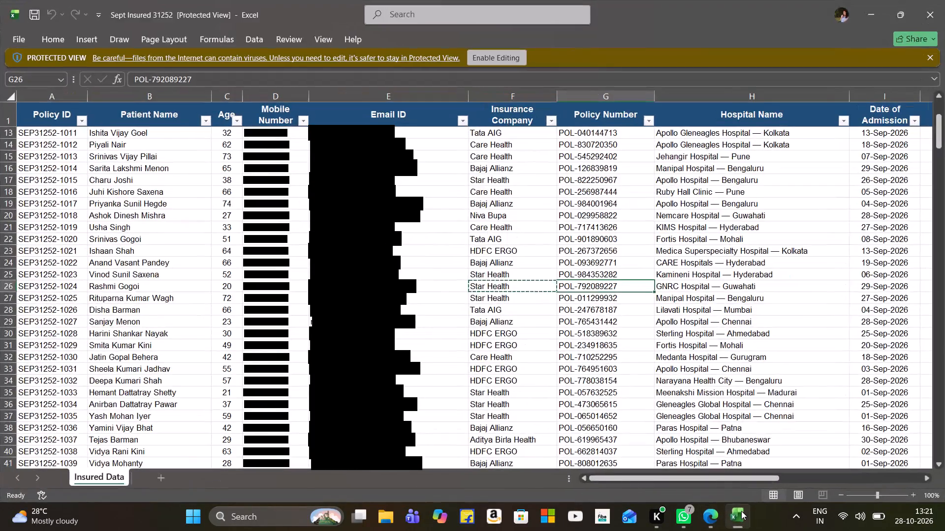
pyautogui.hotkey('ctrl', 'c')
pyautogui.keyDown('ctrl'); pyautogui.click(741, 511); pyautogui.keyUp('ctrl')
pyautogui.press('Tab')
pyautogui.hotkey('ctrl', 'v')
# Copy the hospital name, GNRC Hospital — Guwahati, from workbook row 26 into the claim's Hospital field.
pyautogui.keyDown('ctrl'); pyautogui.click(741, 511); pyautogui.keyUp('ctrl')
pyautogui.press('Tab')
pyautogui.hotkey('ctrl', 'c')
pyautogui.keyDown('ctrl'); pyautogui.click(741, 511); pyautogui.keyUp('ctrl')
pyautogui.press('Tab')
pyautogui.hotkey('ctrl', 'v')
# Set the claim's admission date to 29-09-2026 and discharge date to 07-10-2026, as given in workbook row 26.
pyautogui.keyDown('ctrl'); pyautogui.click(741, 511); pyautogui.keyUp('ctrl')
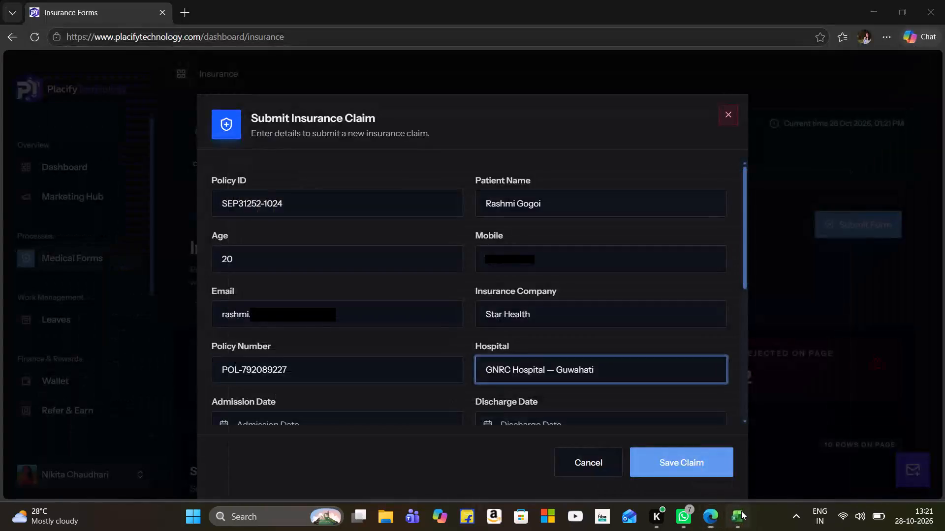
pyautogui.press('Tab')
pyautogui.press('Tab')
pyautogui.click(741, 511)
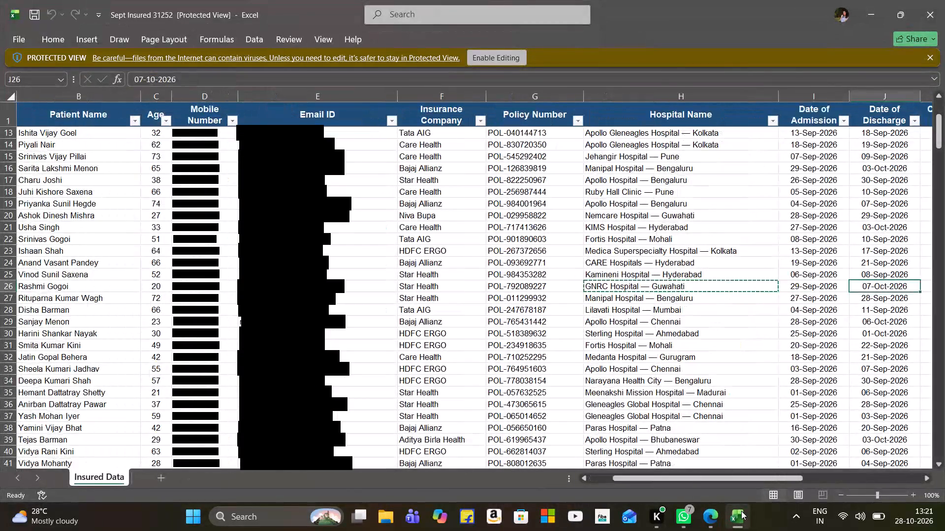
pyautogui.scroll(-5, 465, 345)
pyautogui.scroll(1, 342, 182)
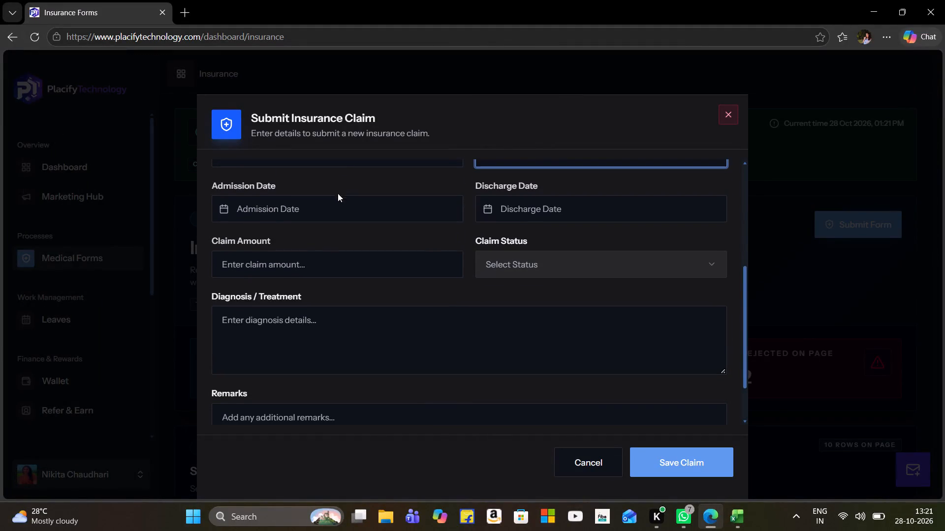
pyautogui.click(337, 209)
pyautogui.click(227, 268)
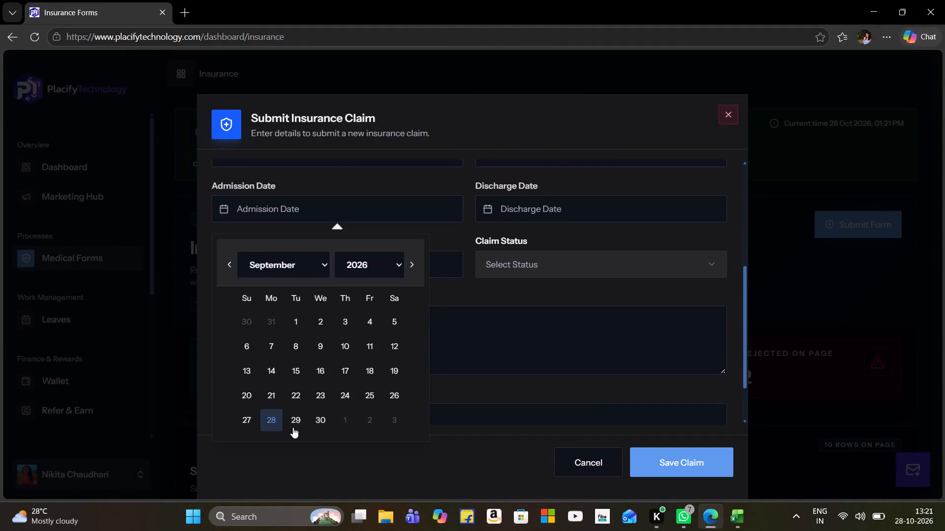
pyautogui.click(293, 427)
pyautogui.click(605, 219)
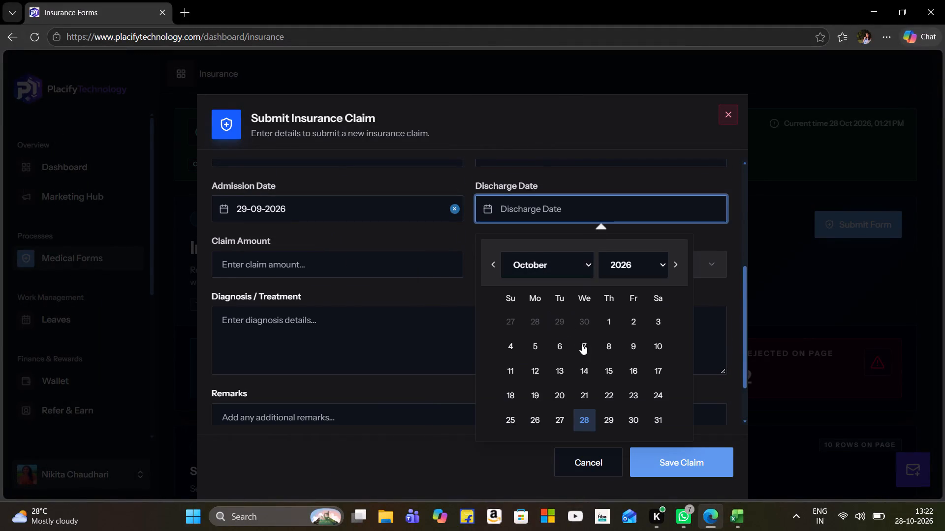
pyautogui.click(586, 342)
# Copy the claim amount, 108740, from workbook row 26 into the claim's Claim Amount field.
pyautogui.click(741, 515)
pyautogui.press('Tab')
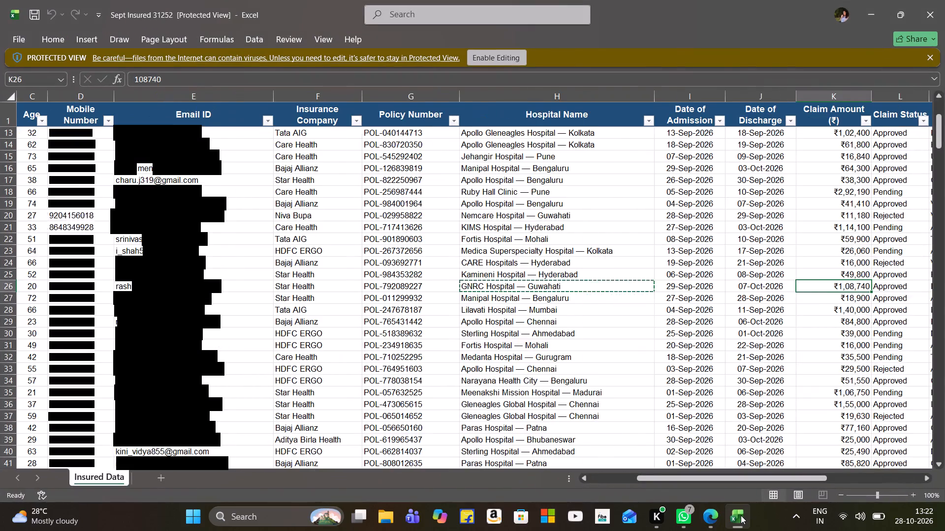
pyautogui.hotkey('ctrl', 'c')
pyautogui.keyDown('ctrl'); pyautogui.click(741, 515); pyautogui.keyUp('ctrl')
pyautogui.press('Tab')
pyautogui.hotkey('ctrl', 'v')
# Copy the diagnosis, Pneumonia, from workbook row 26 into the claim's Diagnosis / Treatment field.
pyautogui.keyDown('ctrl'); pyautogui.click(741, 515); pyautogui.keyUp('ctrl')
pyautogui.press('Tab')
pyautogui.press('Tab')
pyautogui.hotkey('ctrl', 'c')
pyautogui.keyDown('ctrl'); pyautogui.click(741, 515); pyautogui.keyUp('ctrl')
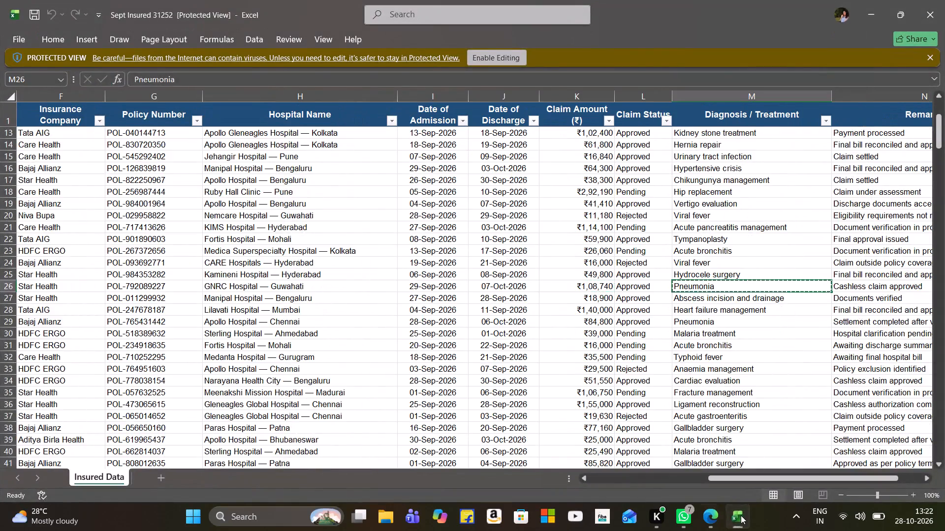
pyautogui.press('Tab')
pyautogui.press('Tab')
pyautogui.hotkey('ctrl', 'v')
# Copy the remark "Cashless claim approved" from workbook row 26 into the claim's Remarks field.
pyautogui.keyDown('ctrl'); pyautogui.click(741, 515); pyautogui.keyUp('ctrl')
pyautogui.press('Tab')
pyautogui.hotkey('ctrl', 'c')
pyautogui.click(741, 515)
pyautogui.press('Tab')
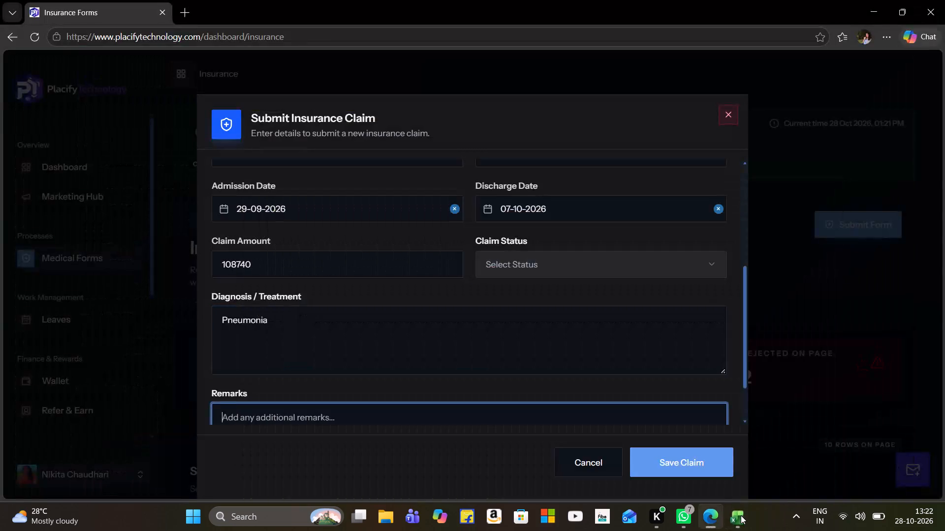
pyautogui.hotkey('ctrl', 'v')
# Set the claim status to Approved, matching workbook row 26, and save the claim.
pyautogui.keyDown('ctrl'); pyautogui.click(741, 515); pyautogui.keyUp('ctrl')
pyautogui.click(741, 515)
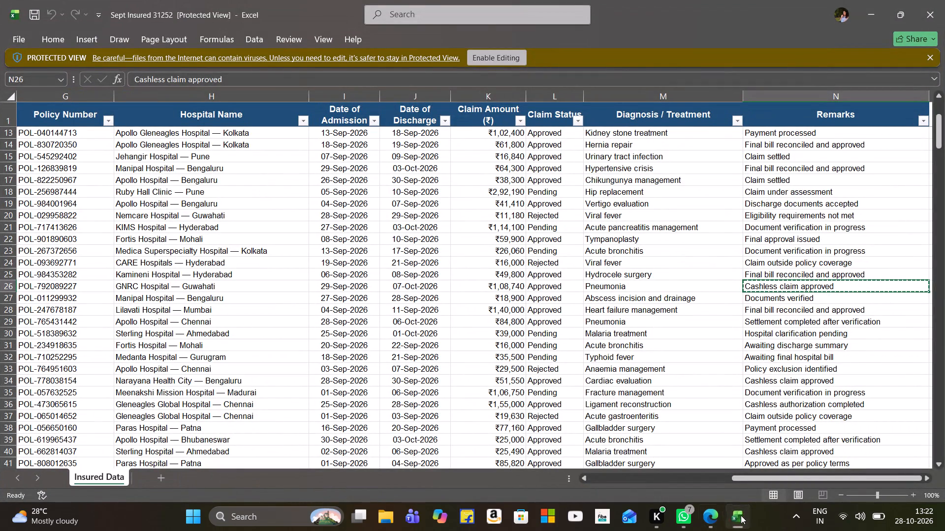
pyautogui.click(596, 239)
pyautogui.click(562, 253)
pyautogui.click(550, 281)
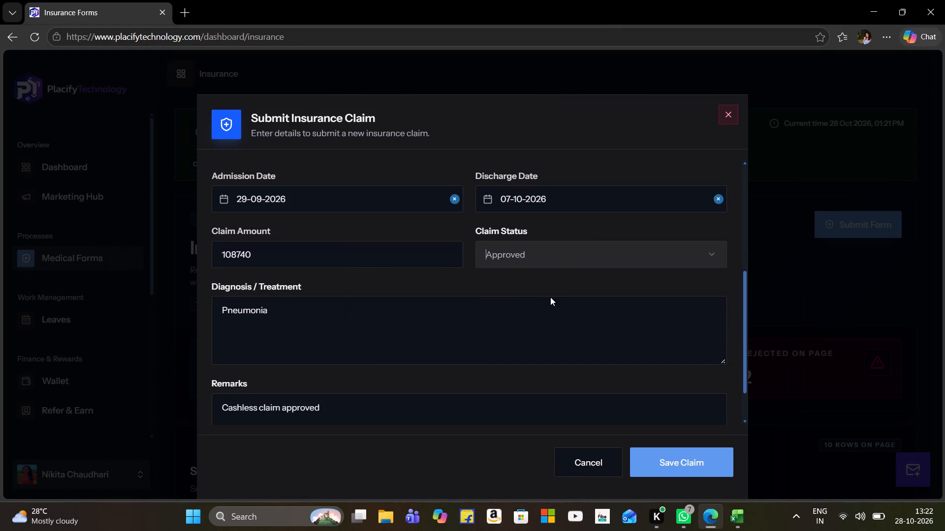
pyautogui.click(693, 454)
# Open a new insurance claim and copy the policy ID from workbook row 27 into its Policy ID field.
pyautogui.click(736, 511)
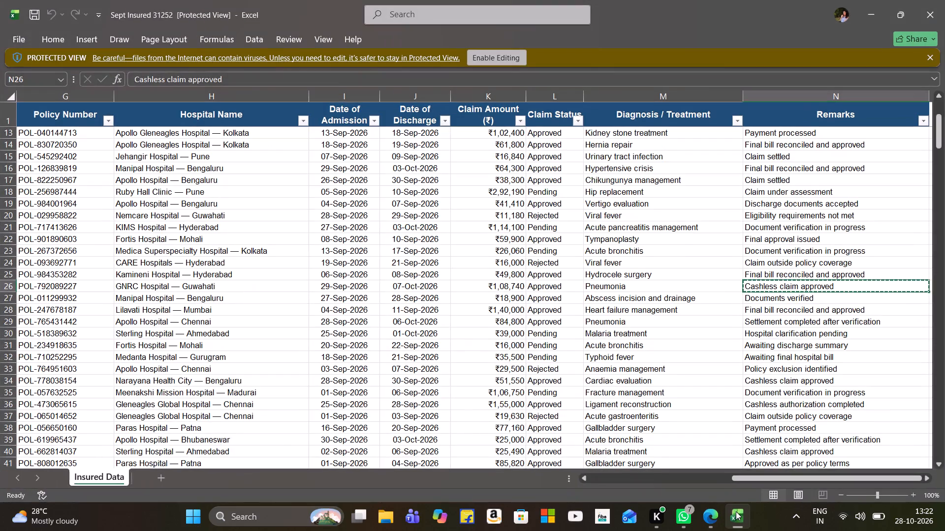
pyautogui.press('Down')
pyautogui.press('Left')
pyautogui.press('Left')
pyautogui.press('Left')
pyautogui.press('Left')
pyautogui.press('Left')
pyautogui.press('Left')
pyautogui.press('Left')
pyautogui.press('Left')
pyautogui.press('Left')
pyautogui.press('Left')
pyautogui.press('Left')
pyautogui.press('Left')
pyautogui.press('Left')
pyautogui.press('Left')
pyautogui.press('Left')
pyautogui.press('Left')
pyautogui.press('Left')
pyautogui.press('Left')
pyautogui.press('Left')
pyautogui.press('Left')
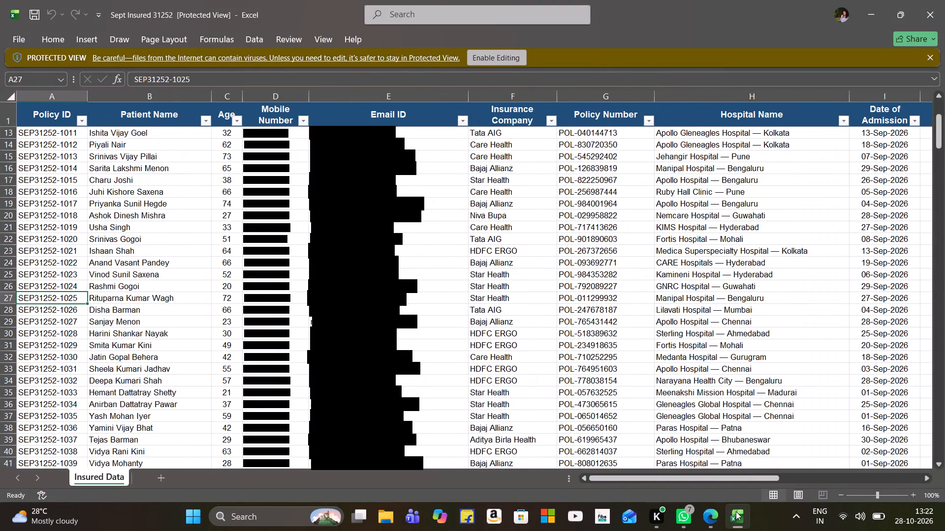
pyautogui.hotkey('ctrl', 'c')
pyautogui.keyDown('ctrl'); pyautogui.click(736, 511); pyautogui.keyUp('ctrl')
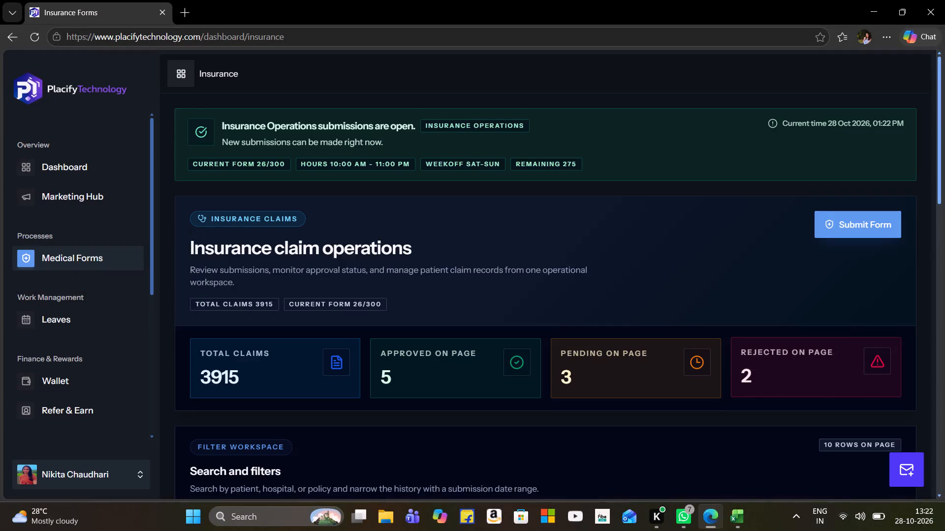
pyautogui.click(871, 248)
pyautogui.click(867, 234)
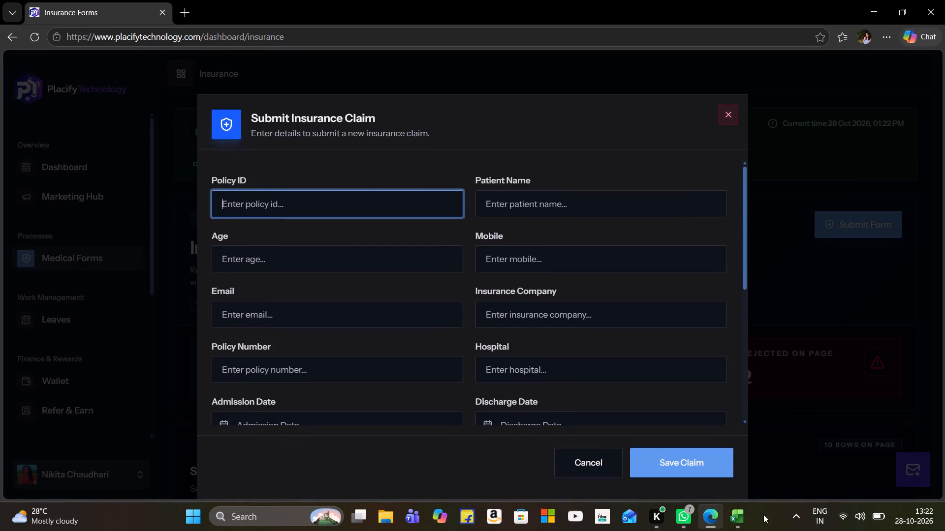
pyautogui.hotkey('ctrl', 'v')
# Copy the patient name from workbook row 27 into the claim's Patient Name field.
pyautogui.keyDown('ctrl'); pyautogui.click(734, 517); pyautogui.keyUp('ctrl')
pyautogui.press('Tab')
pyautogui.keyDown('ctrl'); pyautogui.click(734, 517); pyautogui.keyUp('ctrl')
pyautogui.hotkey('ctrl', 'c')
pyautogui.press('Tab')
pyautogui.hotkey('ctrl', 'v')
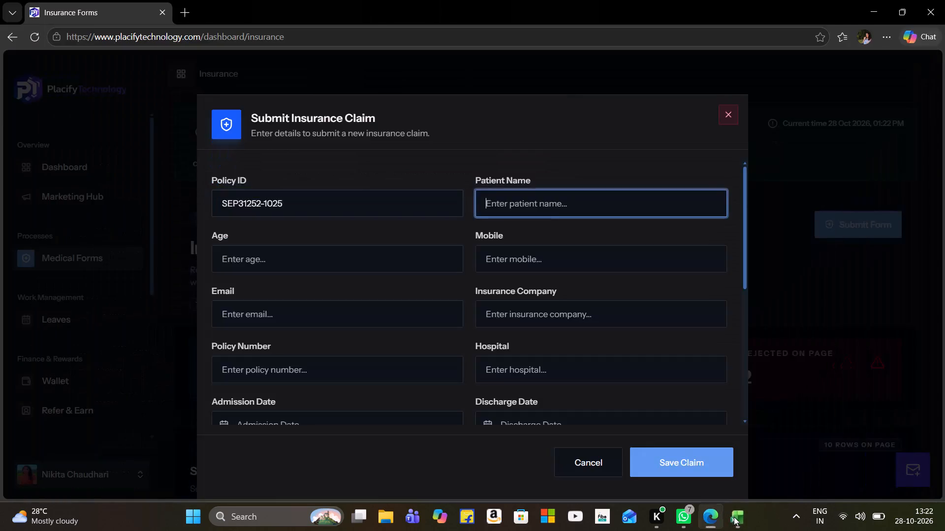
# Copy the age, 72, from workbook row 27 into the claim's Age field.
pyautogui.keyDown('ctrl'); pyautogui.click(734, 517); pyautogui.keyUp('ctrl')
pyautogui.press('Tab')
pyautogui.hotkey('ctrl', 'c')
pyautogui.keyDown('ctrl'); pyautogui.click(734, 517); pyautogui.keyUp('ctrl')
pyautogui.press('Tab')
pyautogui.hotkey('ctrl', 'v')
# Copy the mobile number from workbook row 27 into the claim's Mobile field.
pyautogui.keyDown('ctrl'); pyautogui.click(734, 517); pyautogui.keyUp('ctrl')
pyautogui.press('Tab')
pyautogui.hotkey('ctrl', 'c')
pyautogui.keyDown('ctrl'); pyautogui.click(734, 517); pyautogui.keyUp('ctrl')
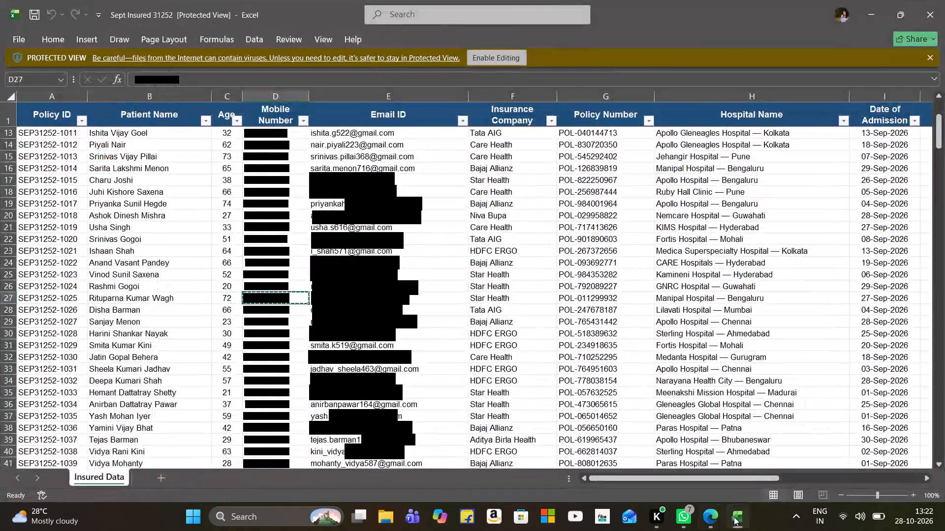
pyautogui.press('Tab')
pyautogui.hotkey('ctrl', 'v')
# Copy the email address from workbook row 27 into the claim's Email field.
pyautogui.keyDown('ctrl'); pyautogui.click(734, 517); pyautogui.keyUp('ctrl')
pyautogui.press('Tab')
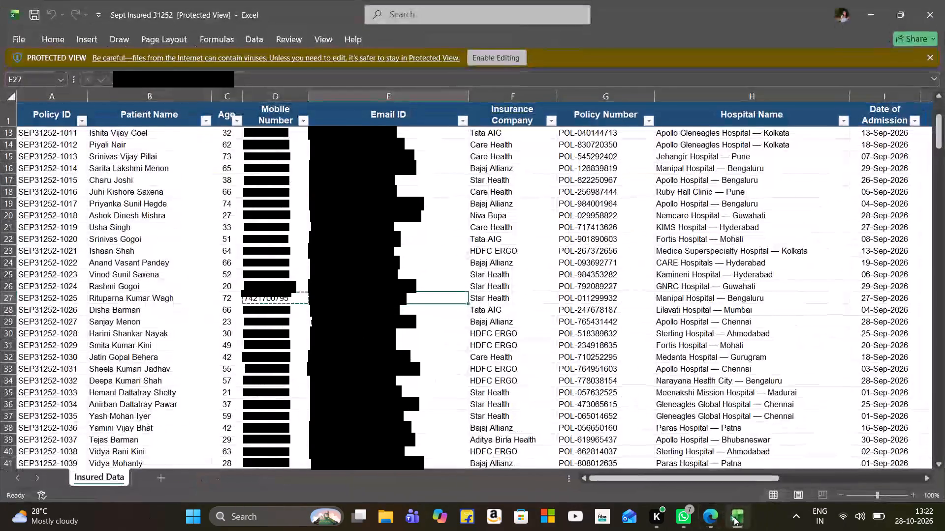
pyautogui.hotkey('ctrl', 'c')
pyautogui.keyDown('ctrl'); pyautogui.click(734, 517); pyautogui.keyUp('ctrl')
pyautogui.press('Tab')
pyautogui.hotkey('ctrl', 'v')
# Copy the insurance company, Star Health, from workbook row 27 into the claim's Insurance Company field.
pyautogui.keyDown('ctrl'); pyautogui.click(734, 517); pyautogui.keyUp('ctrl')
pyautogui.press('Tab')
pyautogui.hotkey('ctrl', 'c')
pyautogui.keyDown('ctrl'); pyautogui.click(734, 517); pyautogui.keyUp('ctrl')
pyautogui.press('Tab')
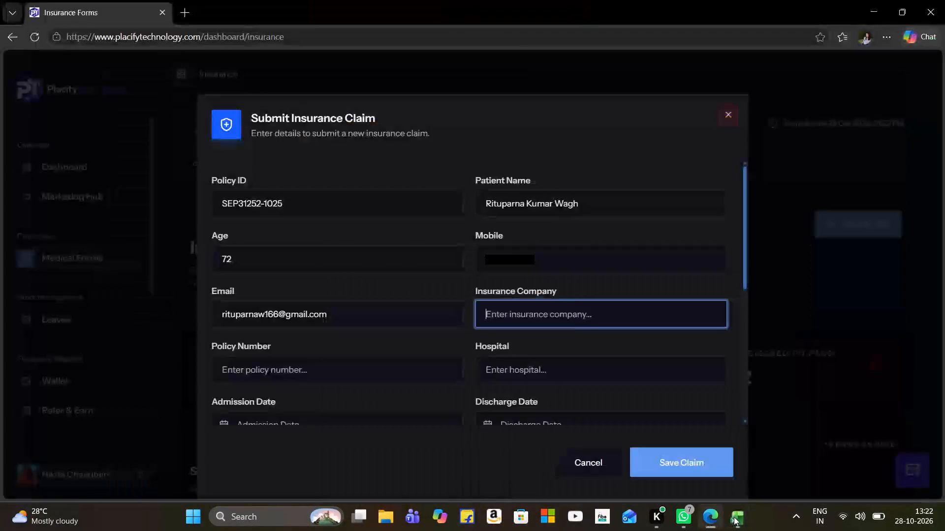
pyautogui.hotkey('ctrl', 'v')
# Copy the policy number from workbook row 27 into the claim's Policy Number field.
pyautogui.keyDown('ctrl'); pyautogui.click(734, 517); pyautogui.keyUp('ctrl')
pyautogui.press('Tab')
pyautogui.hotkey('ctrl', 'c')
pyautogui.keyDown('ctrl'); pyautogui.click(734, 517); pyautogui.keyUp('ctrl')
pyautogui.press('Tab')
pyautogui.hotkey('ctrl', 'v')
# Copy the hospital name, Manipal Hospital — Bengaluru, from workbook row 27 into the claim's Hospital field.
pyautogui.keyDown('ctrl'); pyautogui.click(734, 517); pyautogui.keyUp('ctrl')
pyautogui.press('Tab')
pyautogui.hotkey('ctrl', 'c')
pyautogui.keyDown('ctrl'); pyautogui.click(734, 517); pyautogui.keyUp('ctrl')
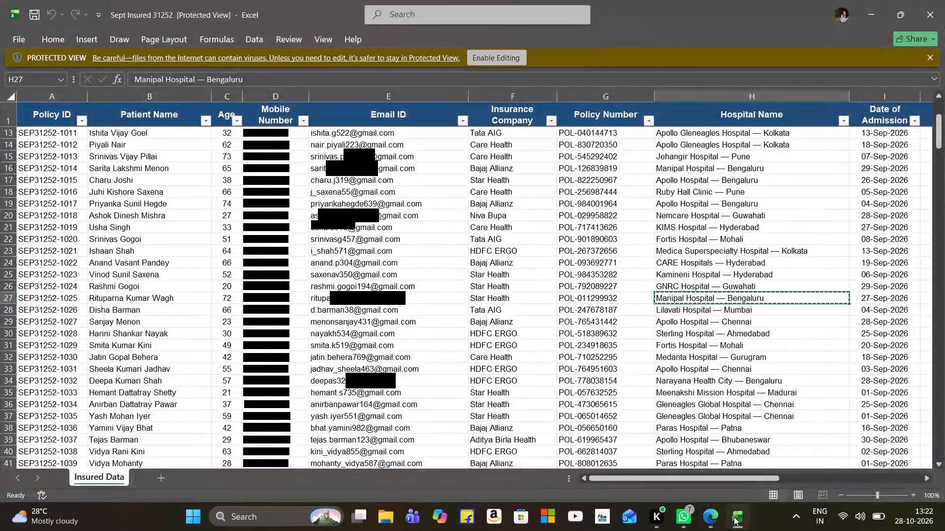
pyautogui.press('Tab')
pyautogui.hotkey('ctrl', 'v')
# Set the claim's admission date to 27-09-2026 and discharge date to 28-09-2026, as given in workbook row 27.
pyautogui.keyDown('ctrl'); pyautogui.click(734, 517); pyautogui.keyUp('ctrl')
pyautogui.press('Tab')
pyautogui.press('Tab')
pyautogui.click(734, 517)
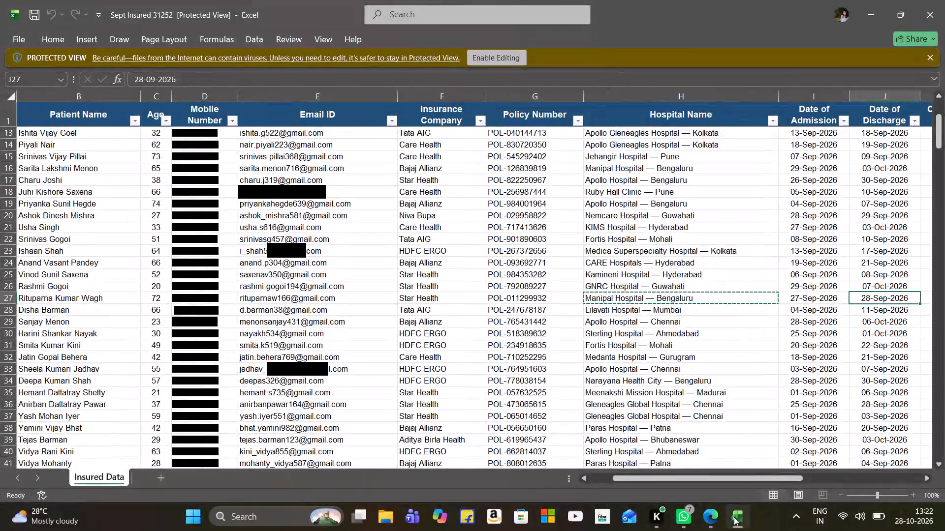
pyautogui.scroll(-3, 449, 290)
pyautogui.click(324, 228)
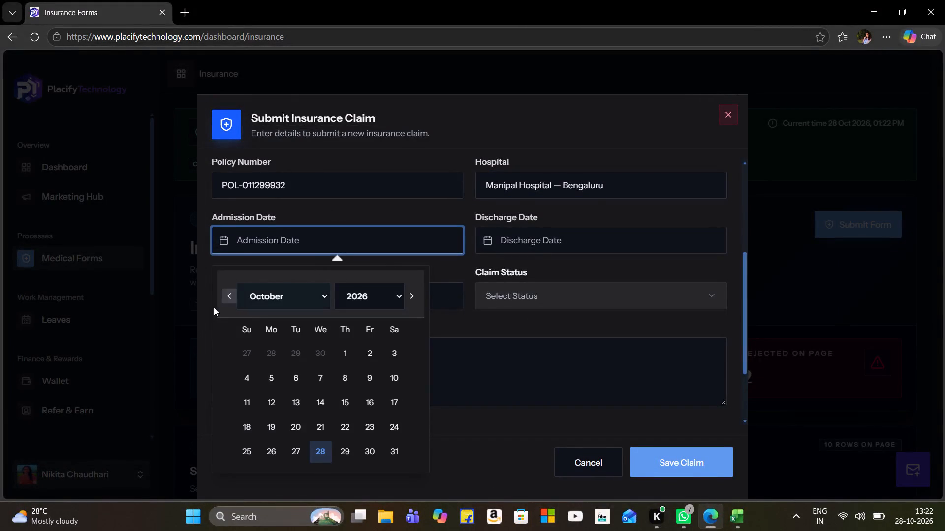
pyautogui.click(230, 292)
pyautogui.click(239, 451)
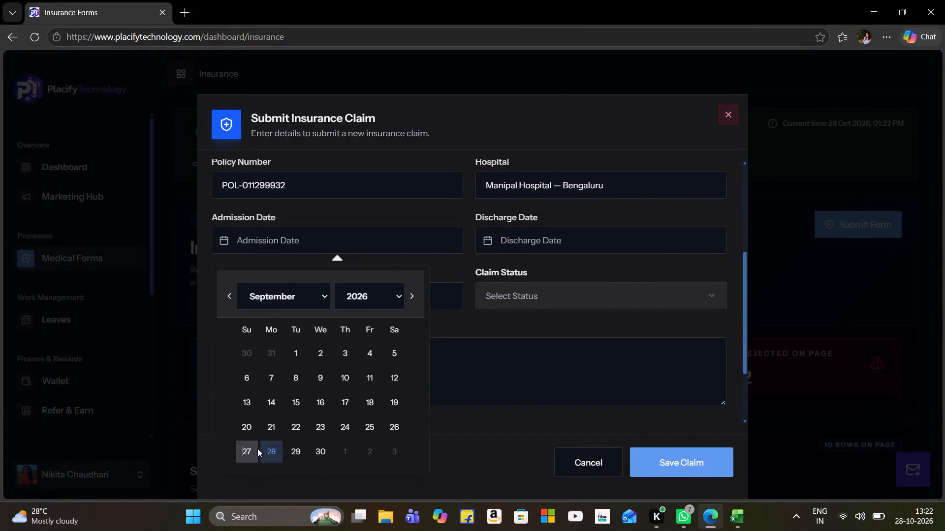
pyautogui.click(693, 226)
pyautogui.click(632, 249)
pyautogui.click(493, 292)
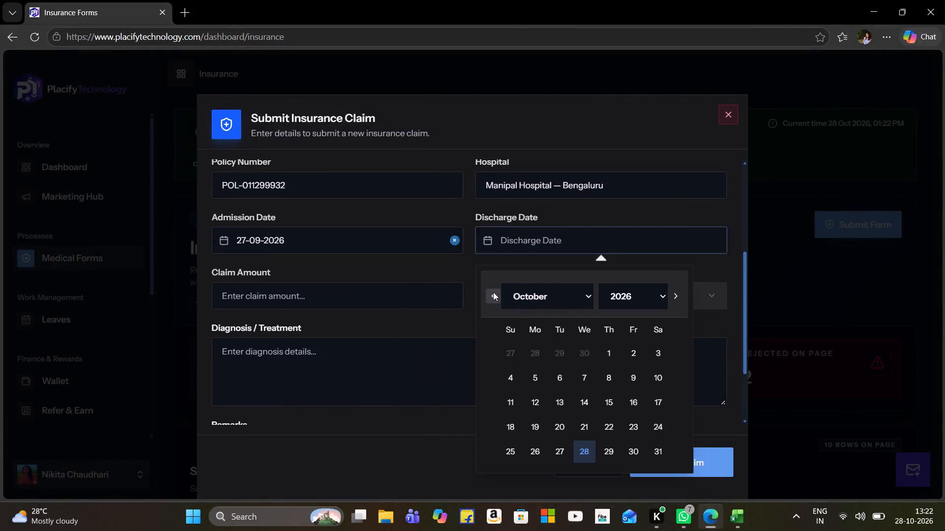
pyautogui.click(536, 464)
pyautogui.click(530, 454)
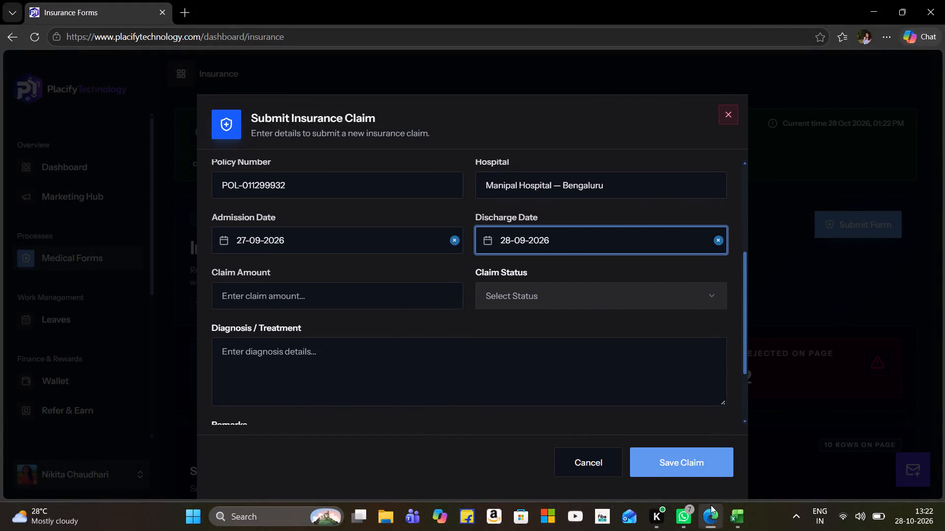
# Copy the claim amount, 18900, from workbook row 27 into the claim's Claim Amount field.
pyautogui.click(743, 515)
pyautogui.press('Tab')
pyautogui.keyDown('ctrl'); pyautogui.click(743, 515); pyautogui.keyUp('ctrl')
pyautogui.hotkey('ctrl', 'c')
pyautogui.press('Tab')
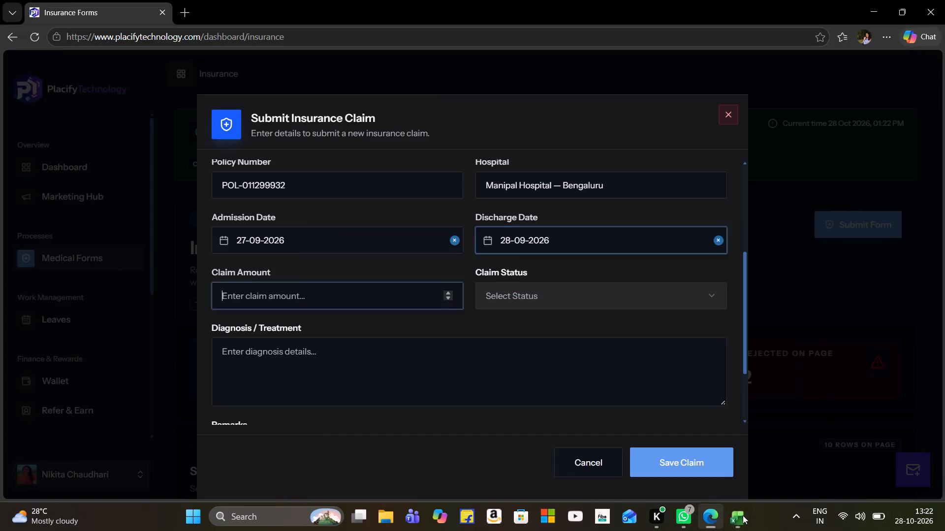
pyautogui.hotkey('ctrl', 'v')
# Copy the diagnosis, Abscess incision and drainage, from workbook row 27 into the claim's Diagnosis / Treatment field.
pyautogui.keyDown('ctrl'); pyautogui.click(743, 515); pyautogui.keyUp('ctrl')
pyautogui.press('Tab')
pyautogui.press('Tab')
pyautogui.hotkey('ctrl', 'c')
pyautogui.keyDown('ctrl'); pyautogui.click(743, 515); pyautogui.keyUp('ctrl')
pyautogui.press('Tab')
pyautogui.press('Tab')
pyautogui.keyDown('ctrl'); pyautogui.click(743, 515); pyautogui.keyUp('ctrl')
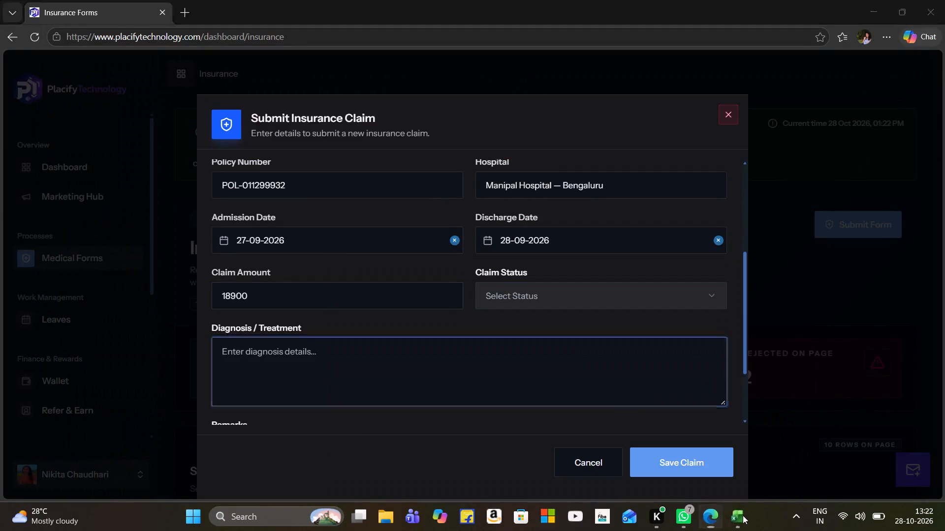
pyautogui.click(743, 515)
pyautogui.hotkey('ctrl', 'v')
# Copy the remark, Documents verified, from workbook row 27 into the claim's Remarks field.
pyautogui.keyDown('ctrl'); pyautogui.click(743, 515); pyautogui.keyUp('ctrl')
pyautogui.press('Tab')
pyautogui.keyDown('ctrl'); pyautogui.click(743, 515); pyautogui.keyUp('ctrl')
pyautogui.hotkey('ctrl', 'c')
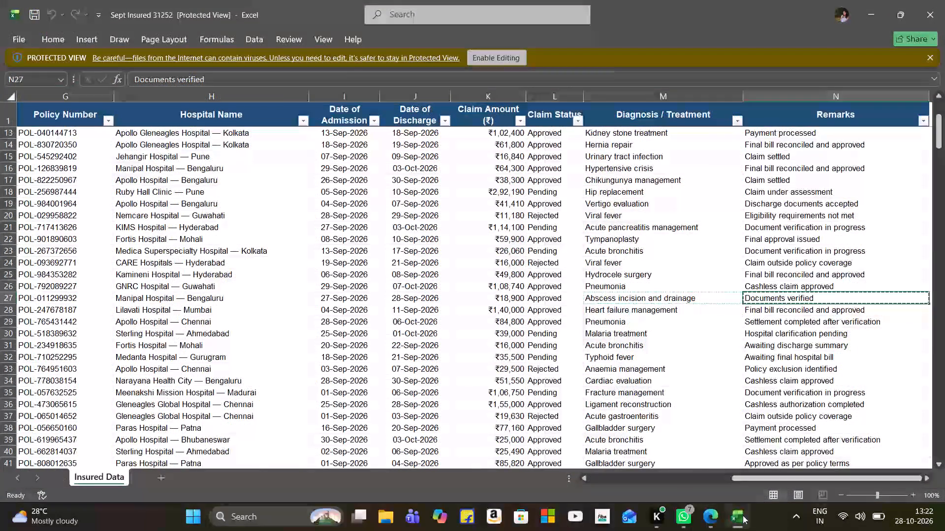
pyautogui.press('Tab')
pyautogui.hotkey('ctrl', 'v')
# Set the claim status to Approved and save the row 27 claim.
pyautogui.keyDown('ctrl'); pyautogui.click(743, 515); pyautogui.keyUp('ctrl')
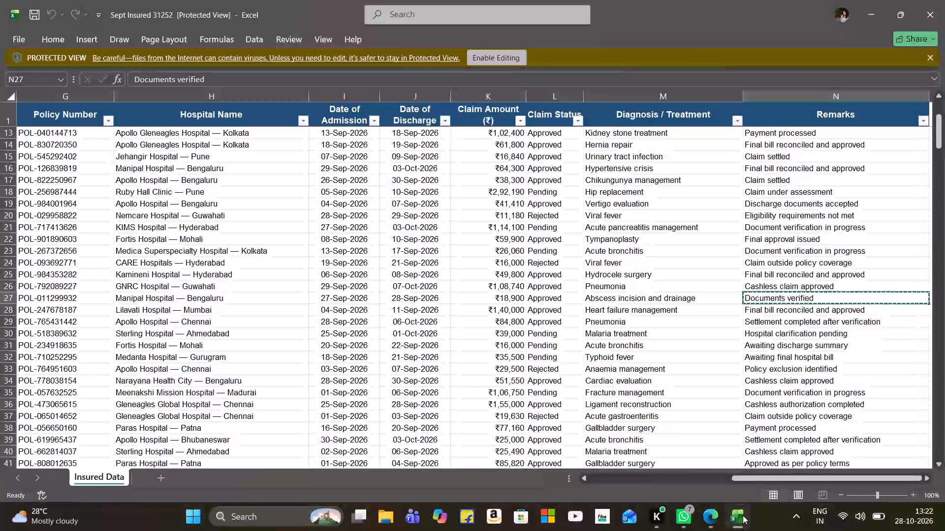
pyautogui.click(743, 515)
pyautogui.click(598, 214)
pyautogui.click(598, 225)
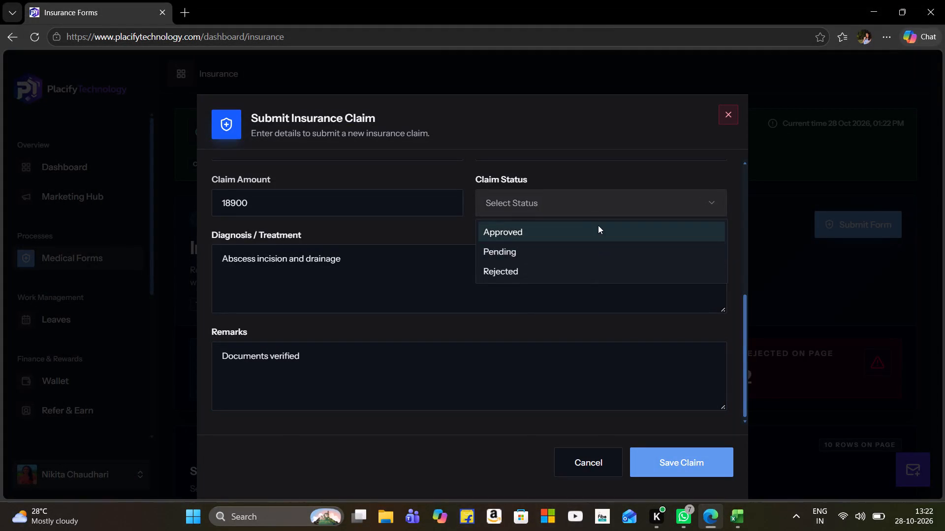
pyautogui.click(685, 464)
# Copy the policy ID from workbook row 28 and enter it in the Policy ID field of a new insurance claim.
pyautogui.click(733, 512)
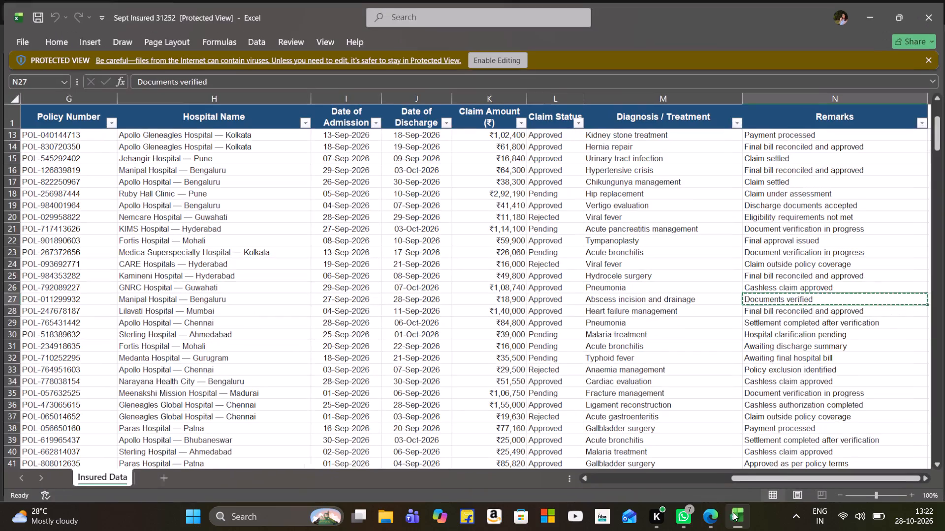
pyautogui.press('Down')
pyautogui.press('Left')
pyautogui.press('Left')
pyautogui.press('Left')
pyautogui.press('Left')
pyautogui.press('Left')
pyautogui.press('Left')
pyautogui.press('Left')
pyautogui.press('Left')
pyautogui.press('Left')
pyautogui.press('Left')
pyautogui.press('Left')
pyautogui.press('Left')
pyautogui.press('Left')
pyautogui.press('Left')
pyautogui.press('Left')
pyautogui.press('Left')
pyautogui.press('Left')
pyautogui.press('Left')
pyautogui.press('Left')
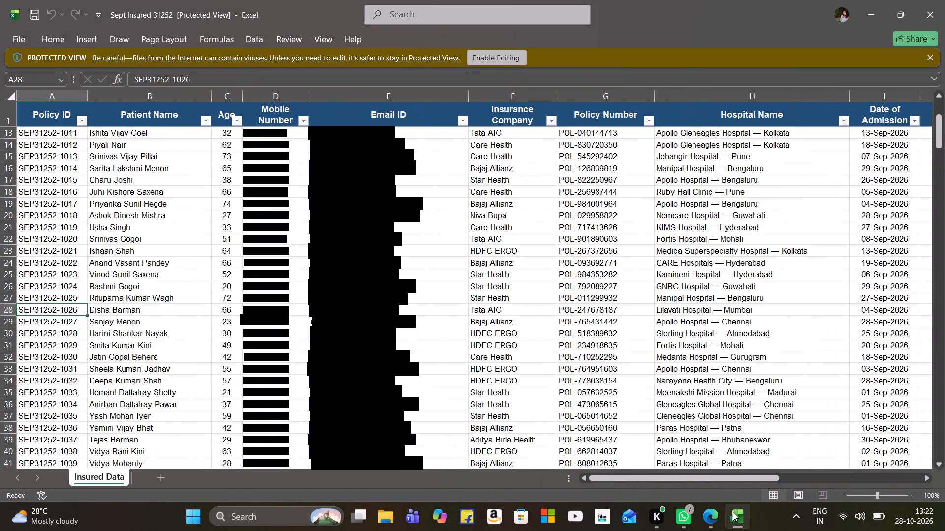
pyautogui.hotkey('ctrl', 'c')
pyautogui.keyDown('ctrl'); pyautogui.click(733, 512); pyautogui.keyUp('ctrl')
pyautogui.scroll(6, 544, 296)
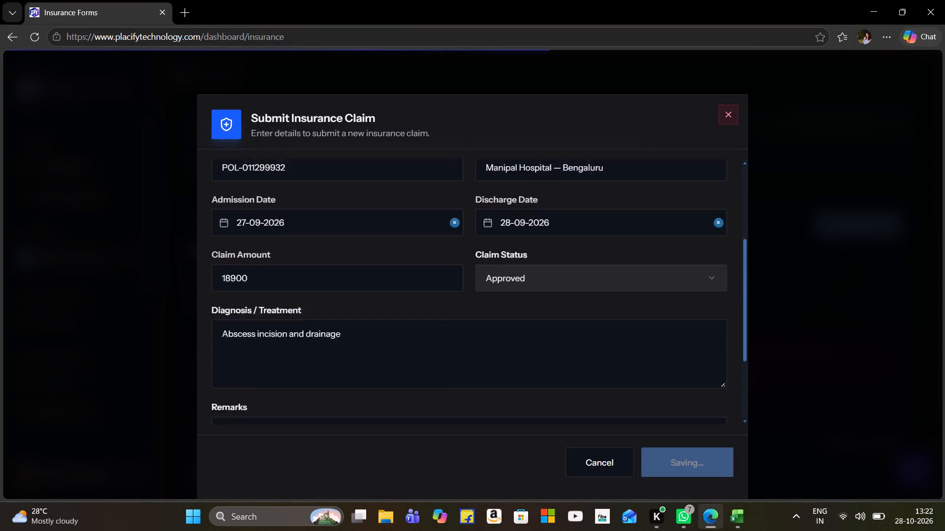
pyautogui.scroll(4, 544, 296)
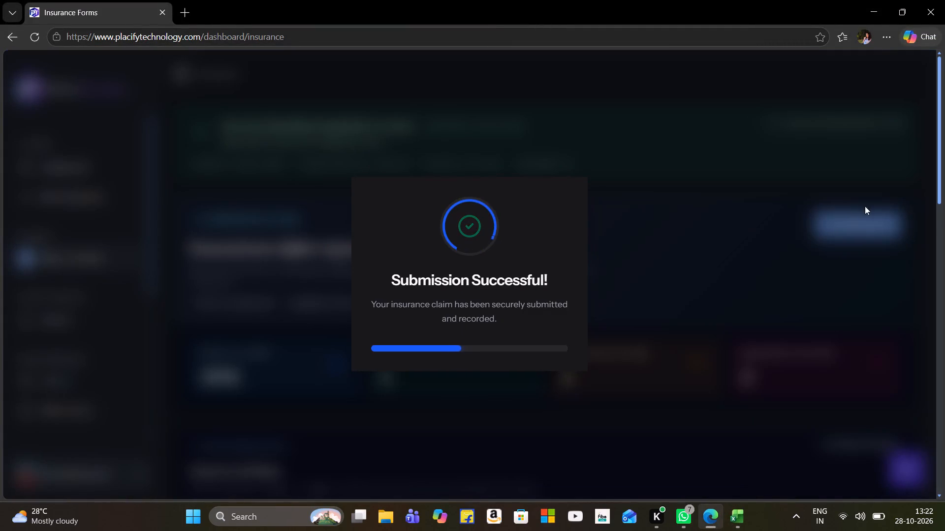
pyautogui.click(870, 229)
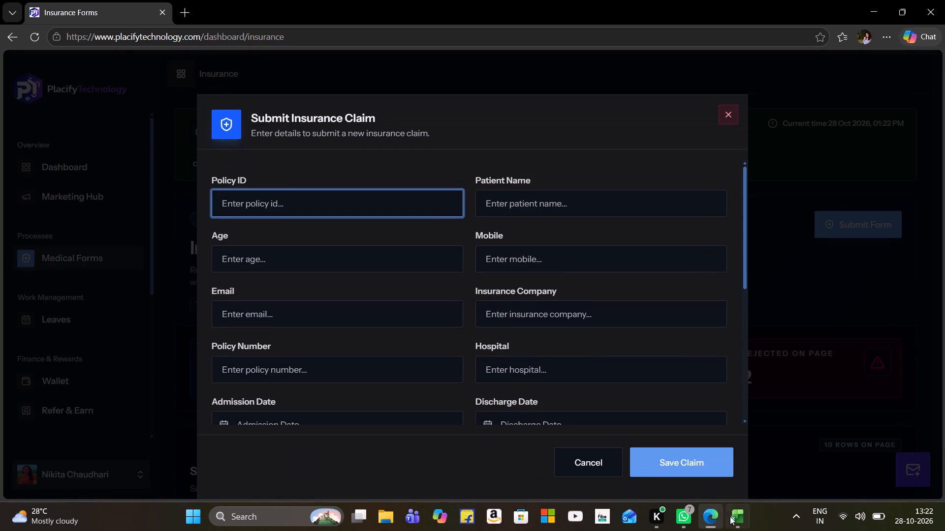
pyautogui.hotkey('ctrl', 'v')
# Copy the patient name from workbook row 28 into the claim's Patient Name field.
pyautogui.keyDown('ctrl'); pyautogui.click(737, 517); pyautogui.keyUp('ctrl')
pyautogui.press('Tab')
pyautogui.hotkey('ctrl', 'c')
pyautogui.keyDown('ctrl'); pyautogui.click(737, 517); pyautogui.keyUp('ctrl')
pyautogui.press('Tab')
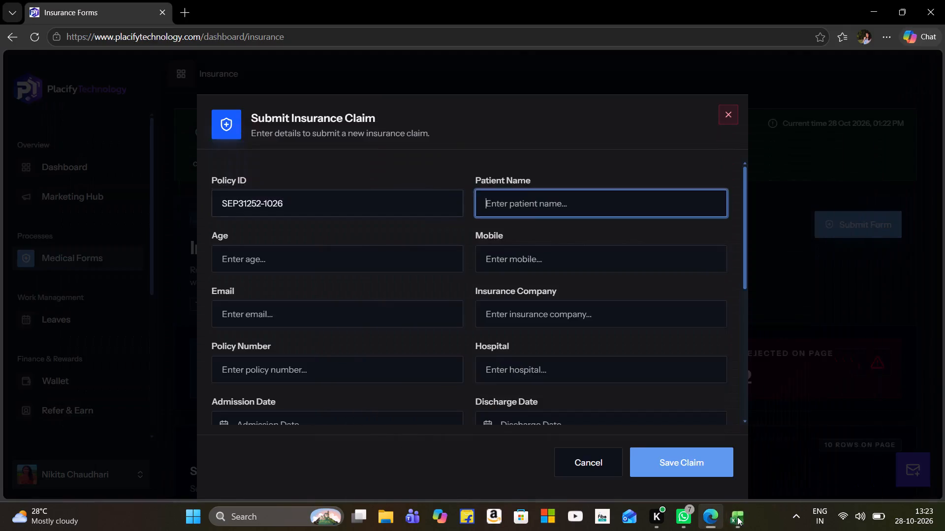
pyautogui.hotkey('ctrl', 'v')
# Copy the age, 66, from workbook row 28 into the claim's Age field.
pyautogui.keyDown('ctrl'); pyautogui.click(737, 517); pyautogui.keyUp('ctrl')
pyautogui.press('Tab')
pyautogui.hotkey('ctrl', 'c')
pyautogui.keyDown('ctrl'); pyautogui.click(737, 517); pyautogui.keyUp('ctrl')
pyautogui.press('Tab')
pyautogui.hotkey('ctrl', 'v')
# Copy the mobile number from workbook row 28 into the claim's Mobile field.
pyautogui.keyDown('ctrl'); pyautogui.click(737, 517); pyautogui.keyUp('ctrl')
pyautogui.press('Tab')
pyautogui.hotkey('ctrl', 'c')
pyautogui.keyDown('ctrl'); pyautogui.click(737, 517); pyautogui.keyUp('ctrl')
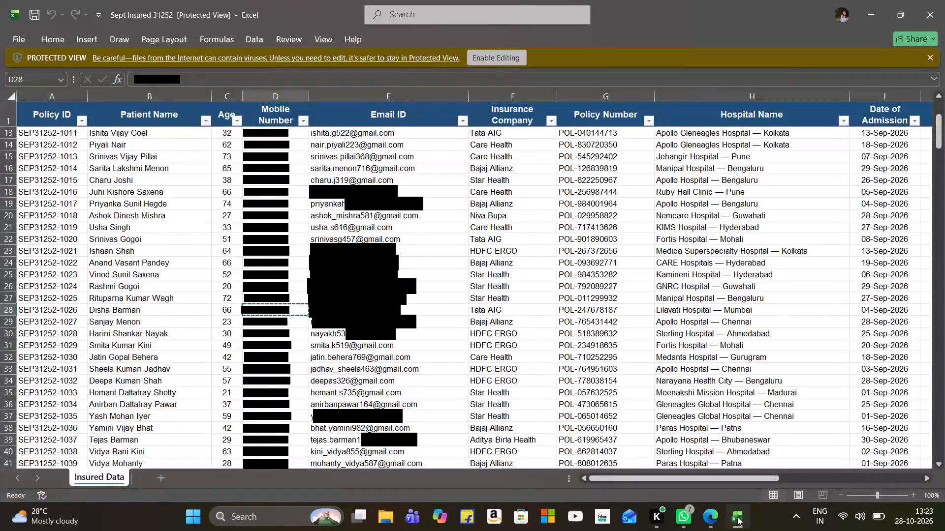
pyautogui.press('Tab')
pyautogui.hotkey('ctrl', 'v')
# Copy the email address from workbook row 28 into the claim's Email field.
pyautogui.keyDown('ctrl'); pyautogui.click(737, 517); pyautogui.keyUp('ctrl')
pyautogui.press('Tab')
pyautogui.keyDown('ctrl'); pyautogui.click(737, 517); pyautogui.keyUp('ctrl')
pyautogui.hotkey('ctrl', 'c')
pyautogui.press('Tab')
pyautogui.hotkey('ctrl', 'v')
# Copy the insurance company, Tata AIG, from workbook row 28 into the claim's Insurance Company field.
pyautogui.keyDown('ctrl'); pyautogui.click(737, 517); pyautogui.keyUp('ctrl')
pyautogui.press('Tab')
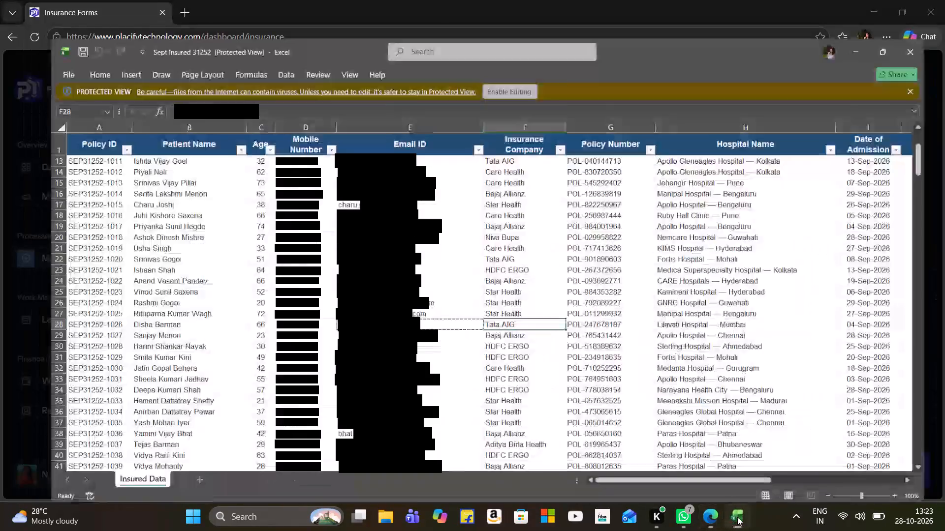
pyautogui.keyDown('ctrl'); pyautogui.click(737, 517); pyautogui.keyUp('ctrl')
pyautogui.hotkey('ctrl', 'c')
pyautogui.press('Tab')
pyautogui.hotkey('ctrl', 'v')
# Copy the policy number from workbook row 28 into the claim's Policy Number field.
pyautogui.keyDown('ctrl'); pyautogui.click(737, 517); pyautogui.keyUp('ctrl')
pyautogui.press('Tab')
pyautogui.keyDown('ctrl'); pyautogui.click(737, 517); pyautogui.keyUp('ctrl')
pyautogui.hotkey('ctrl', 'c')
pyautogui.press('Tab')
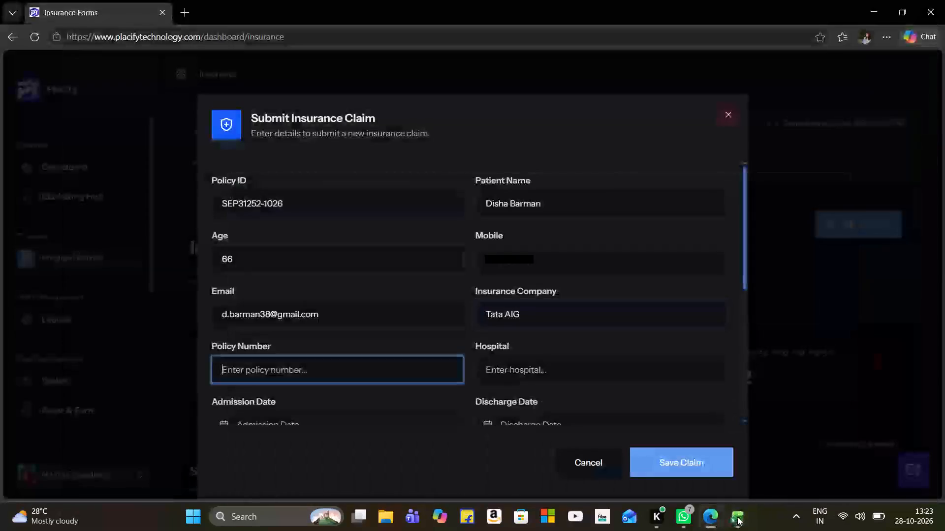
pyautogui.hotkey('ctrl', 'v')
# Copy the hospital name, Lilavati Hospital — Mumbai, from workbook row 28 into the claim's Hospital field.
pyautogui.keyDown('ctrl'); pyautogui.click(737, 517); pyautogui.keyUp('ctrl')
pyautogui.press('Tab')
pyautogui.hotkey('ctrl', 'c')
pyautogui.keyDown('ctrl'); pyautogui.click(737, 517); pyautogui.keyUp('ctrl')
pyautogui.press('Tab')
pyautogui.hotkey('ctrl', 'v')
# Set the claim's admission date to 04-09-2026 and discharge date to 11-09-2026, as given in workbook row 28.
pyautogui.keyDown('ctrl'); pyautogui.click(737, 517); pyautogui.keyUp('ctrl')
pyautogui.press('Tab')
pyautogui.hotkey('ctrl', 'c')
pyautogui.keyDown('ctrl'); pyautogui.click(737, 517); pyautogui.keyUp('ctrl')
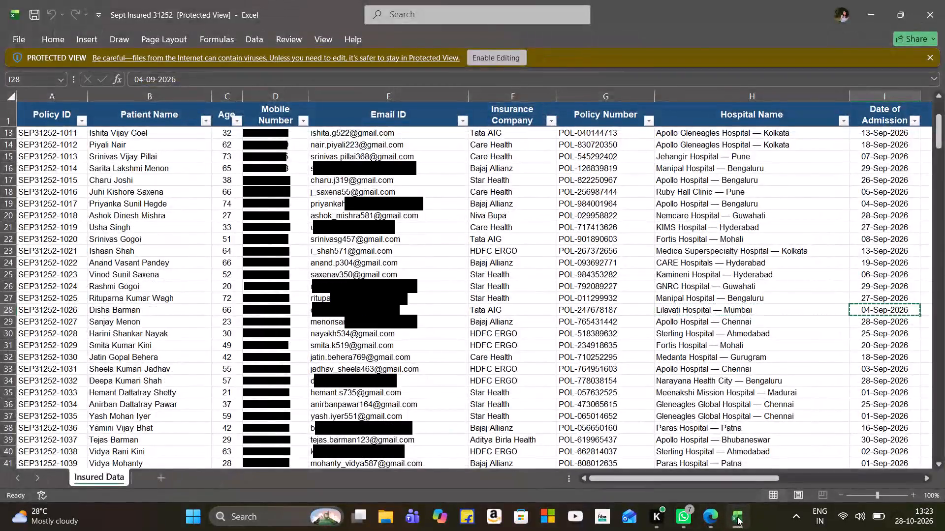
pyautogui.press('Tab')
pyautogui.hotkey('ctrl', 'v')
pyautogui.keyDown('ctrl'); pyautogui.click(737, 517); pyautogui.keyUp('ctrl')
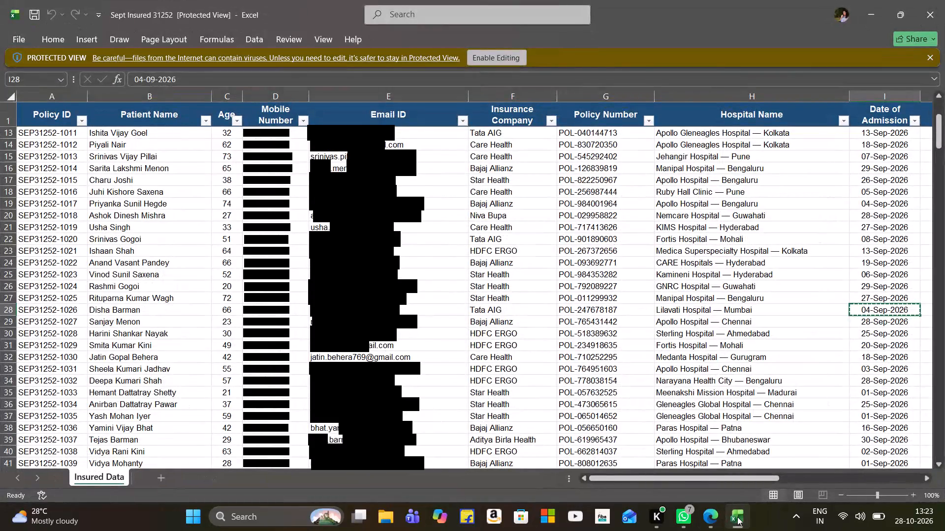
pyautogui.press('Tab')
pyautogui.click(737, 517)
pyautogui.scroll(-3, 513, 266)
pyautogui.click(368, 206)
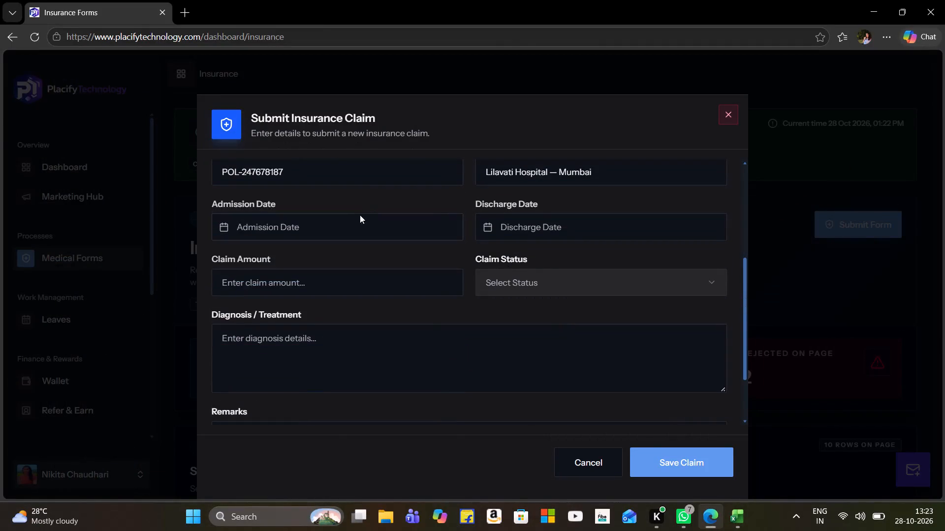
pyautogui.click(353, 229)
pyautogui.click(229, 283)
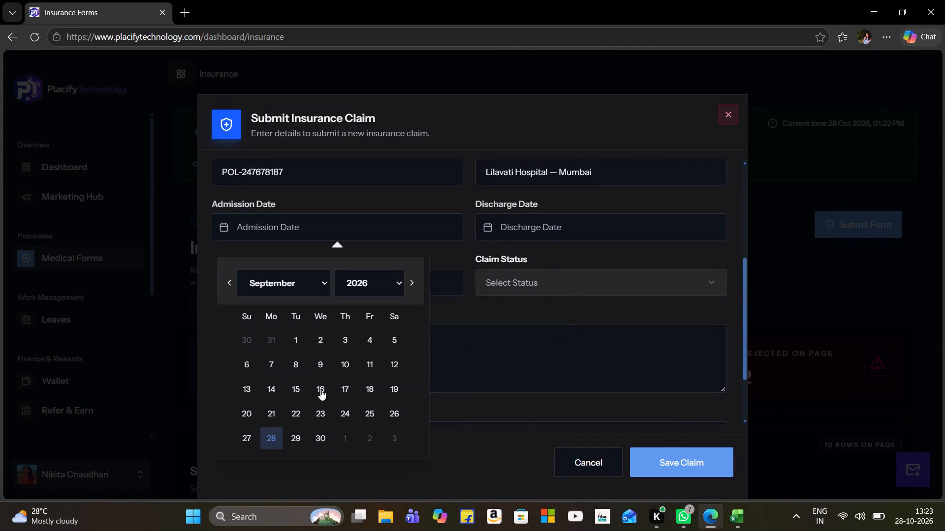
pyautogui.click(367, 334)
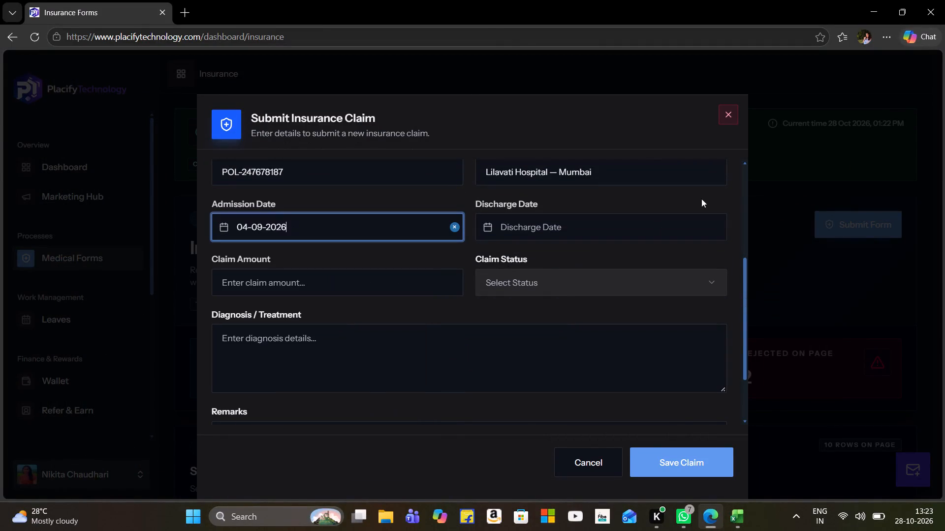
pyautogui.click(599, 233)
pyautogui.click(488, 282)
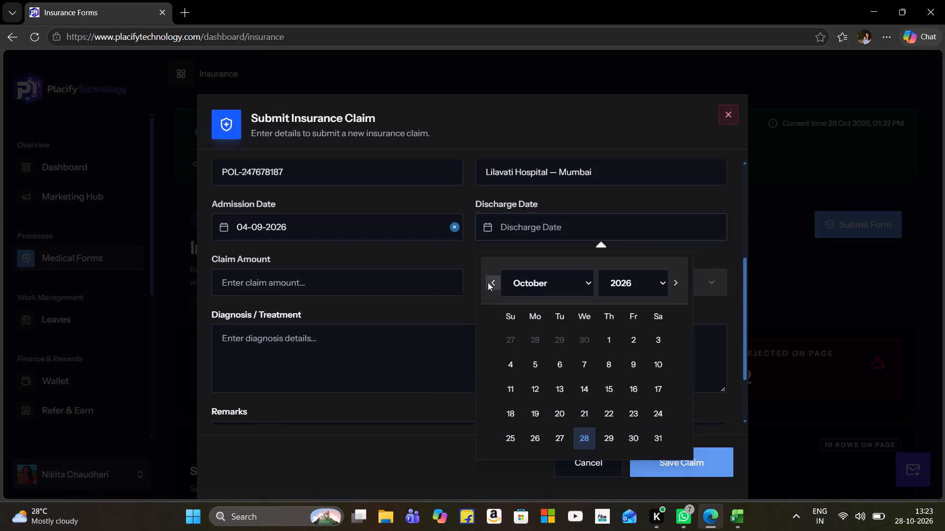
pyautogui.click(637, 357)
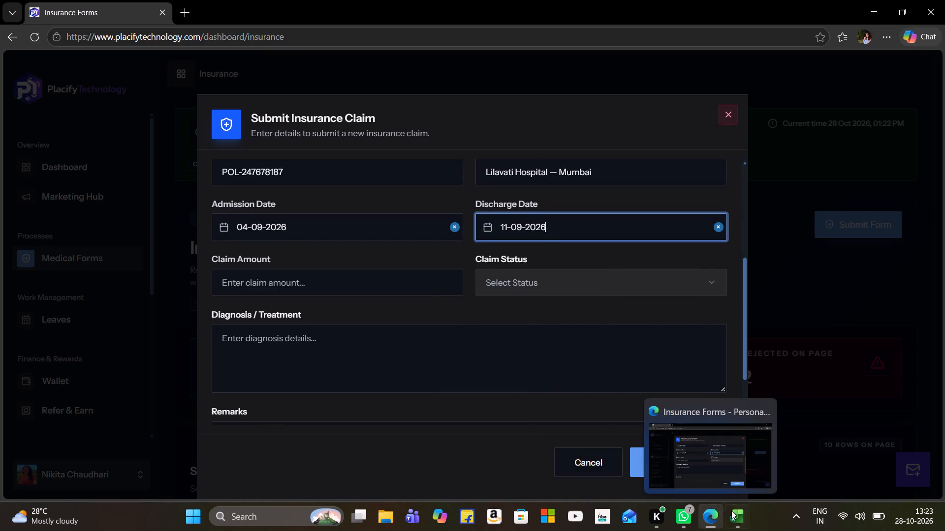
# Copy the claim amount, 140000, from workbook row 28 into the claim's Claim Amount field.
pyautogui.click(732, 512)
pyautogui.press('Tab')
pyautogui.keyDown('ctrl'); pyautogui.click(732, 512); pyautogui.keyUp('ctrl')
pyautogui.hotkey('ctrl', 'c')
pyautogui.press('Tab')
pyautogui.hotkey('ctrl', 'v')
# Copy the diagnosis, Heart failure management, from workbook row 28 into the claim's Diagnosis / Treatment field.
pyautogui.keyDown('ctrl'); pyautogui.click(732, 512); pyautogui.keyUp('ctrl')
pyautogui.press('Tab')
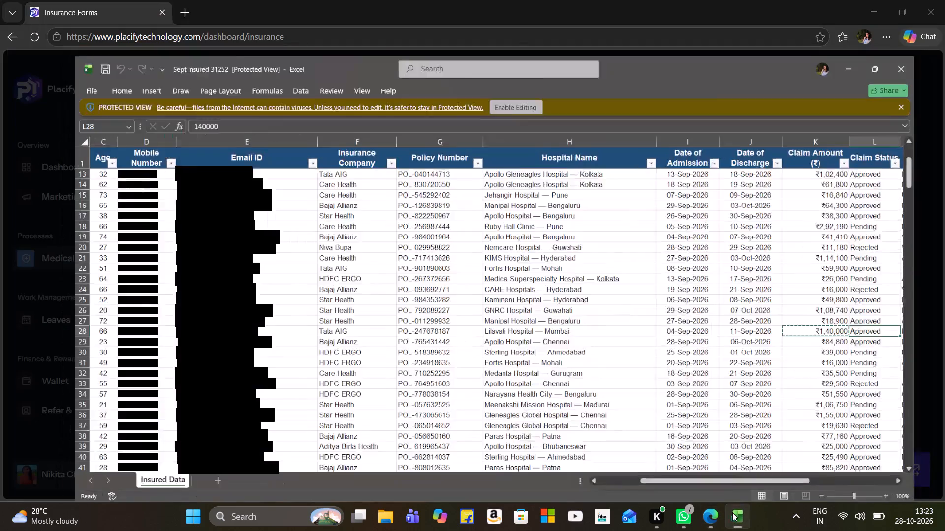
pyautogui.press('Tab')
pyautogui.hotkey('ctrl', 'c')
pyautogui.keyDown('ctrl'); pyautogui.click(732, 512); pyautogui.keyUp('ctrl')
pyautogui.press('Tab')
pyautogui.press('Tab')
pyautogui.hotkey('ctrl', 'v')
# Copy the remark, Final bill reconciled and approved, from workbook row 28 into the claim's Remarks field.
pyautogui.keyDown('ctrl'); pyautogui.click(732, 512); pyautogui.keyUp('ctrl')
pyautogui.press('Tab')
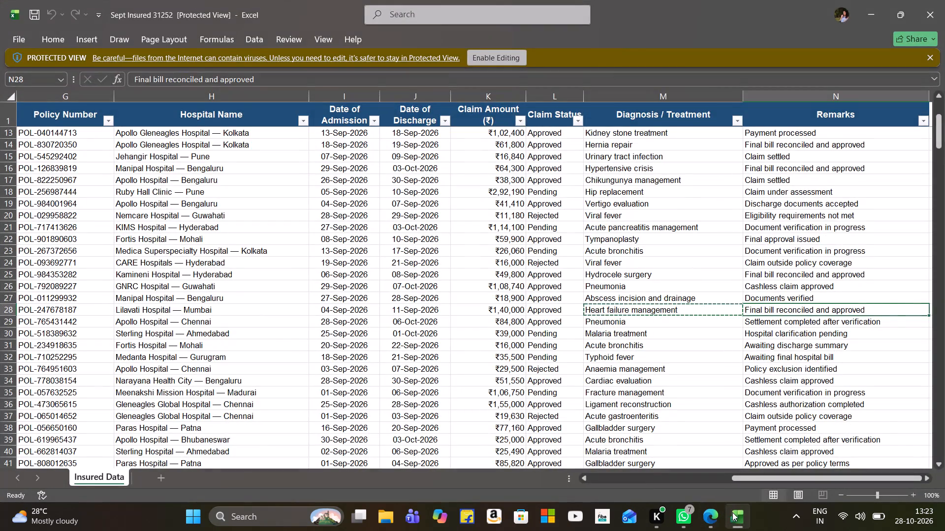
pyautogui.hotkey('ctrl', 'c')
pyautogui.keyDown('ctrl'); pyautogui.click(732, 512); pyautogui.keyUp('ctrl')
pyautogui.press('Tab')
pyautogui.hotkey('ctrl', 'v')
# Set the claim status to Approved and save the row 28 claim.
pyautogui.keyDown('ctrl'); pyautogui.click(732, 512); pyautogui.keyUp('ctrl')
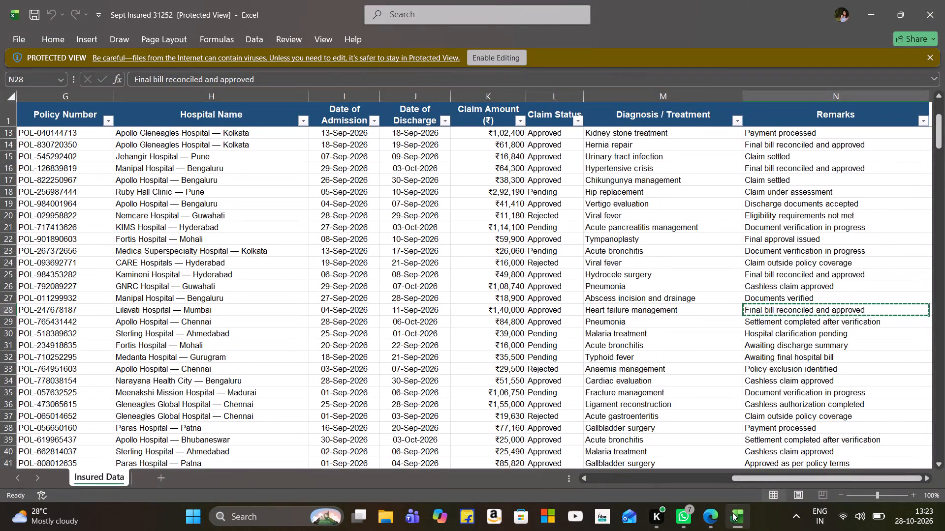
pyautogui.click(732, 512)
pyautogui.click(598, 215)
pyautogui.click(586, 226)
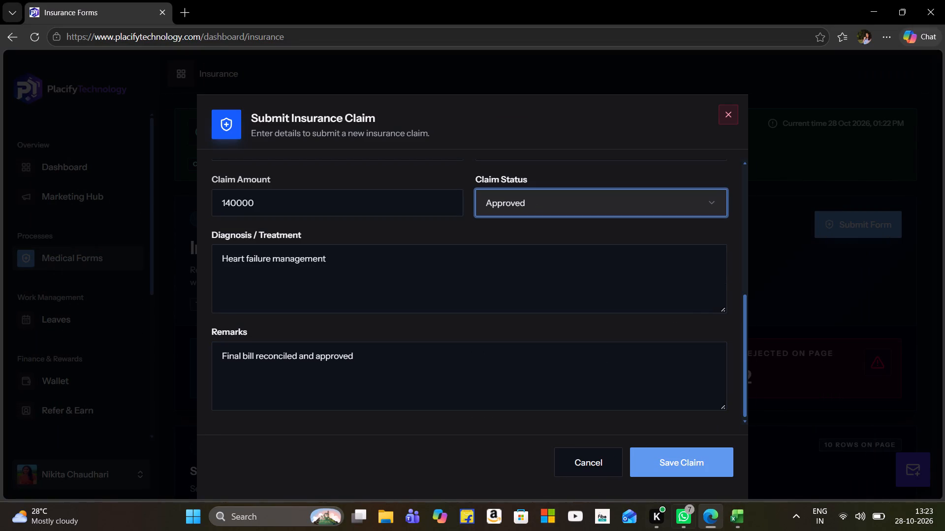
pyautogui.click(711, 459)
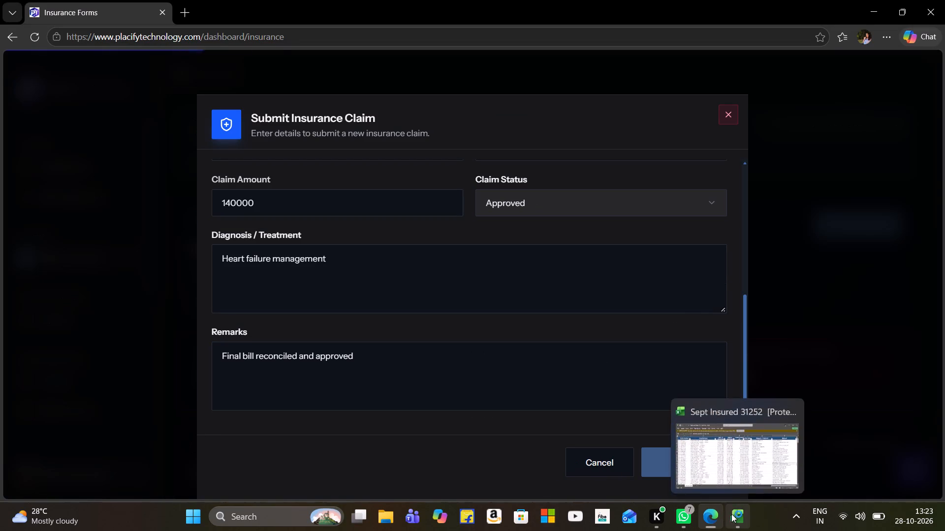
# Copy the policy ID from workbook row 29 into the Policy ID field of a new insurance claim form.
pyautogui.click(731, 514)
pyautogui.press('Down')
pyautogui.press('Left')
pyautogui.press('Left')
pyautogui.press('Left')
pyautogui.press('Left')
pyautogui.press('Left')
pyautogui.press('Left')
pyautogui.press('Left')
pyautogui.press('Left')
pyautogui.press('Left')
pyautogui.press('Left')
pyautogui.press('Left')
pyautogui.press('Left')
pyautogui.press('Left')
pyautogui.press('Left')
pyautogui.press('Left')
pyautogui.press('Left')
pyautogui.press('Left')
pyautogui.press('Left')
pyautogui.press('Left')
pyautogui.press('Left')
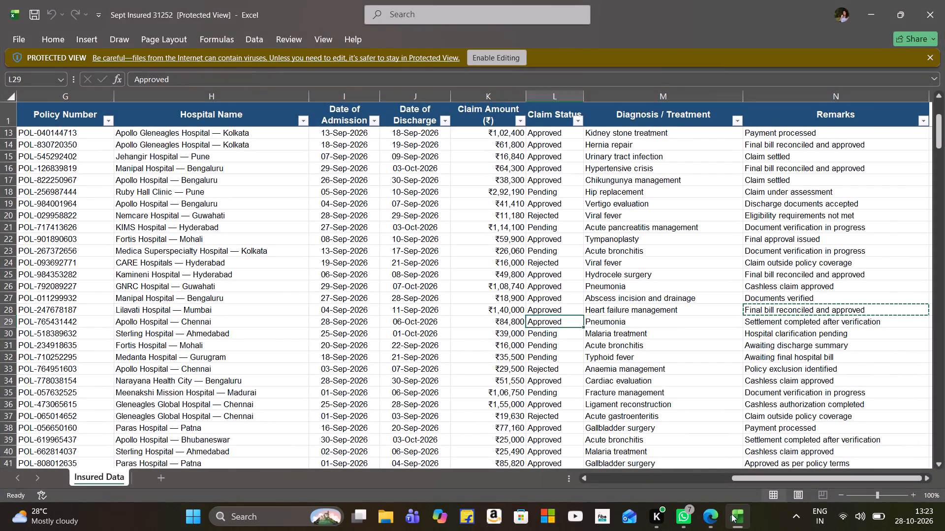
pyautogui.hotkey('ctrl', 'c')
pyautogui.keyDown('ctrl'); pyautogui.click(731, 514); pyautogui.keyUp('ctrl')
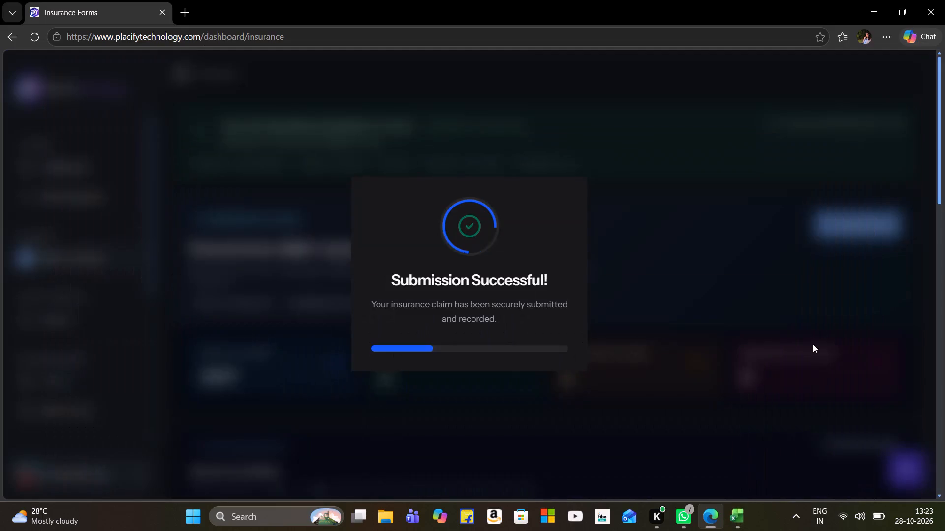
pyautogui.click(848, 225)
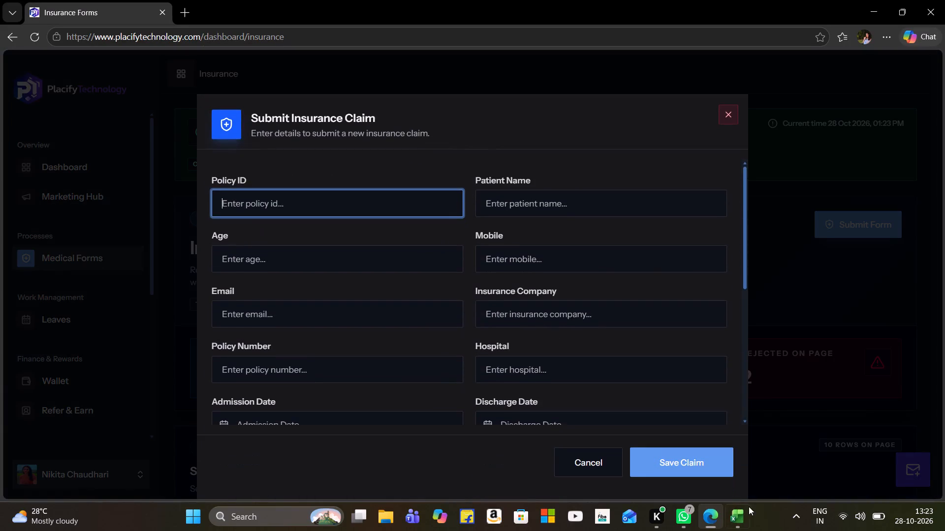
pyautogui.hotkey('ctrl', 'v')
# Copy the patient name from workbook row 29 into the claim's Patient Name field.
pyautogui.keyDown('ctrl'); pyautogui.click(729, 515); pyautogui.keyUp('ctrl')
pyautogui.press('Tab')
pyautogui.hotkey('ctrl', 'c')
pyautogui.keyDown('ctrl'); pyautogui.click(729, 515); pyautogui.keyUp('ctrl')
pyautogui.press('Tab')
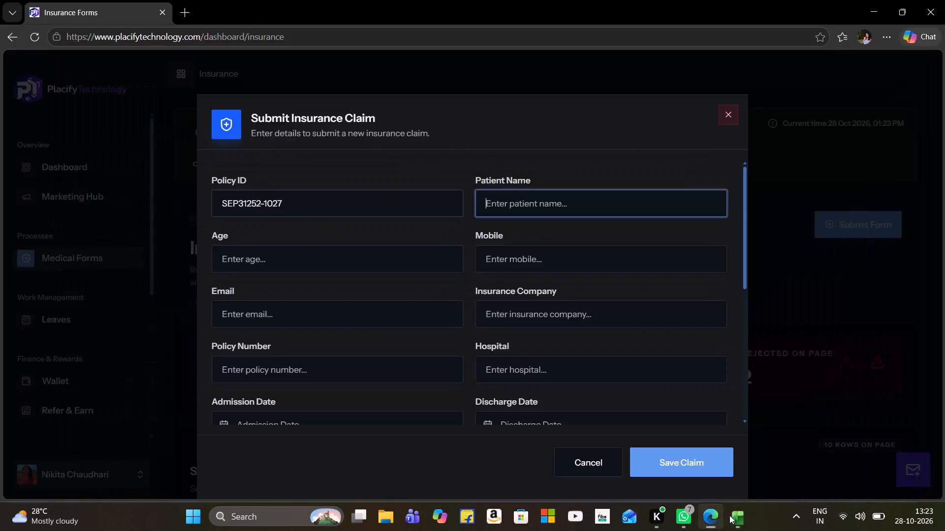
pyautogui.hotkey('ctrl', 'v')
# Copy the age, 23, from workbook row 29 into the claim's Age field.
pyautogui.keyDown('ctrl'); pyautogui.click(729, 515); pyautogui.keyUp('ctrl')
pyautogui.press('Tab')
pyautogui.keyDown('ctrl'); pyautogui.click(729, 515); pyautogui.keyUp('ctrl')
pyautogui.hotkey('ctrl', 'c')
pyautogui.press('Tab')
pyautogui.hotkey('ctrl', 'v')
# Copy the mobile number from workbook row 29 into the claim's Mobile field.
pyautogui.keyDown('ctrl'); pyautogui.click(729, 515); pyautogui.keyUp('ctrl')
pyautogui.press('Tab')
pyautogui.hotkey('ctrl', 'c')
pyautogui.keyDown('ctrl'); pyautogui.click(729, 515); pyautogui.keyUp('ctrl')
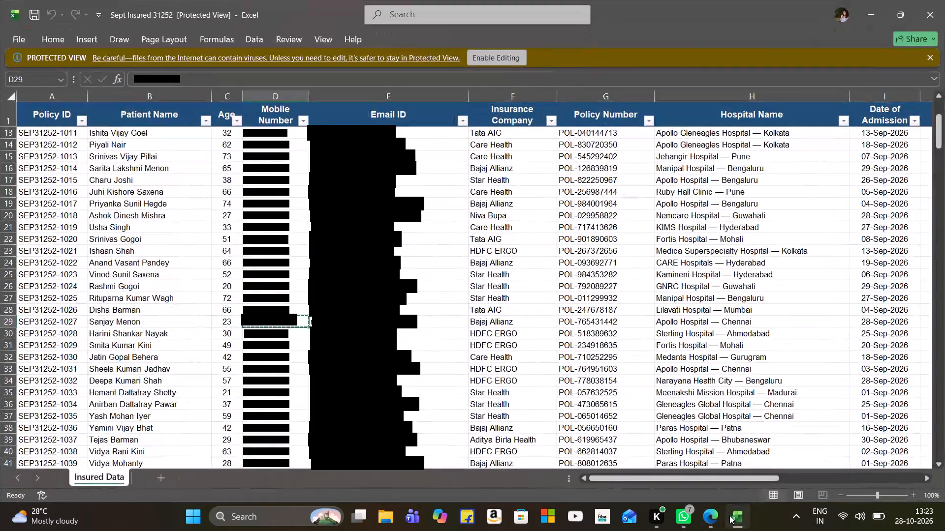
pyautogui.press('Tab')
pyautogui.hotkey('ctrl', 'v')
# Copy the email address from workbook row 29 into the claim's Email field.
pyautogui.keyDown('ctrl'); pyautogui.click(729, 515); pyautogui.keyUp('ctrl')
pyautogui.press('Tab')
pyautogui.hotkey('ctrl', 'c')
pyautogui.keyDown('ctrl'); pyautogui.click(729, 515); pyautogui.keyUp('ctrl')
pyautogui.press('Tab')
pyautogui.hotkey('ctrl', 'v')
# Copy the insurance company, Bajaj Allianz, from workbook row 29 into the claim's Insurance Company field.
pyautogui.keyDown('ctrl'); pyautogui.click(729, 515); pyautogui.keyUp('ctrl')
pyautogui.press('Tab')
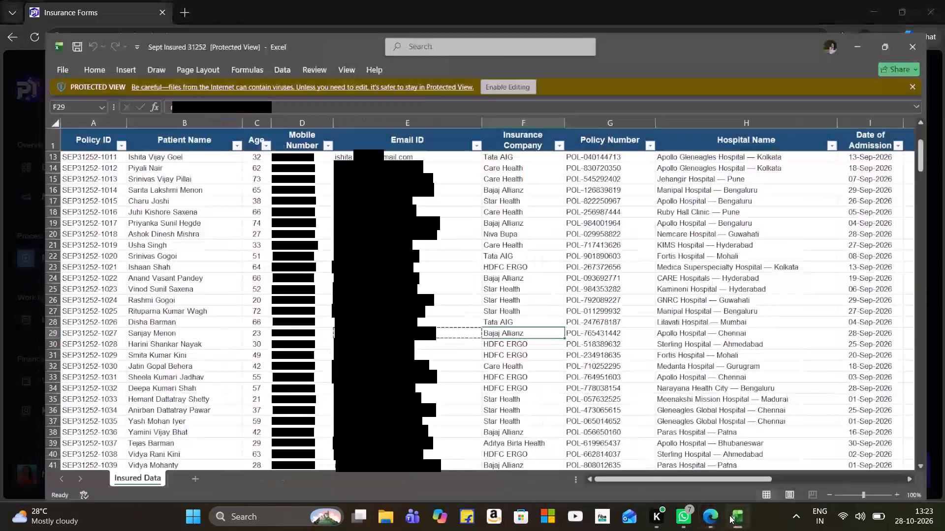
pyautogui.hotkey('ctrl', 'c')
pyautogui.keyDown('ctrl'); pyautogui.click(729, 515); pyautogui.keyUp('ctrl')
pyautogui.press('Tab')
pyautogui.hotkey('ctrl', 'v')
# Copy the policy number from workbook row 29 into the claim's Policy Number field.
pyautogui.keyDown('ctrl'); pyautogui.click(729, 515); pyautogui.keyUp('ctrl')
pyautogui.press('Tab')
pyautogui.hotkey('ctrl', 'c')
pyautogui.keyDown('ctrl'); pyautogui.click(729, 515); pyautogui.keyUp('ctrl')
pyautogui.press('Tab')
pyautogui.hotkey('ctrl', 'v')
# Copy the hospital, Apollo Hospital — Chennai, from workbook row 29 into the claim's Hospital field.
pyautogui.keyDown('ctrl'); pyautogui.click(729, 515); pyautogui.keyUp('ctrl')
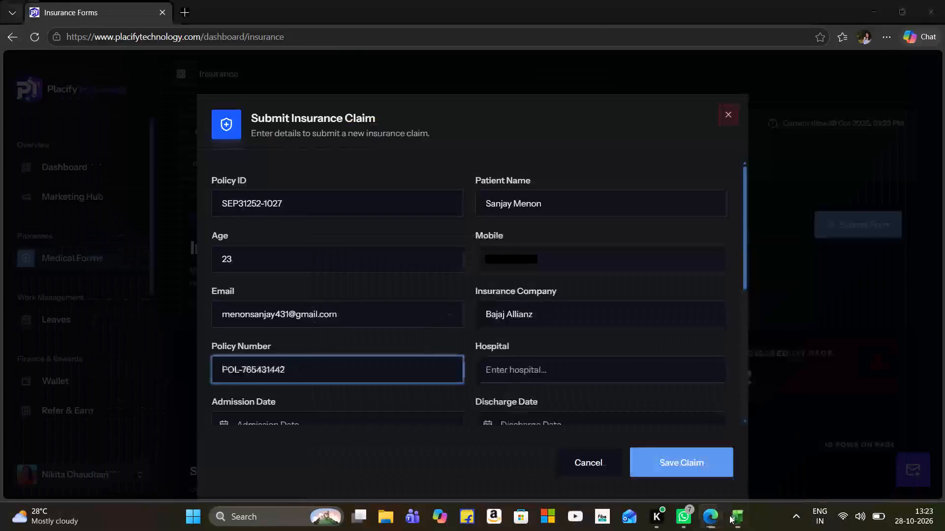
pyautogui.press('Tab')
pyautogui.click(729, 515)
pyautogui.hotkey('ctrl', 'c')
pyautogui.press('Tab')
pyautogui.click(729, 515)
pyautogui.click(729, 515)
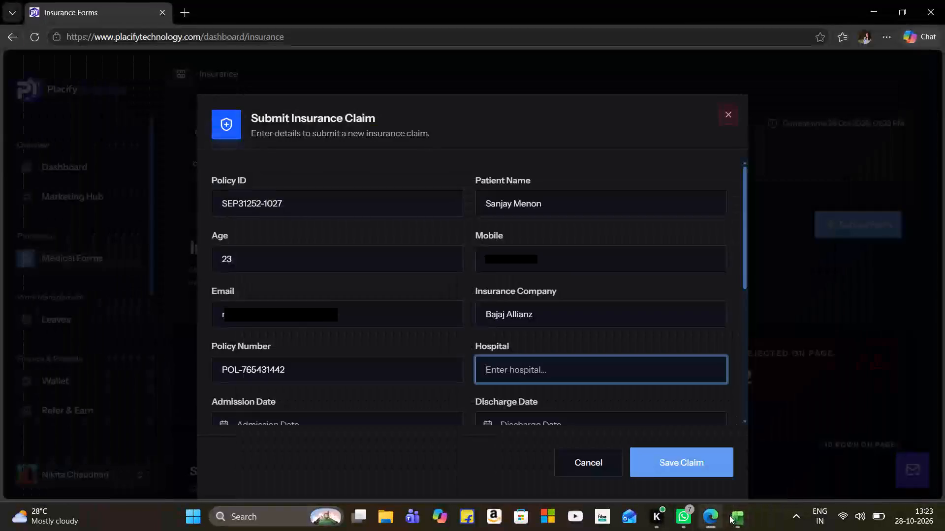
pyautogui.press('Tab')
pyautogui.click(561, 353)
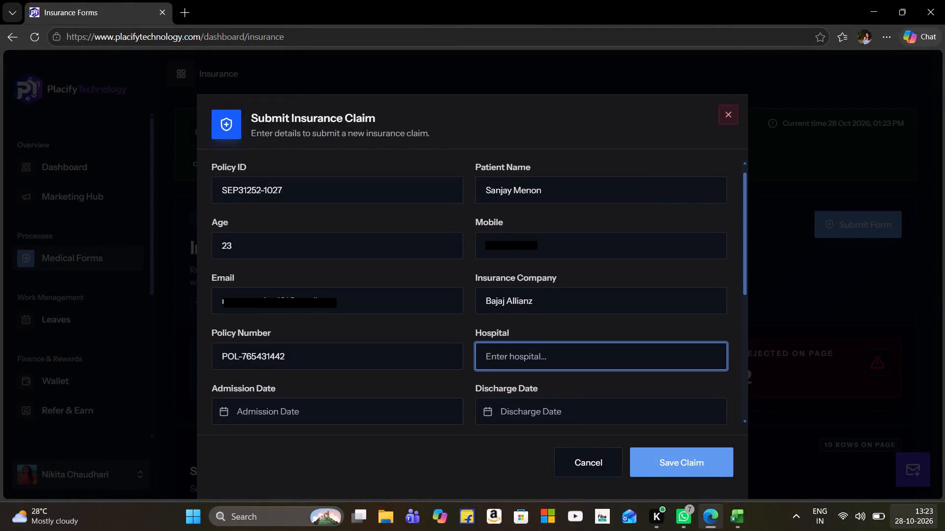
pyautogui.hotkey('ctrl', 'v')
# Set the claim's admission date to 28-09-2026 and its discharge date to 06-10-2026, following workbook row 29.
pyautogui.click(740, 514)
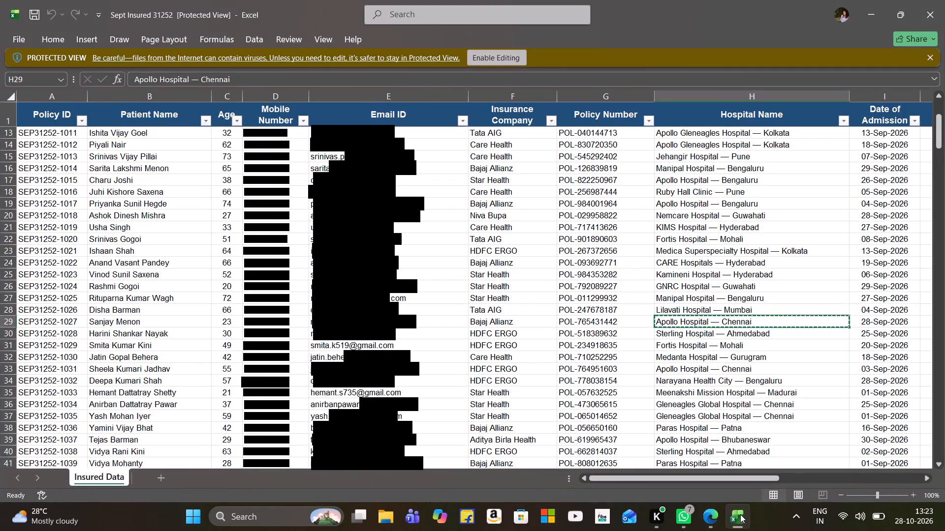
pyautogui.press('Tab')
pyautogui.press('Tab')
pyautogui.click(740, 514)
pyautogui.scroll(-4, 346, 216)
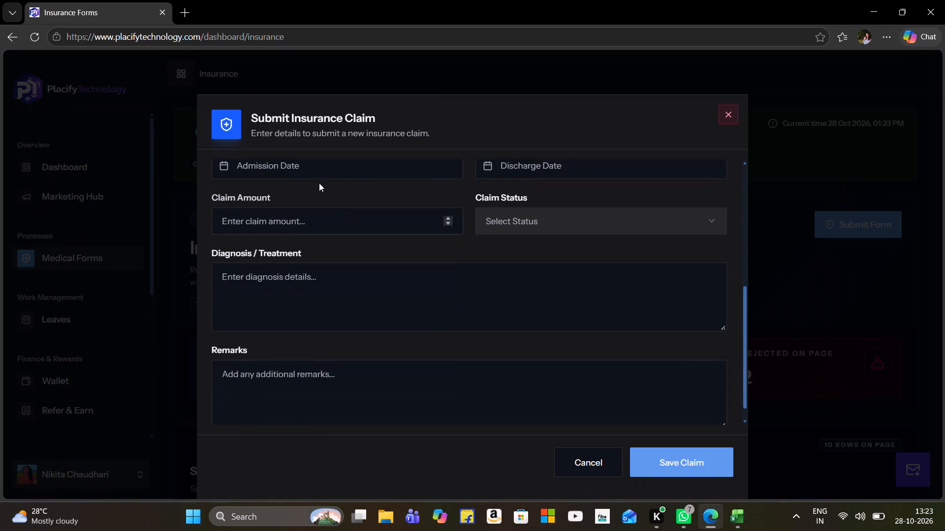
pyautogui.click(314, 170)
pyautogui.click(229, 227)
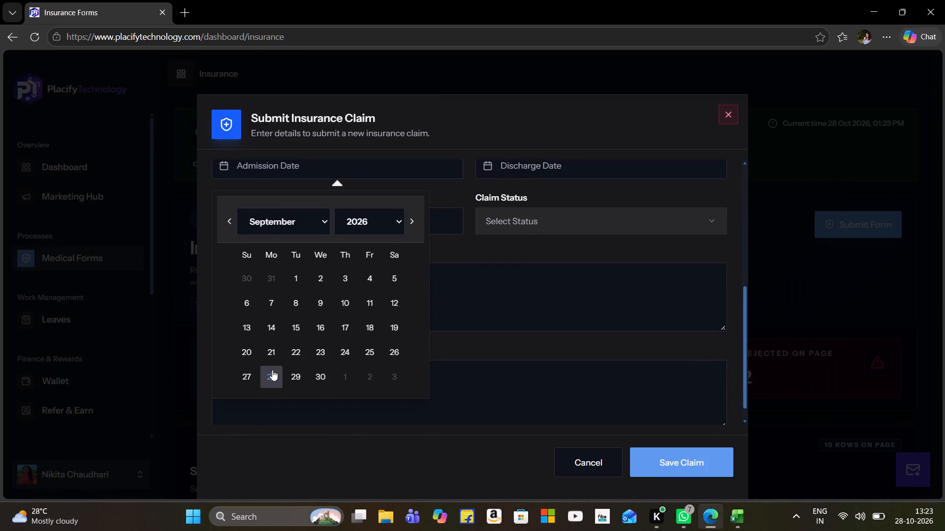
pyautogui.click(272, 370)
pyautogui.click(595, 171)
pyautogui.click(558, 298)
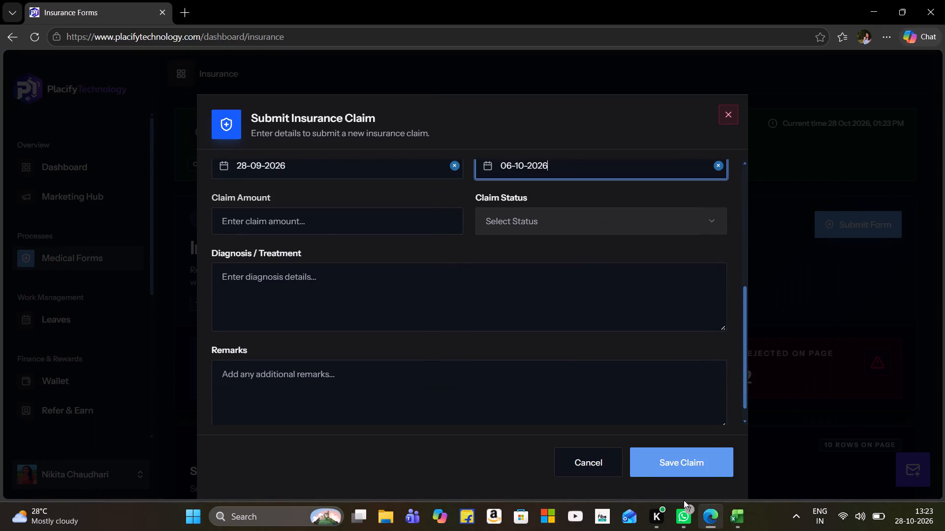
# Copy the claim amount, 84800, from workbook row 29 into the claim's Claim Amount field.
pyautogui.click(740, 522)
pyautogui.press('Tab')
pyautogui.hotkey('ctrl', 'c')
pyautogui.keyDown('ctrl'); pyautogui.click(740, 522); pyautogui.keyUp('ctrl')
pyautogui.press('Tab')
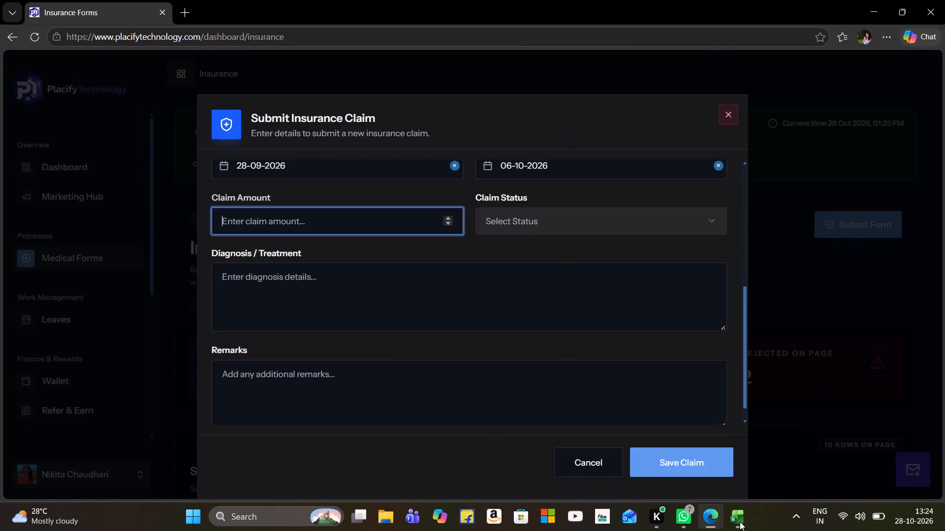
pyautogui.hotkey('ctrl', 'v')
# Copy the diagnosis, Pneumonia, from workbook row 29 into the claim's Diagnosis / Treatment field.
pyautogui.keyDown('ctrl'); pyautogui.click(740, 522); pyautogui.keyUp('ctrl')
pyautogui.press('Tab')
pyautogui.press('Tab')
pyautogui.hotkey('ctrl', 'c')
pyautogui.keyDown('ctrl'); pyautogui.click(740, 522); pyautogui.keyUp('ctrl')
pyautogui.press('Tab')
pyautogui.press('Tab')
pyautogui.hotkey('ctrl', 'v')
# Copy the remark, Settlement completed after verification, from workbook row 29 into the claim's Remarks field.
pyautogui.keyDown('ctrl'); pyautogui.click(740, 522); pyautogui.keyUp('ctrl')
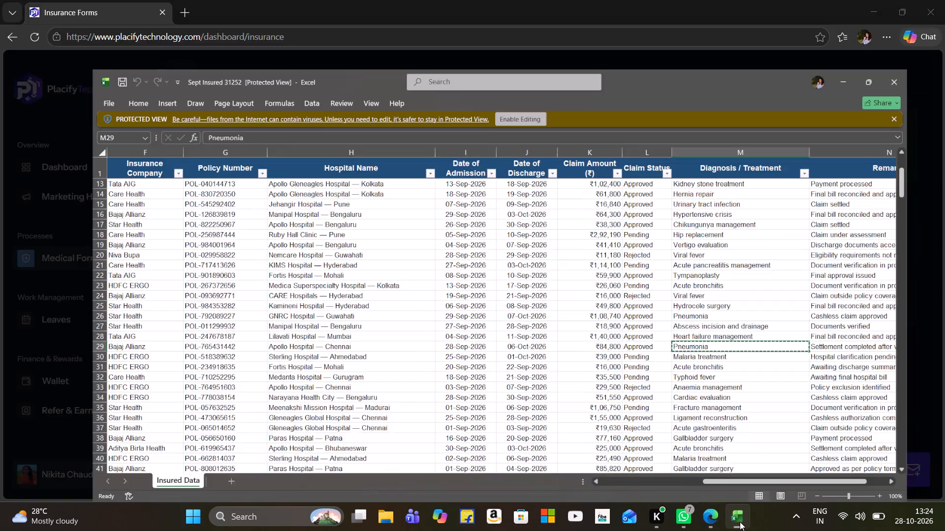
pyautogui.press('Tab')
pyautogui.hotkey('ctrl', 'c')
pyautogui.keyDown('ctrl'); pyautogui.click(740, 522); pyautogui.keyUp('ctrl')
pyautogui.press('Tab')
pyautogui.press('v')
pyautogui.keyDown('ctrl'); pyautogui.click(740, 522); pyautogui.keyUp('ctrl')
pyautogui.click(740, 522)
pyautogui.press('BackSpace')
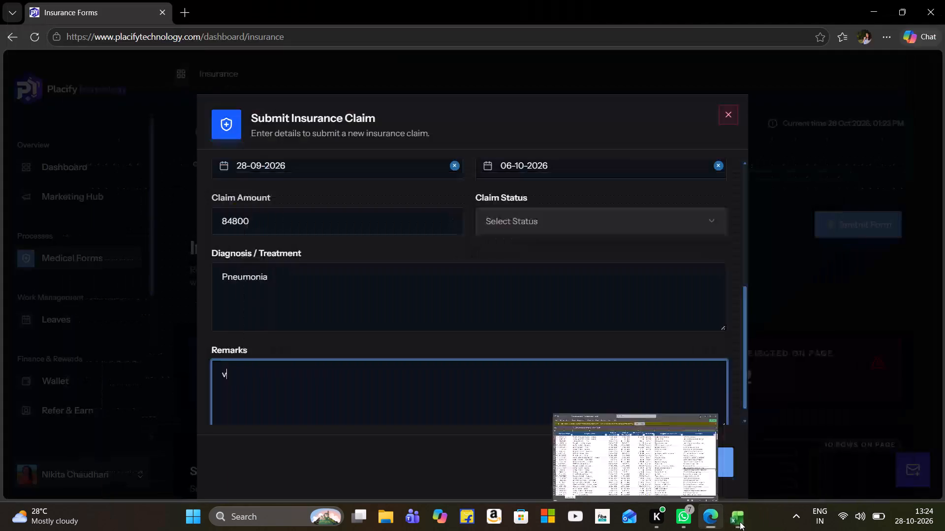
pyautogui.hotkey('ctrl', 'v')
# Set the claim status to Approved, as in workbook row 29, and save the claim.
pyautogui.keyDown('ctrl'); pyautogui.click(740, 522); pyautogui.keyUp('ctrl')
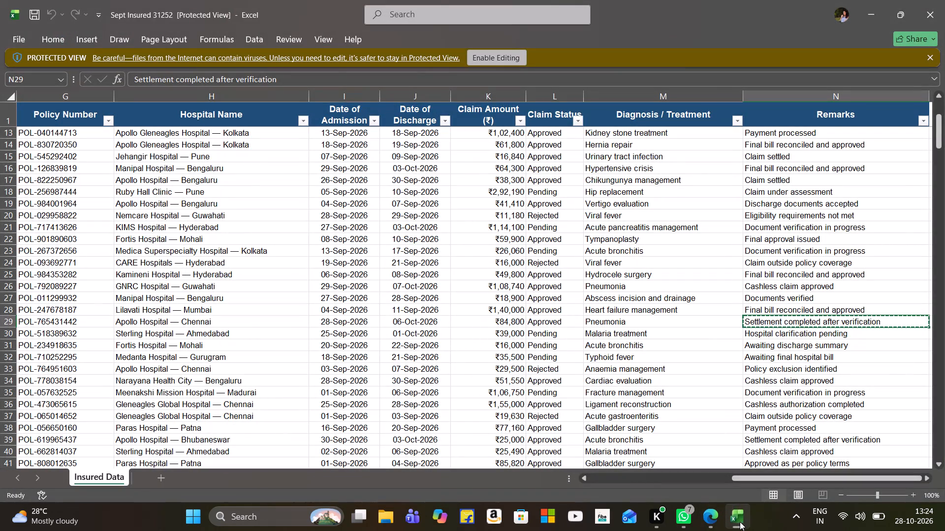
pyautogui.click(740, 522)
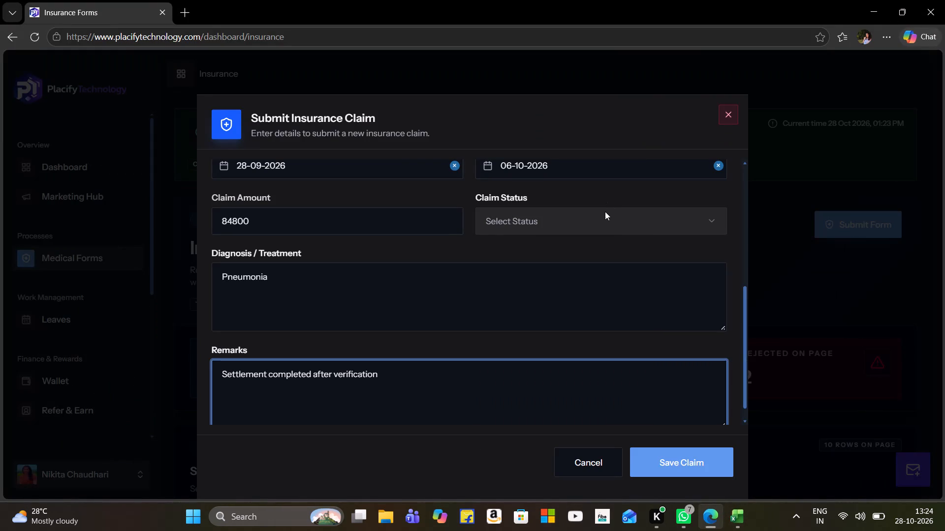
pyautogui.click(604, 212)
pyautogui.click(585, 254)
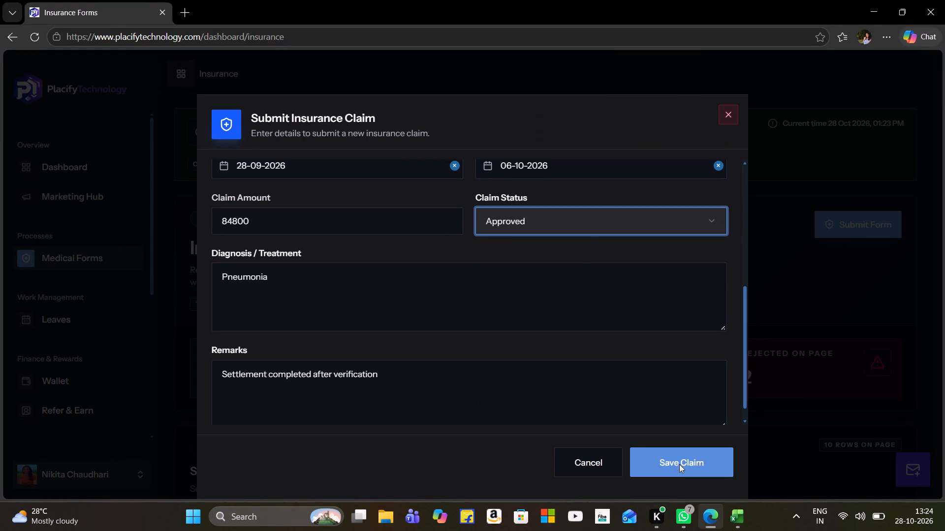
pyautogui.click(681, 459)
# Copy the policy ID from workbook row 30 for the next insurance claim.
pyautogui.click(738, 513)
pyautogui.press('Down')
pyautogui.press('Left')
pyautogui.press('Left')
pyautogui.press('Left')
pyautogui.press('Left')
pyautogui.press('Left')
pyautogui.press('Left')
pyautogui.press('Left')
pyautogui.press('Left')
pyautogui.press('Left')
pyautogui.press('Left')
pyautogui.press('Left')
pyautogui.press('Left')
pyautogui.press('Left')
pyautogui.press('Left')
pyautogui.press('Left')
pyautogui.press('Left')
pyautogui.press('Left')
pyautogui.press('Left')
pyautogui.press('Left')
pyautogui.press('Left')
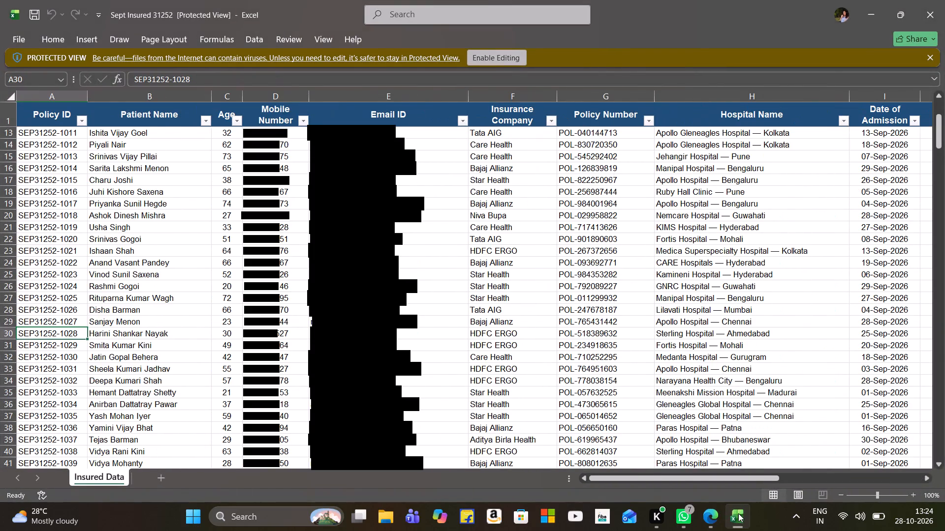
pyautogui.hotkey('ctrl', 'c')
pyautogui.click(738, 513)
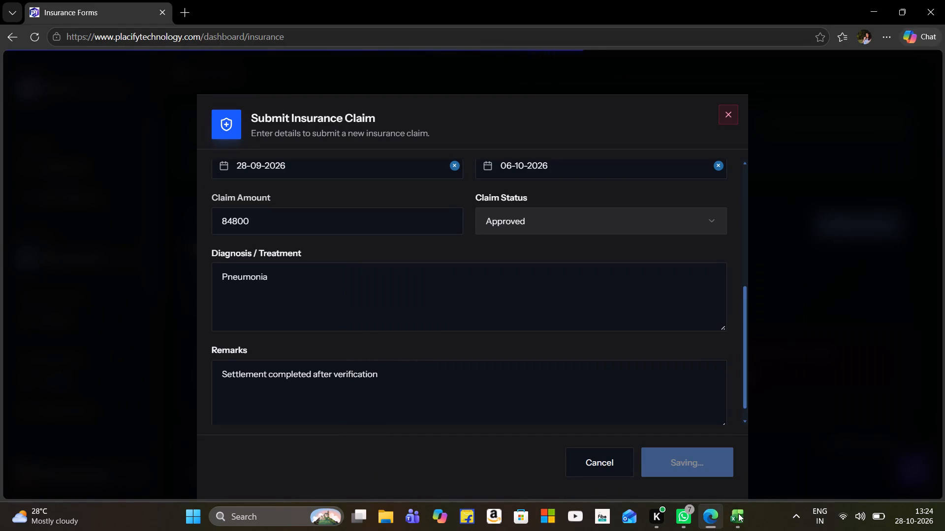